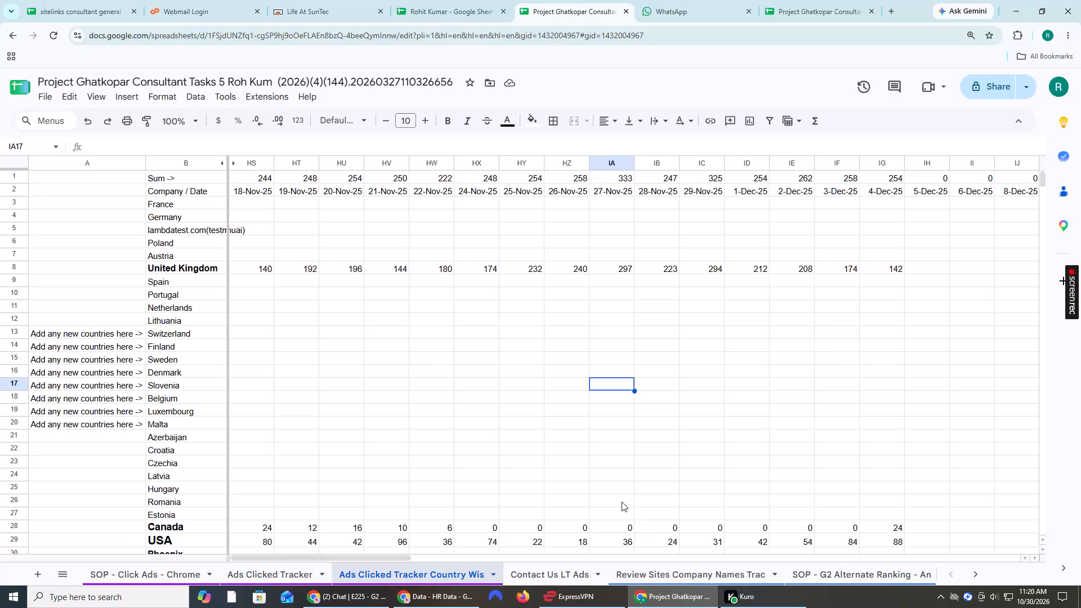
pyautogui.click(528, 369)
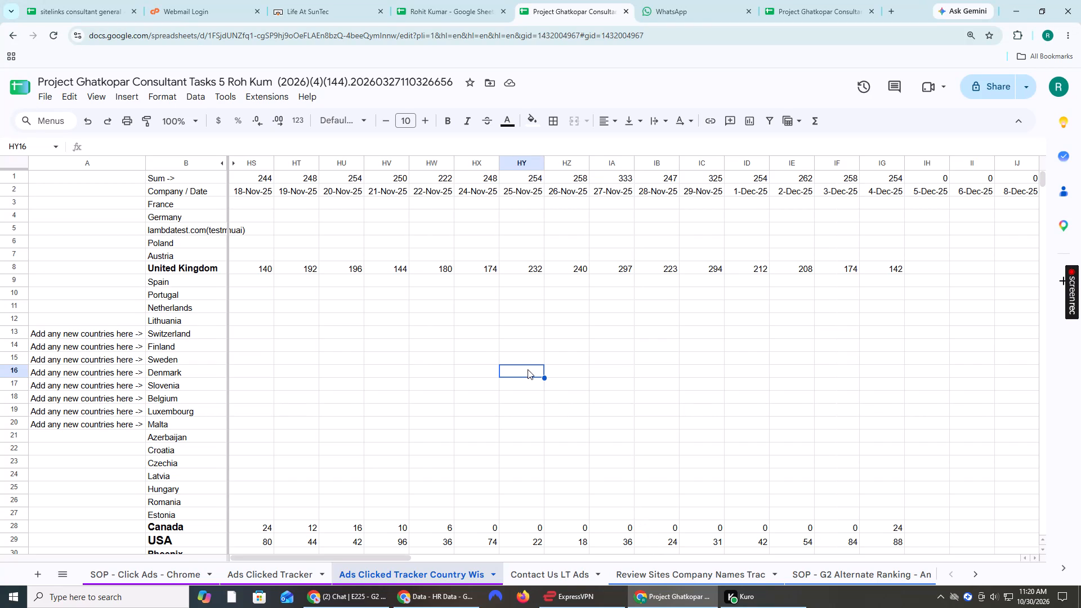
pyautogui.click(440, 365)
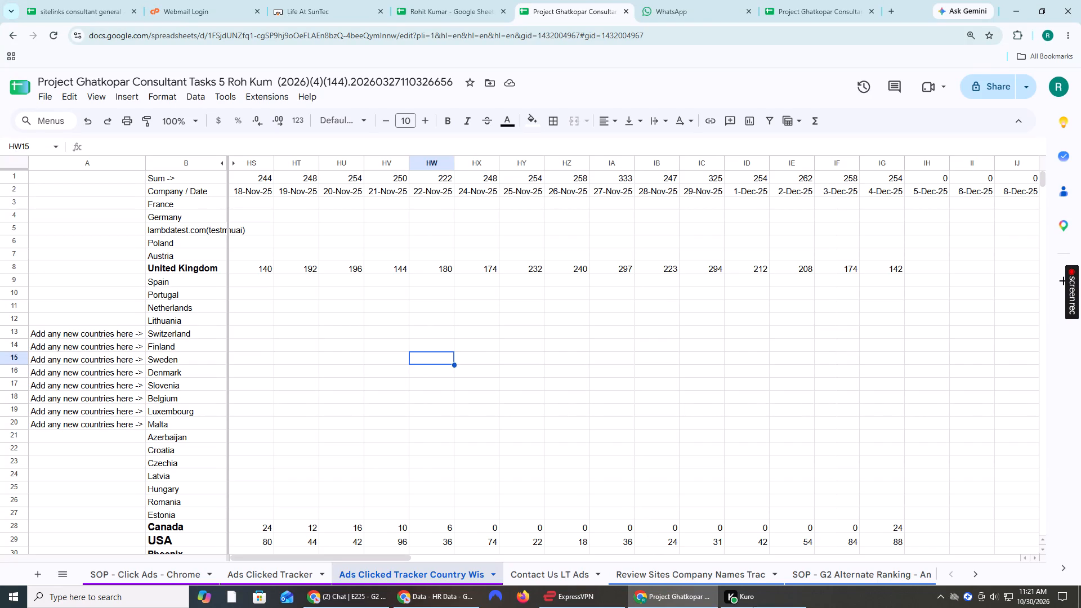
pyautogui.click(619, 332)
# Switch to the HR Data spreadsheet and copy the name from row 76's linked LinkedIn profile into cell D76.
pyautogui.click(426, 605)
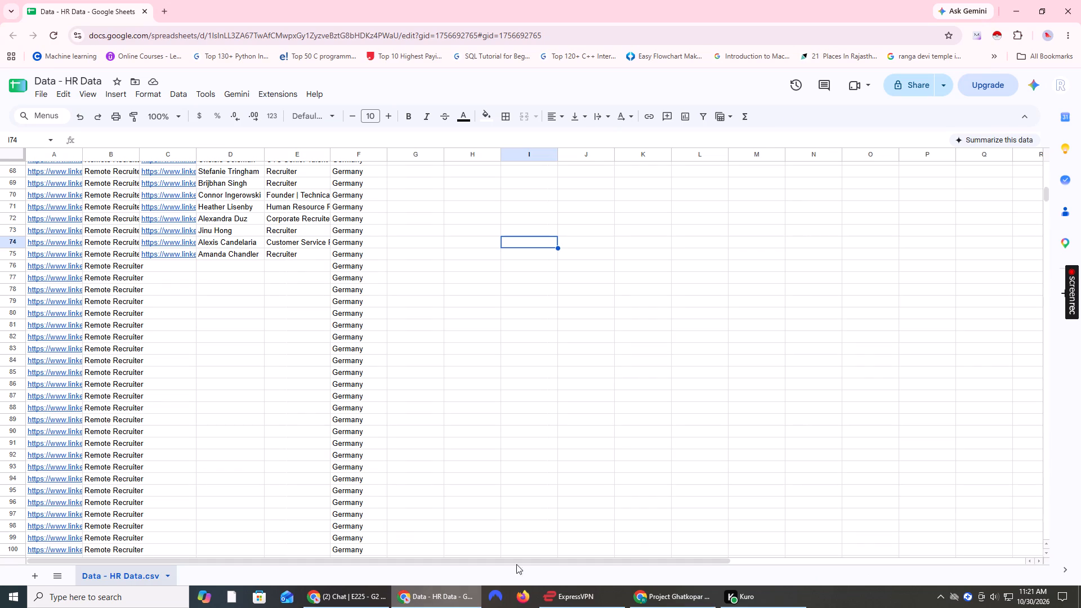
pyautogui.click(418, 373)
pyautogui.click(51, 263)
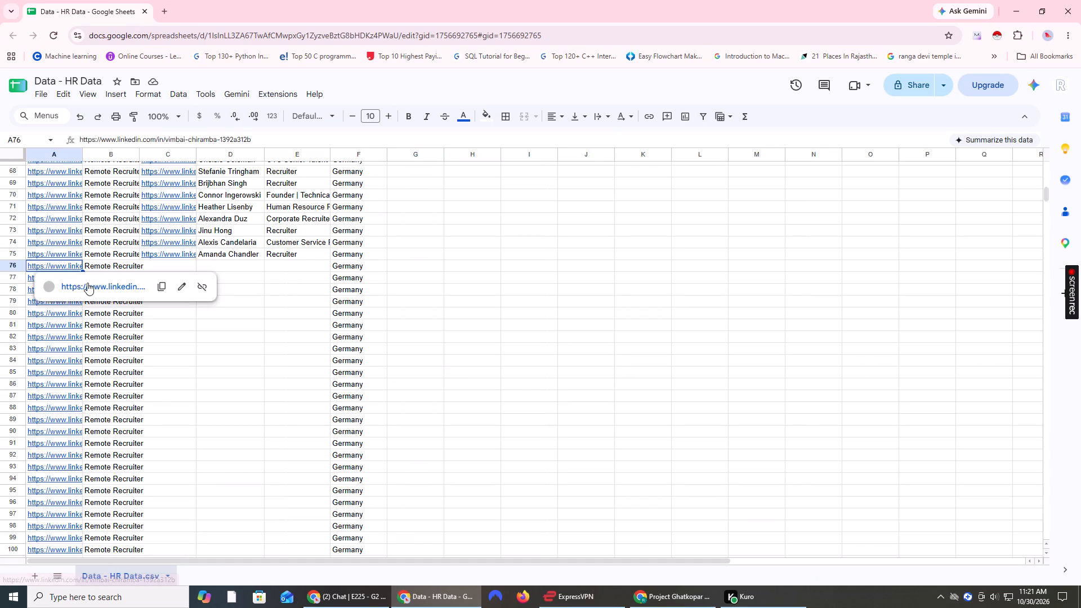
pyautogui.click(87, 283)
pyautogui.click(195, 0)
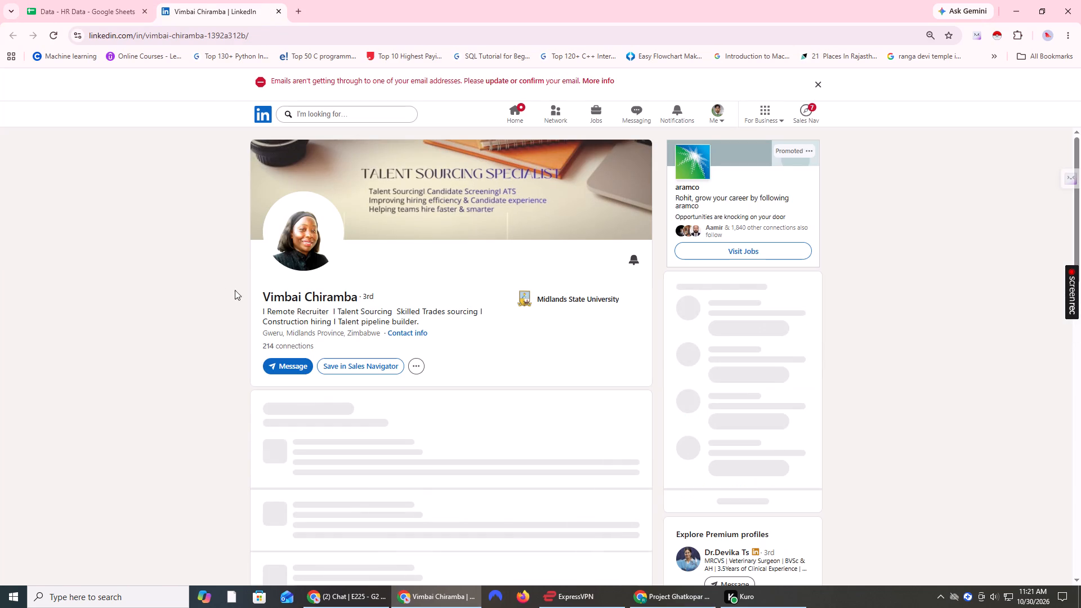
pyautogui.moveTo(257, 301); pyautogui.dragTo(356, 297)
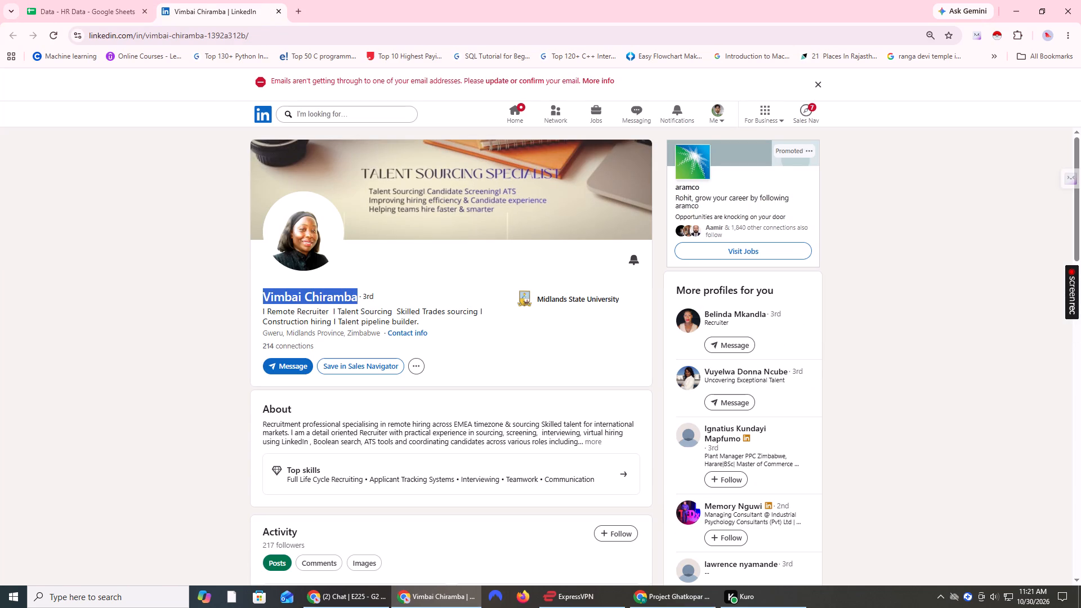
pyautogui.hotkey('ctrl', 'c')
pyautogui.click(181, 282)
pyautogui.click(56, 0)
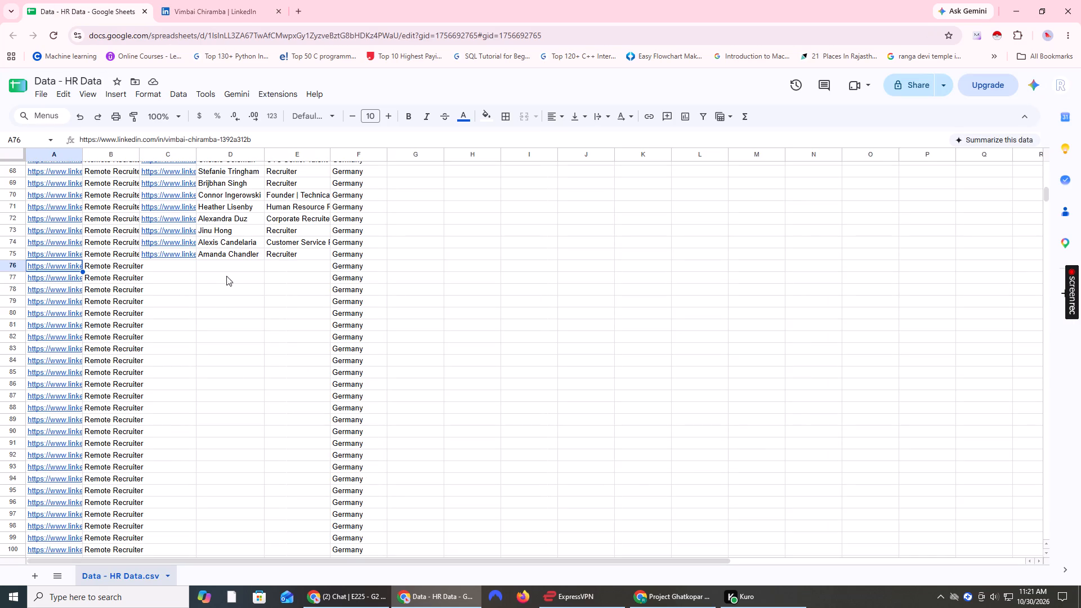
pyautogui.doubleClick(224, 264)
pyautogui.hotkey('ctrl', 'v')
pyautogui.press('Return')
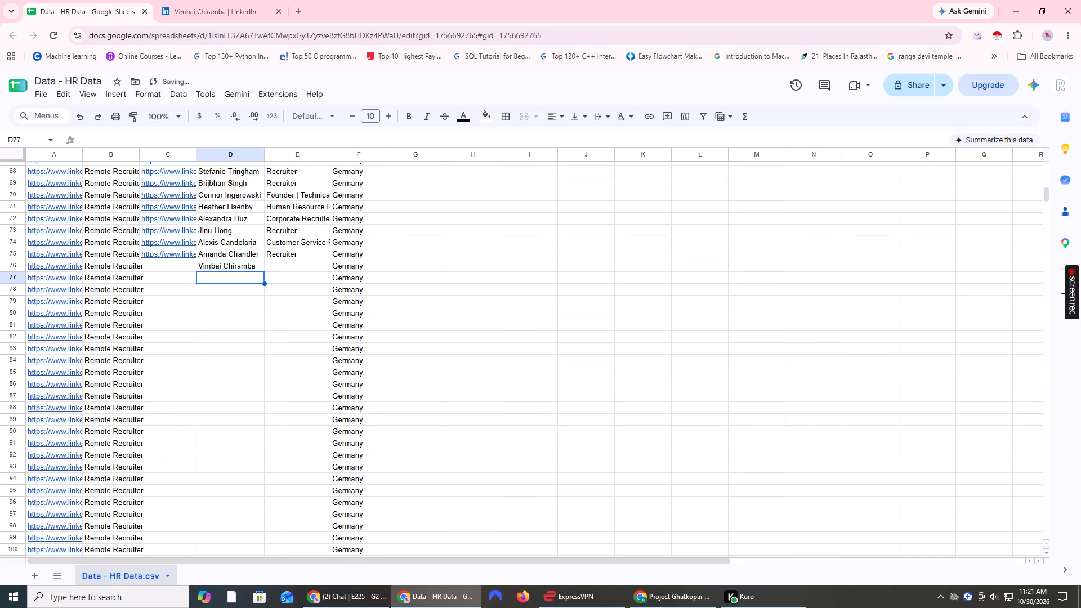
# Copy the job title Talent Acquisition Specialist from the profile's Experience section into cell E76 and close the profile.
pyautogui.click(178, 0)
pyautogui.scroll(-5, 331, 351)
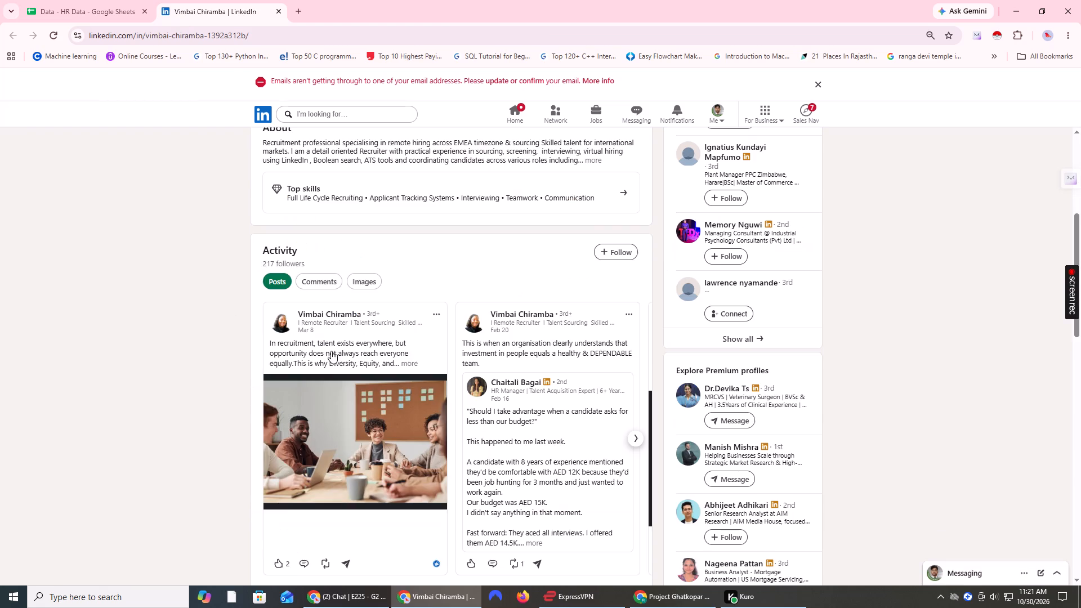
pyautogui.scroll(-4, 309, 386)
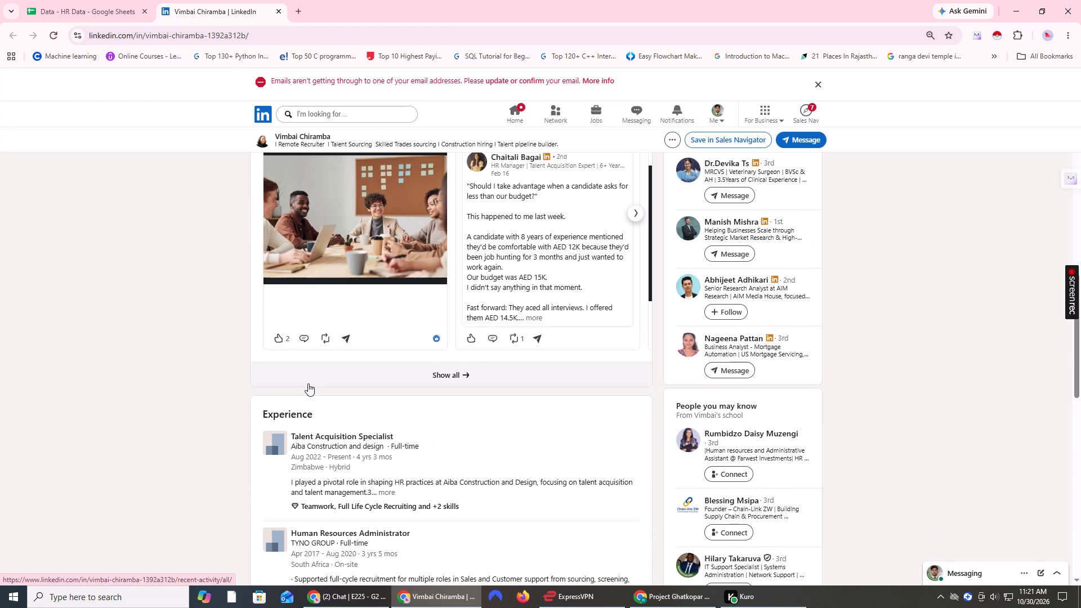
pyautogui.scroll(-1, 307, 390)
pyautogui.moveTo(288, 376); pyautogui.dragTo(391, 377)
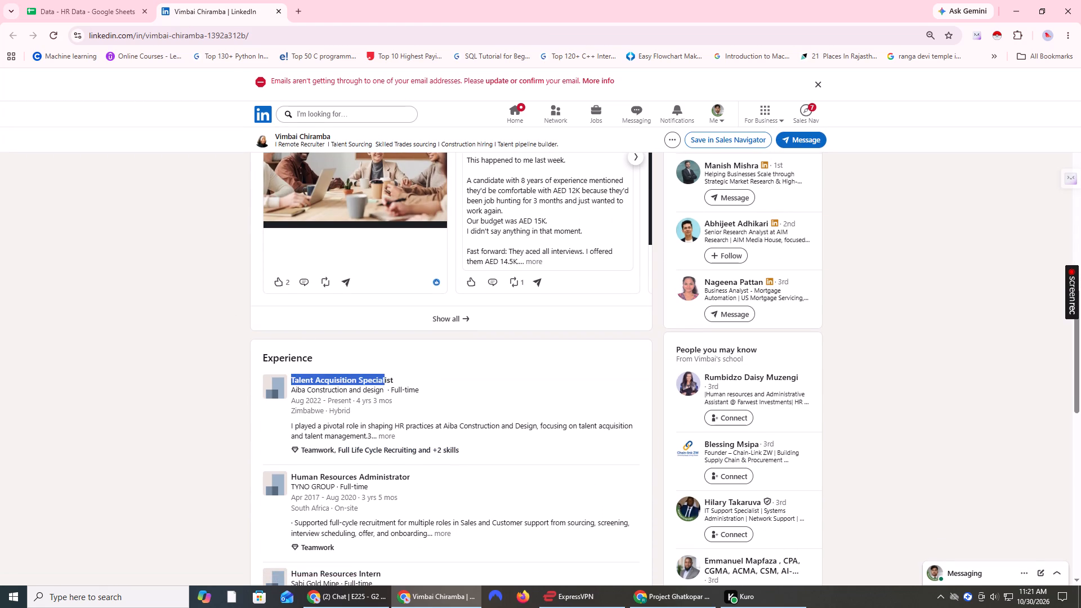
pyautogui.moveTo(391, 377); pyautogui.dragTo(392, 377)
pyautogui.hotkey('ctrl', 'c')
pyautogui.click(68, 0)
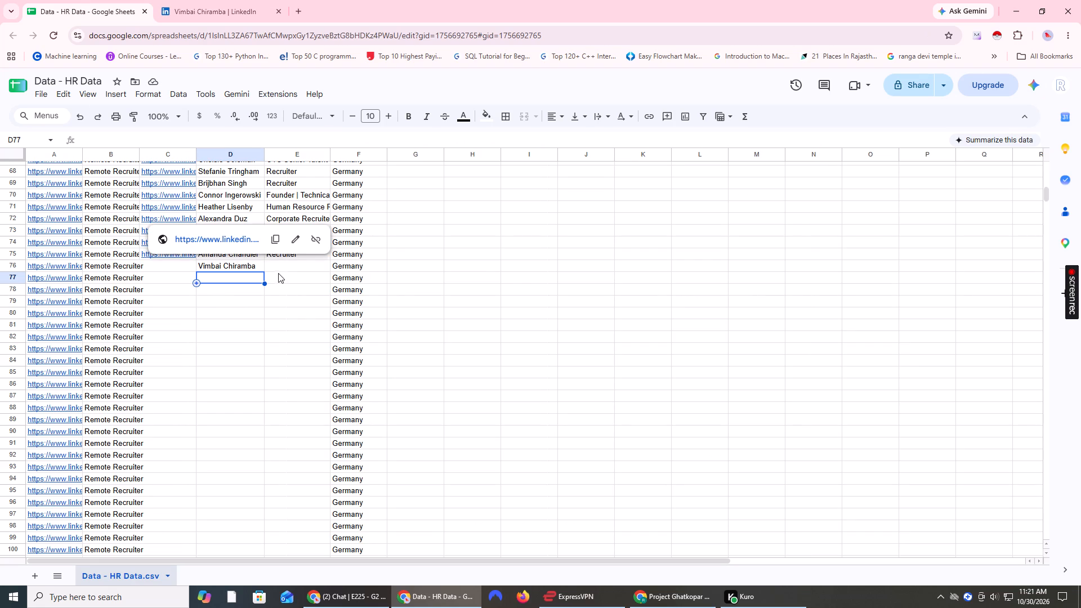
pyautogui.tripleClick(277, 267)
pyautogui.hotkey('ctrl', 'v')
pyautogui.press('Return')
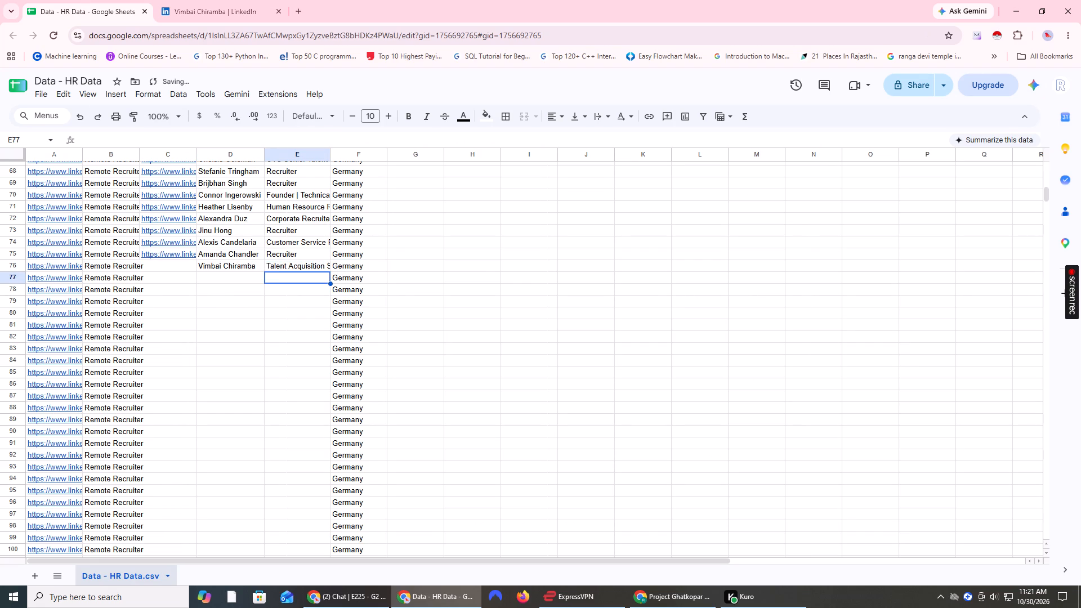
pyautogui.click(277, 8)
# Open the LinkedIn profile linked in row 77 and copy the person's name into cell D77.
pyautogui.click(218, 310)
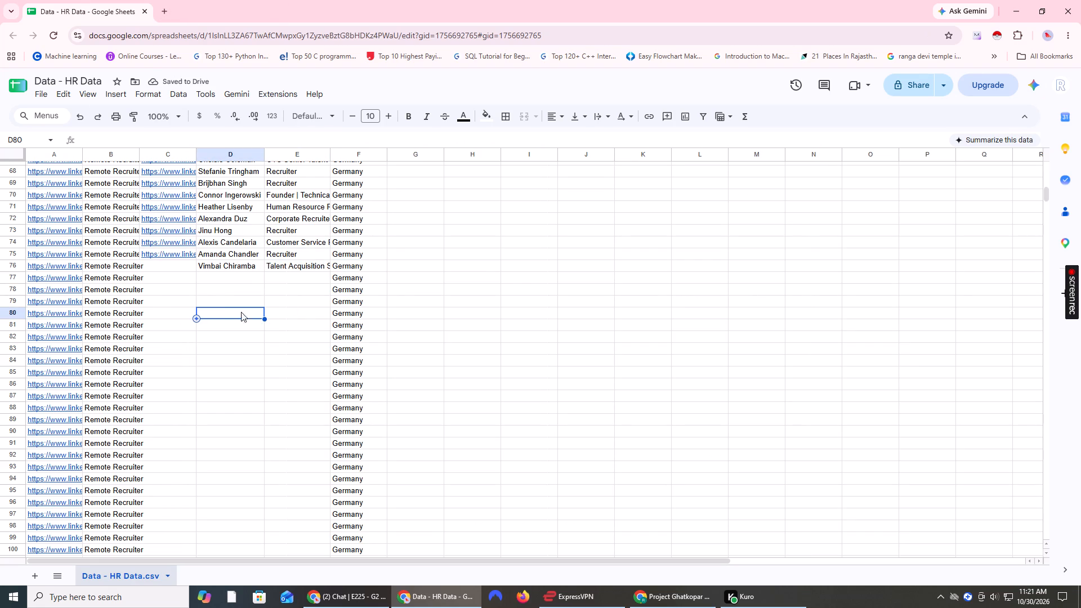
pyautogui.click(62, 279)
pyautogui.click(83, 299)
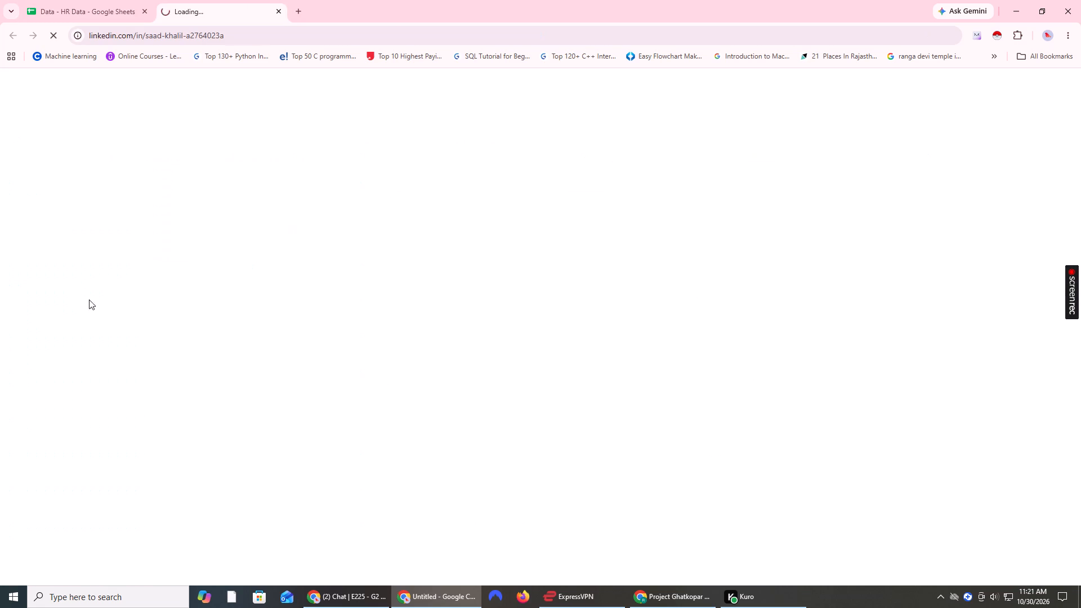
pyautogui.click(263, 0)
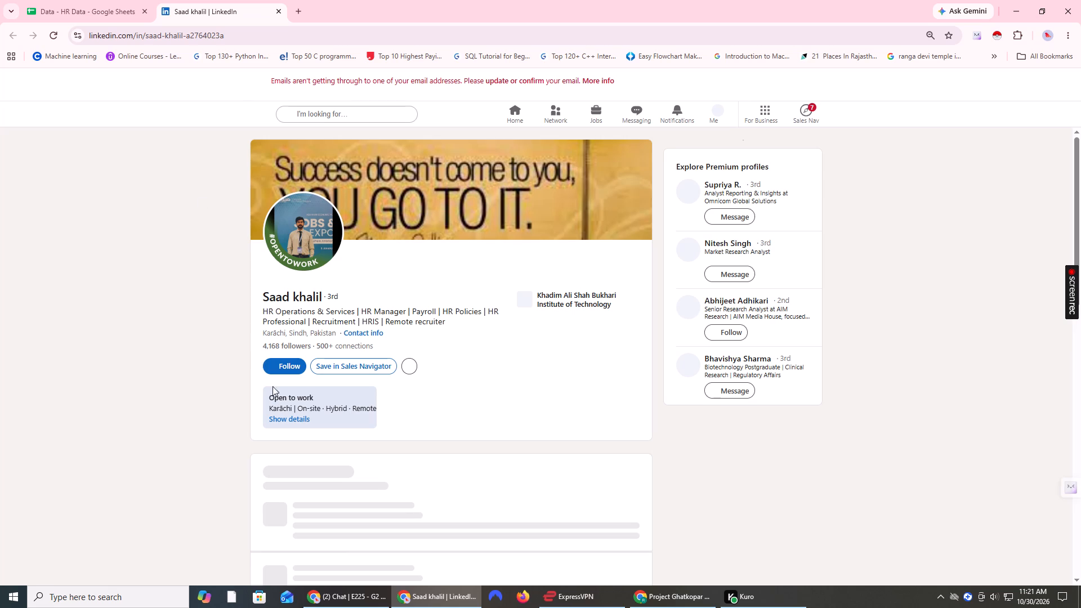
pyautogui.moveTo(254, 294); pyautogui.dragTo(323, 290)
pyautogui.hotkey('ctrl', 'c')
pyautogui.click(23, 0)
pyautogui.doubleClick(221, 279)
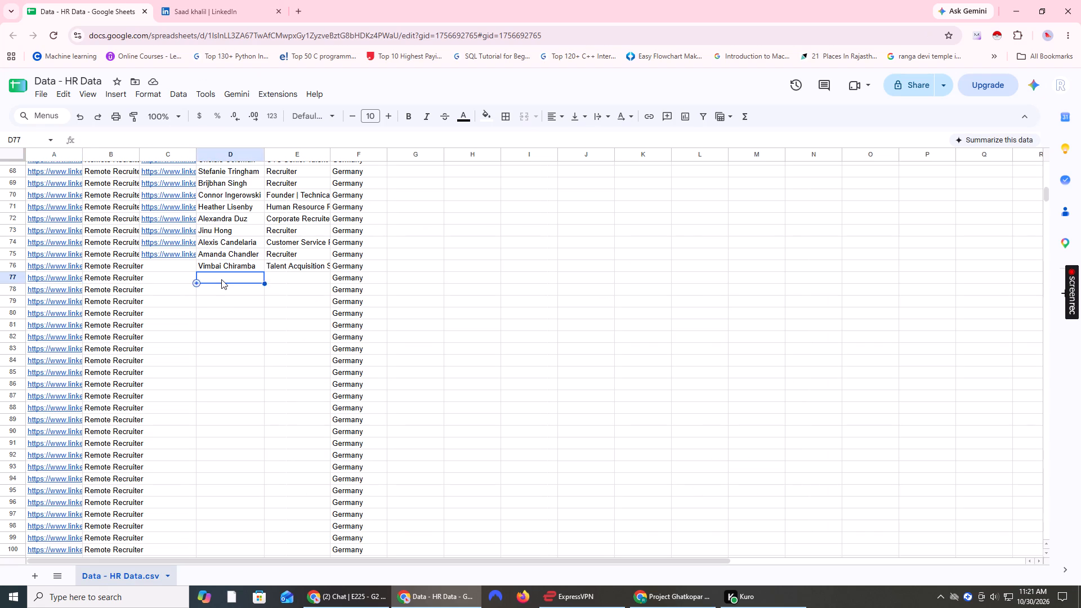
pyautogui.hotkey('ctrl', 'v')
pyautogui.hotkey('ctrl', 'Return')
pyautogui.press('Return')
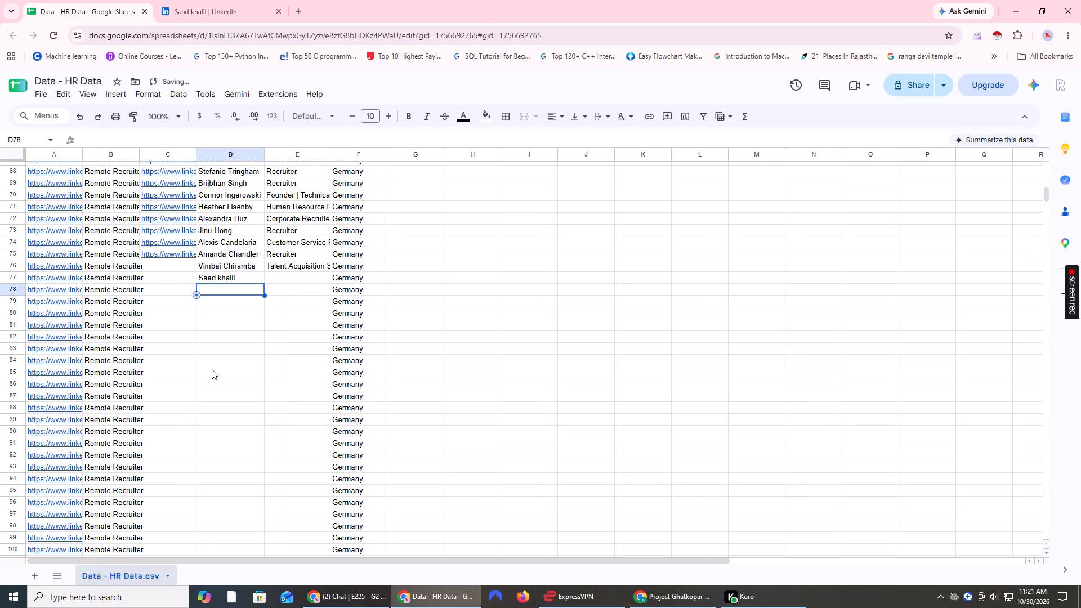
# Copy the job title HR Manager from the profile's Experience section into cell E77.
pyautogui.click(155, 0)
pyautogui.scroll(-9, 280, 397)
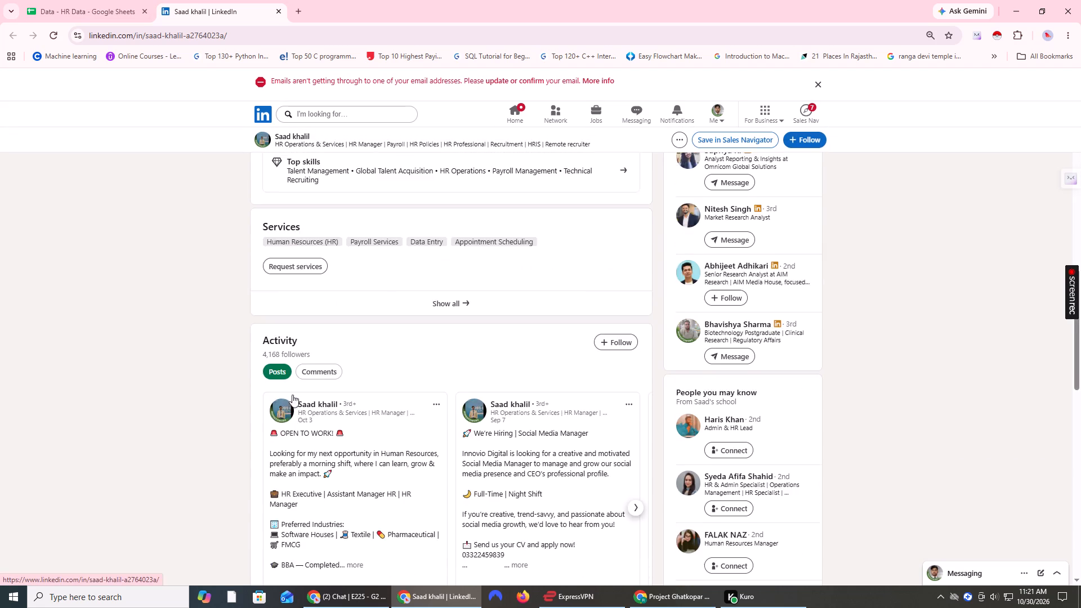
pyautogui.scroll(-8, 305, 396)
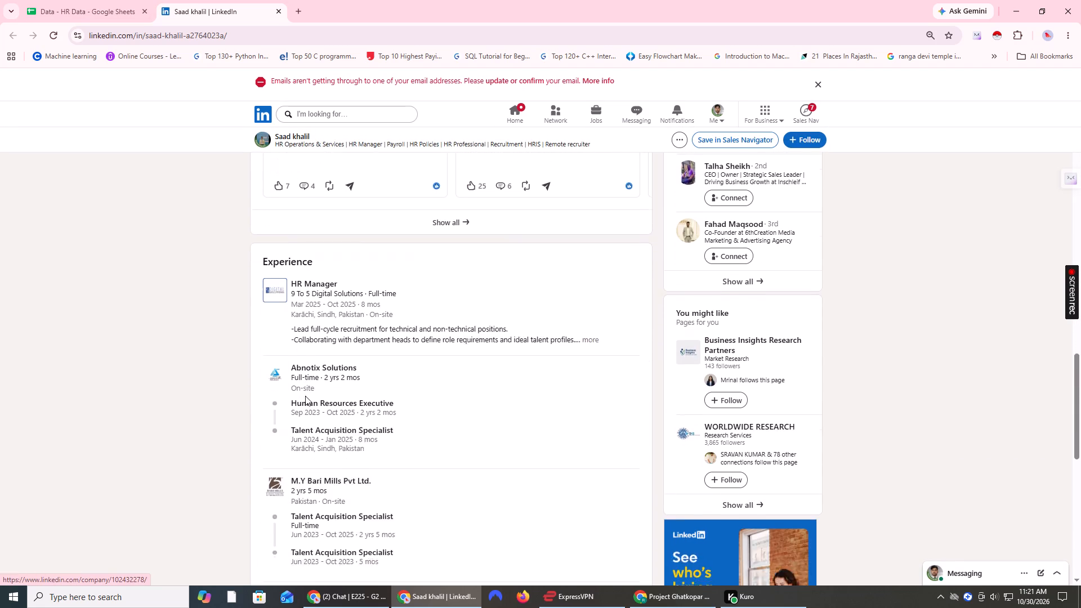
pyautogui.moveTo(287, 254); pyautogui.dragTo(333, 251)
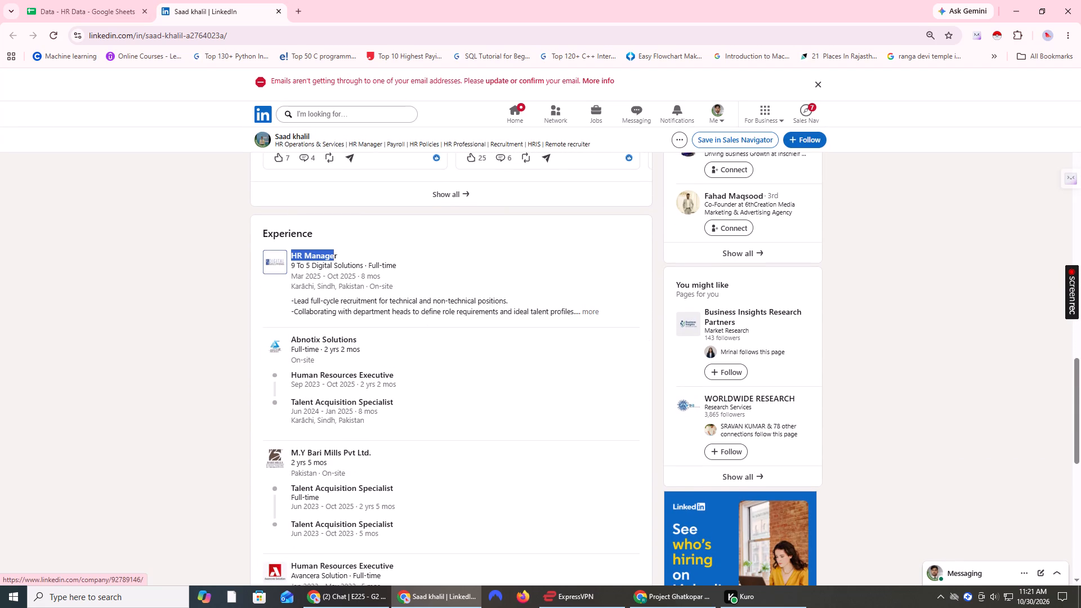
pyautogui.moveTo(333, 251); pyautogui.dragTo(337, 252)
pyautogui.hotkey('ctrl', 'c')
pyautogui.click(101, 0)
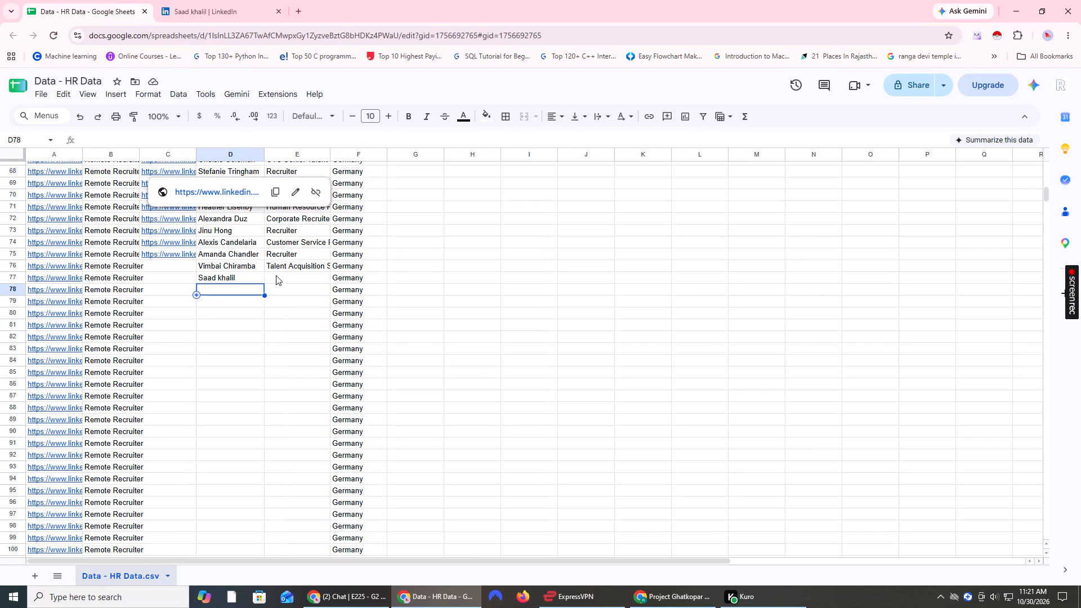
pyautogui.doubleClick(274, 276)
pyautogui.hotkey('ctrl', 'v')
pyautogui.press('Return')
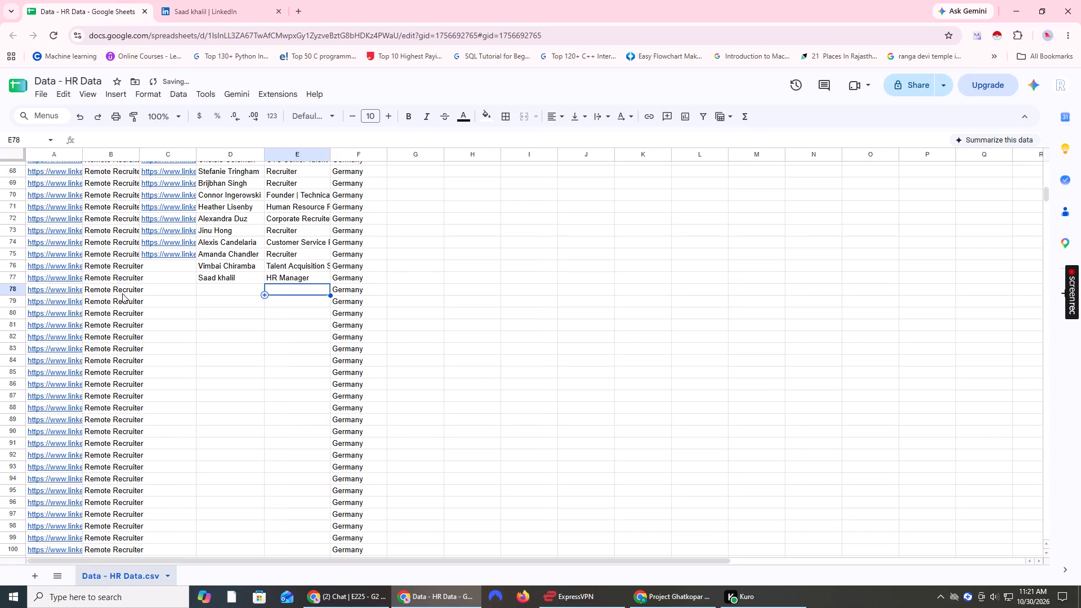
# Open the LinkedIn profile linked in row 78, close the previous profile, and copy the new person's name into cell D78.
pyautogui.click(48, 294)
pyautogui.click(72, 306)
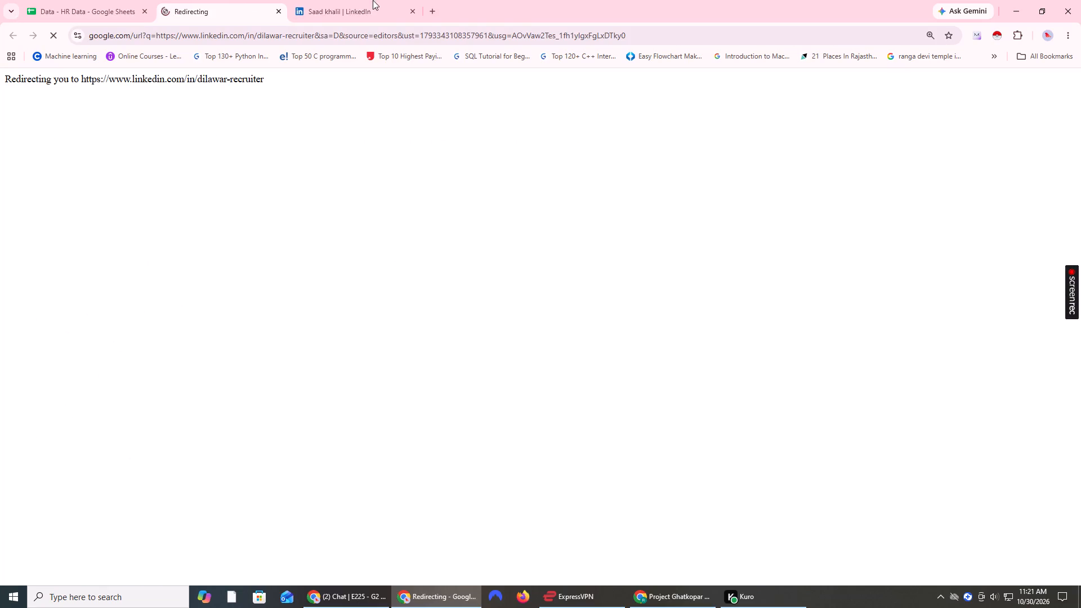
pyautogui.click(410, 9)
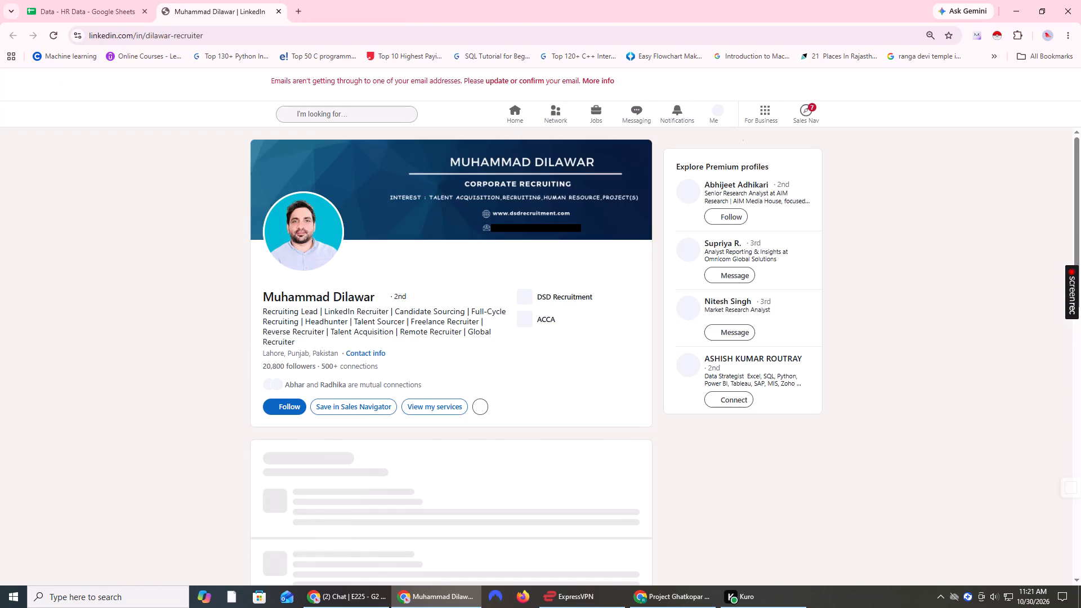
pyautogui.scroll(-1, 126, 341)
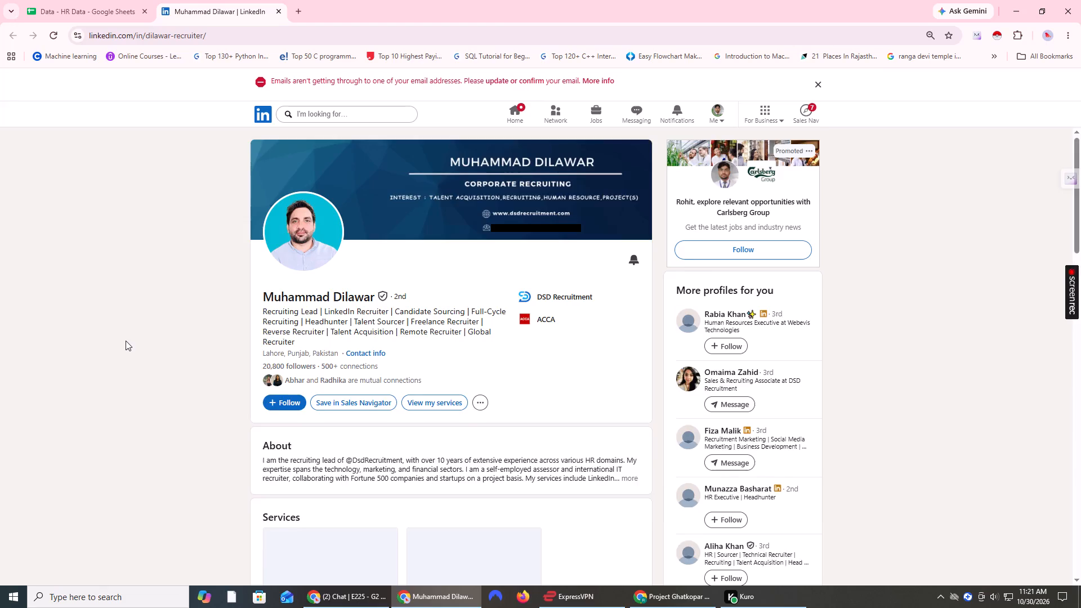
pyautogui.scroll(-1, 126, 341)
pyautogui.moveTo(258, 183); pyautogui.dragTo(375, 182)
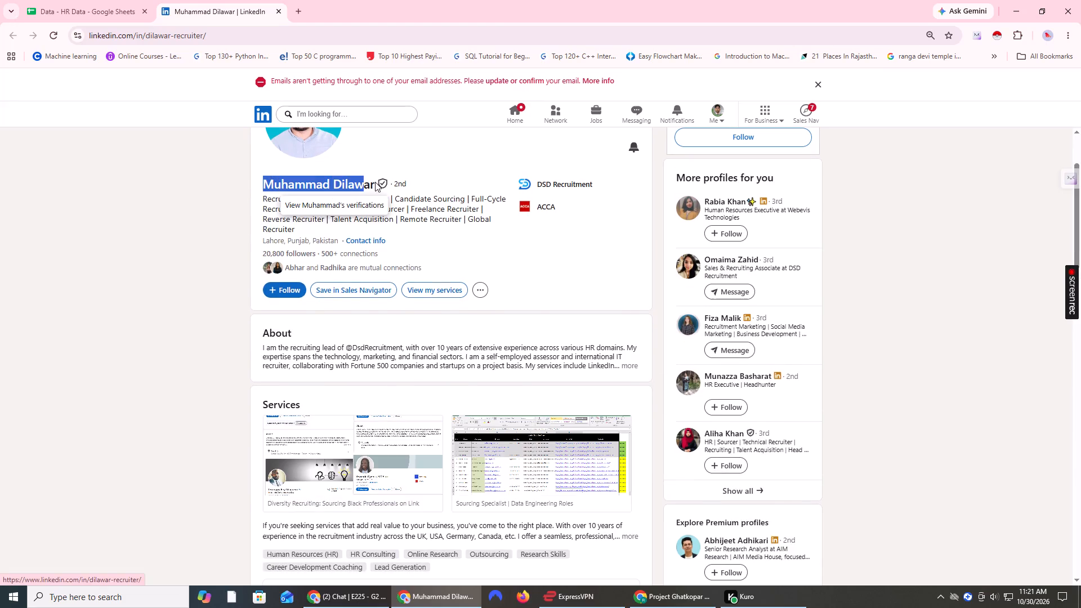
pyautogui.moveTo(375, 182); pyautogui.dragTo(376, 182)
pyautogui.hotkey('ctrl', 'c')
pyautogui.click(112, 0)
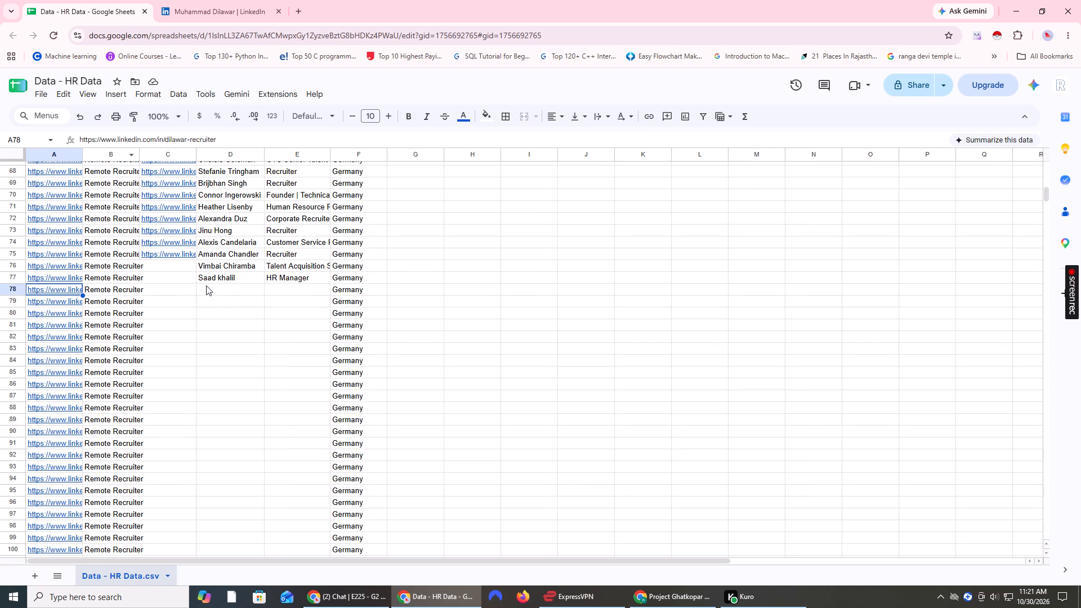
pyautogui.doubleClick(204, 289)
pyautogui.hotkey('ctrl', 'v')
pyautogui.press('Return')
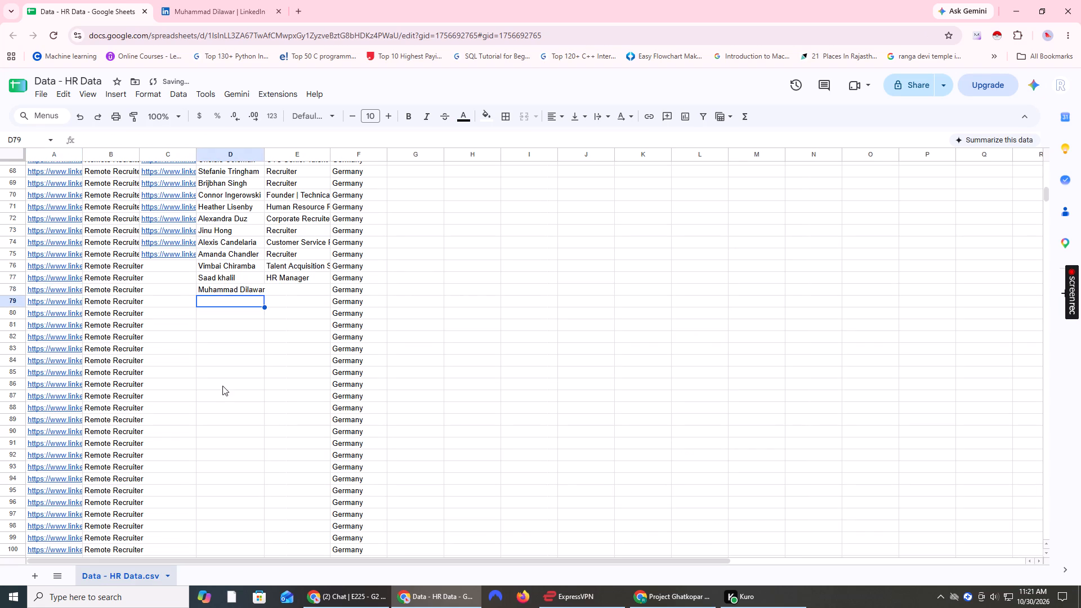
pyautogui.click(222, 386)
# Copy the job title "Founder | Recruiting Head" from the profile's Experience section into cell E78.
pyautogui.click(233, 0)
pyautogui.scroll(-4, 313, 400)
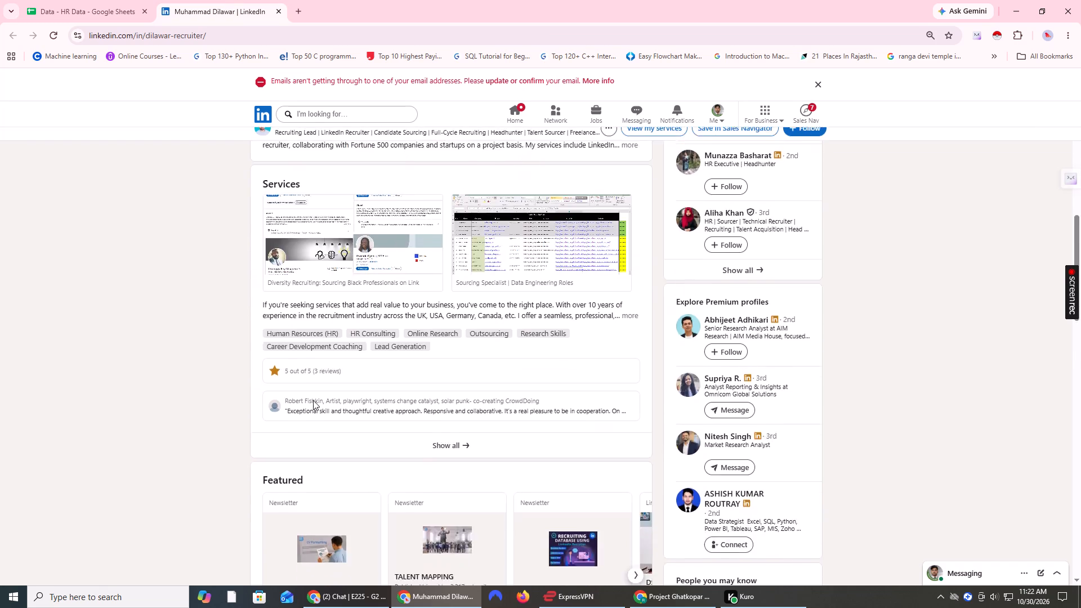
pyautogui.scroll(-15, 313, 400)
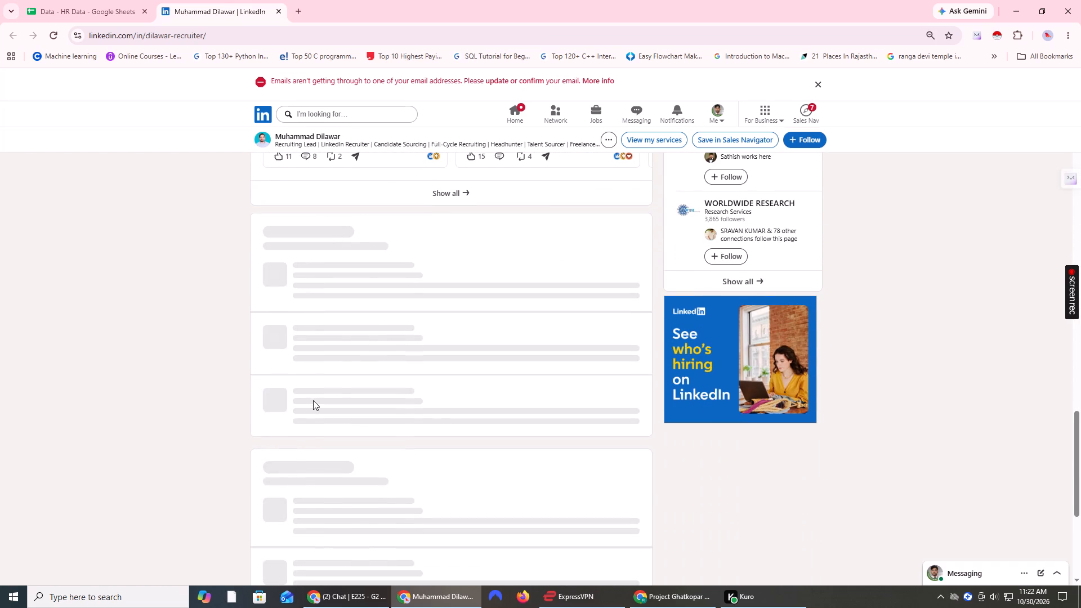
pyautogui.moveTo(284, 253); pyautogui.dragTo(354, 249)
pyautogui.moveTo(288, 253); pyautogui.dragTo(403, 253)
pyautogui.hotkey('ctrl', 'c')
pyautogui.click(113, 0)
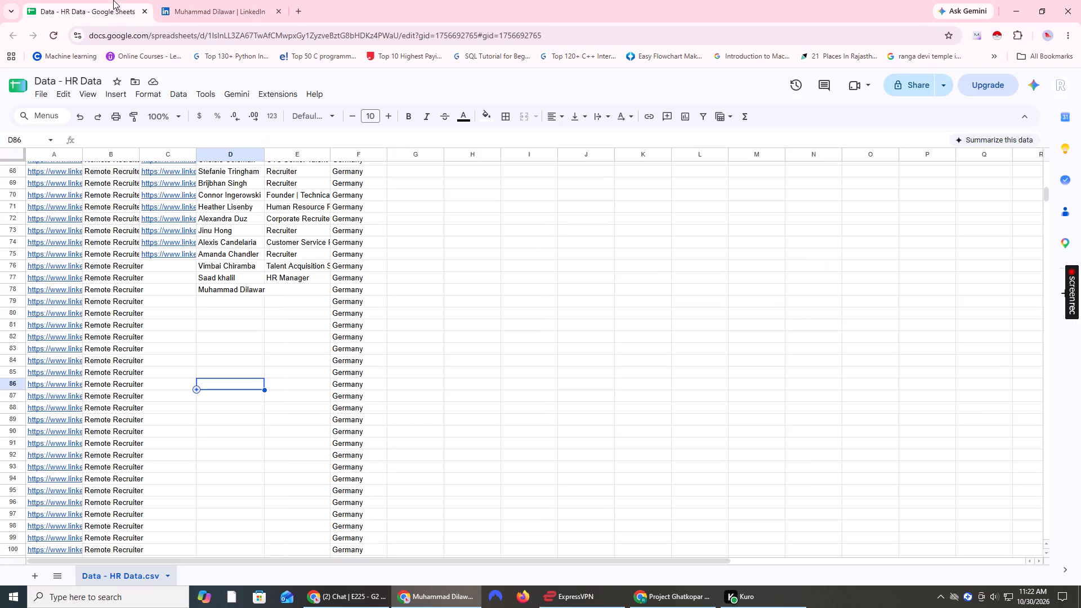
pyautogui.doubleClick(279, 290)
pyautogui.hotkey('ctrl', 'v')
pyautogui.keyDown('ctrl'); pyautogui.click(248, 320); pyautogui.keyUp('ctrl')
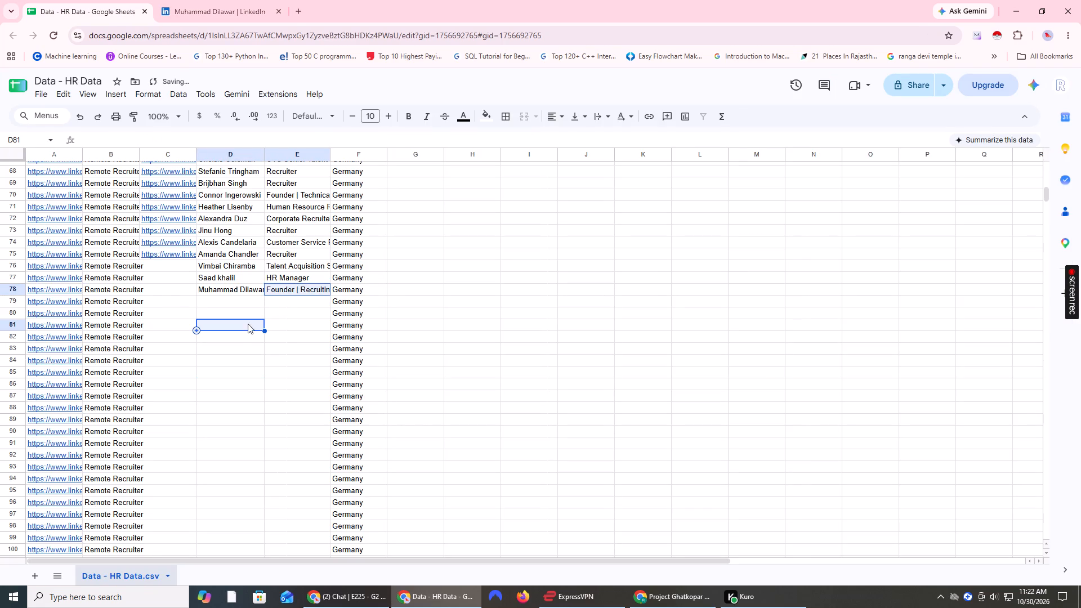
# Open the DSD Recruitment company page from the profile's Experience section and copy its web address into cell C78.
pyautogui.click(189, 4)
pyautogui.keyDown('ctrl'); pyautogui.click(277, 262); pyautogui.keyUp('ctrl')
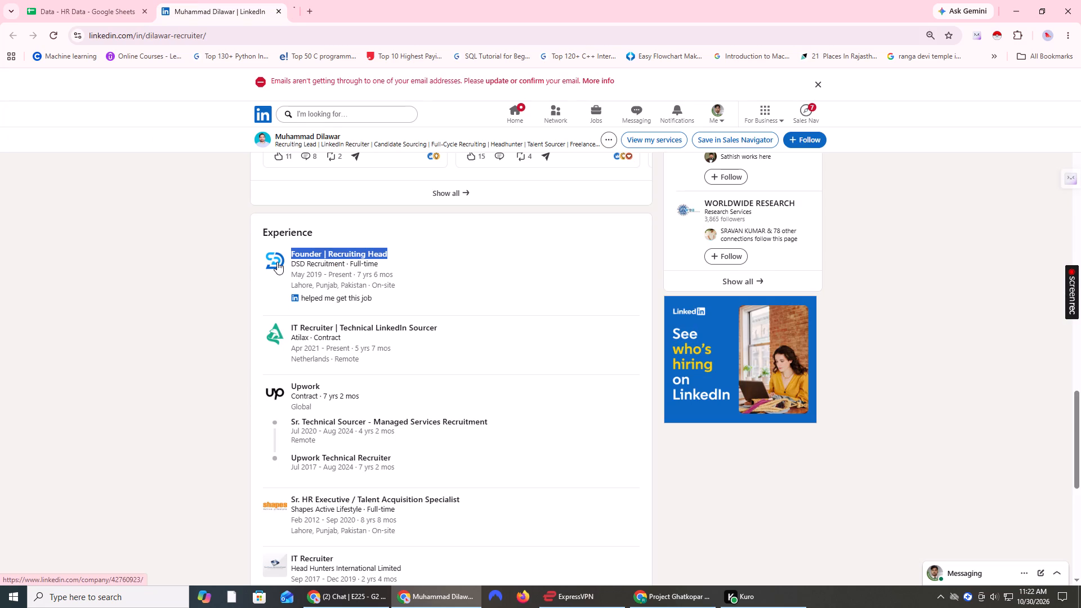
pyautogui.click(367, 0)
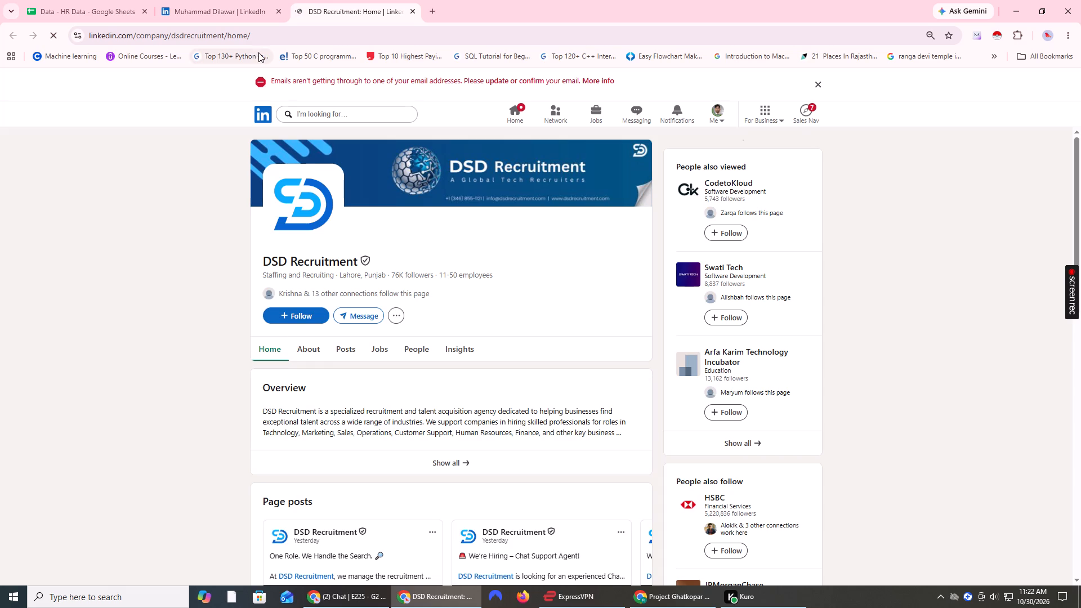
pyautogui.click(256, 38)
pyautogui.hotkey('ctrl', 'c')
pyautogui.click(106, 0)
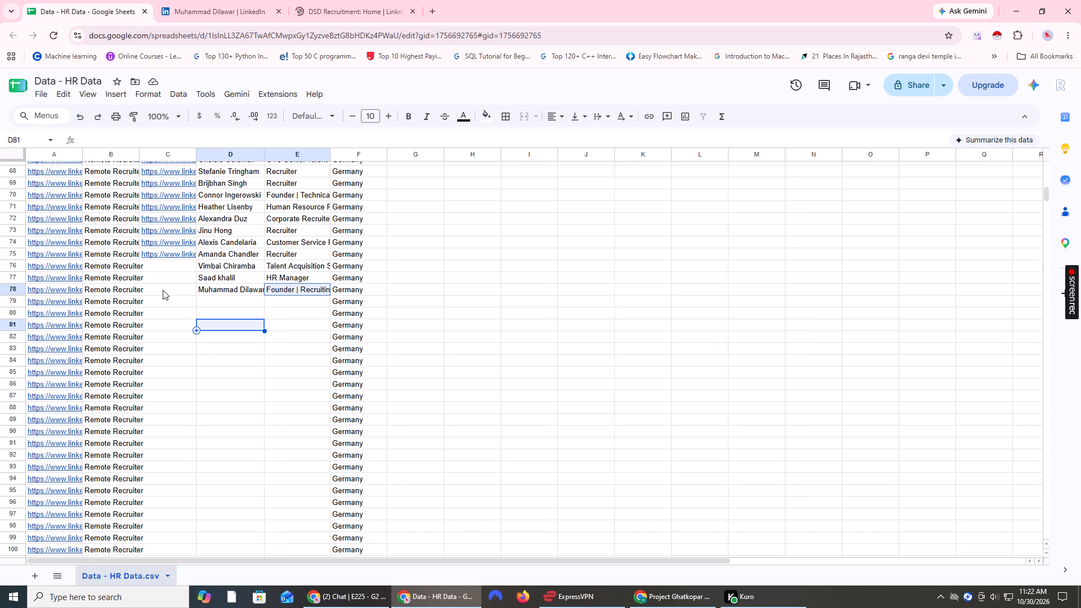
pyautogui.doubleClick(163, 290)
pyautogui.hotkey('ctrl', 'v')
pyautogui.press('Return')
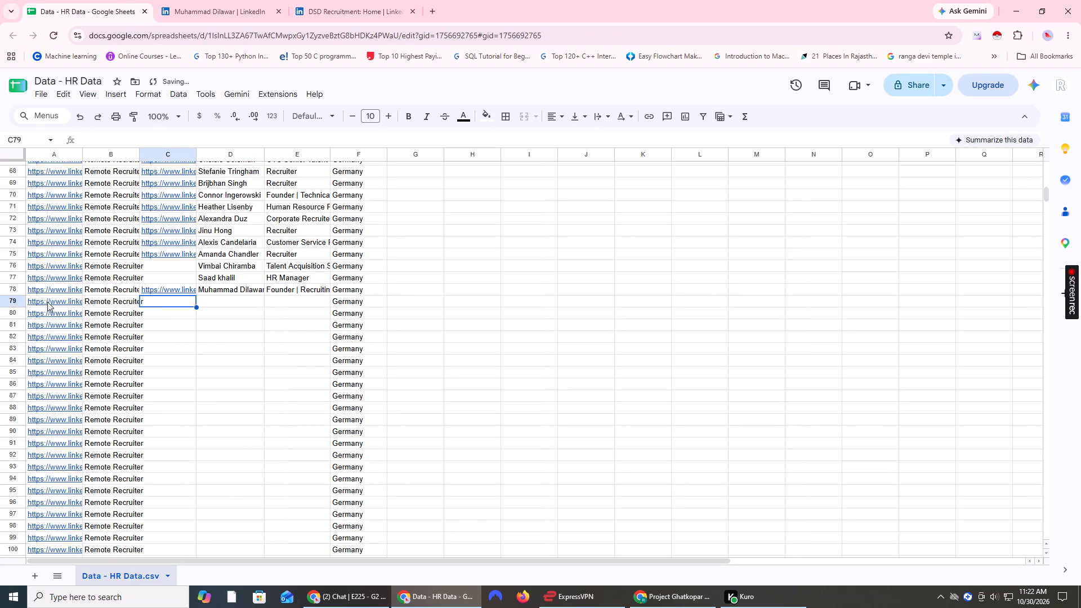
# Open the LinkedIn profile linked in row 79, close the previous profile and company pages, and copy the new person's name into cell D79.
pyautogui.click(43, 302)
pyautogui.click(65, 319)
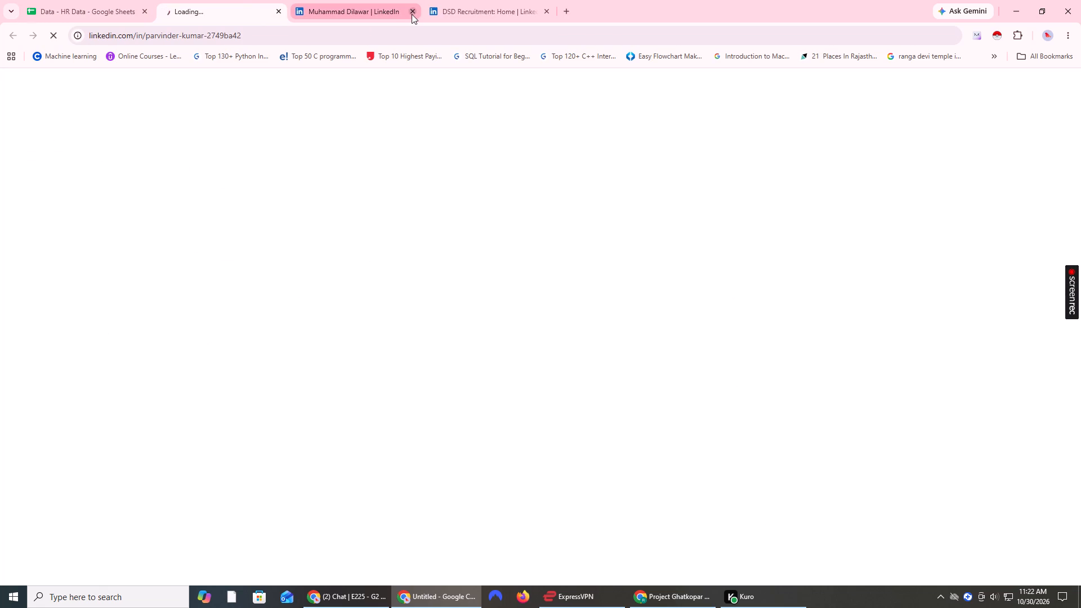
pyautogui.click(412, 14)
pyautogui.click(412, 14)
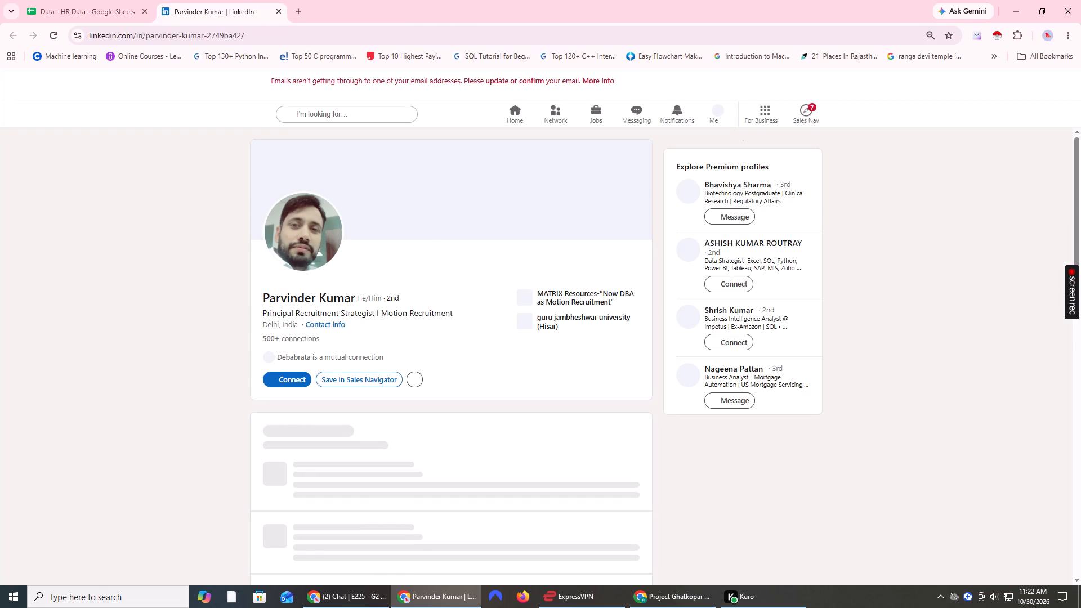
pyautogui.moveTo(257, 299); pyautogui.dragTo(356, 302)
pyautogui.hotkey('ctrl', 'c')
pyautogui.click(93, 0)
pyautogui.doubleClick(220, 302)
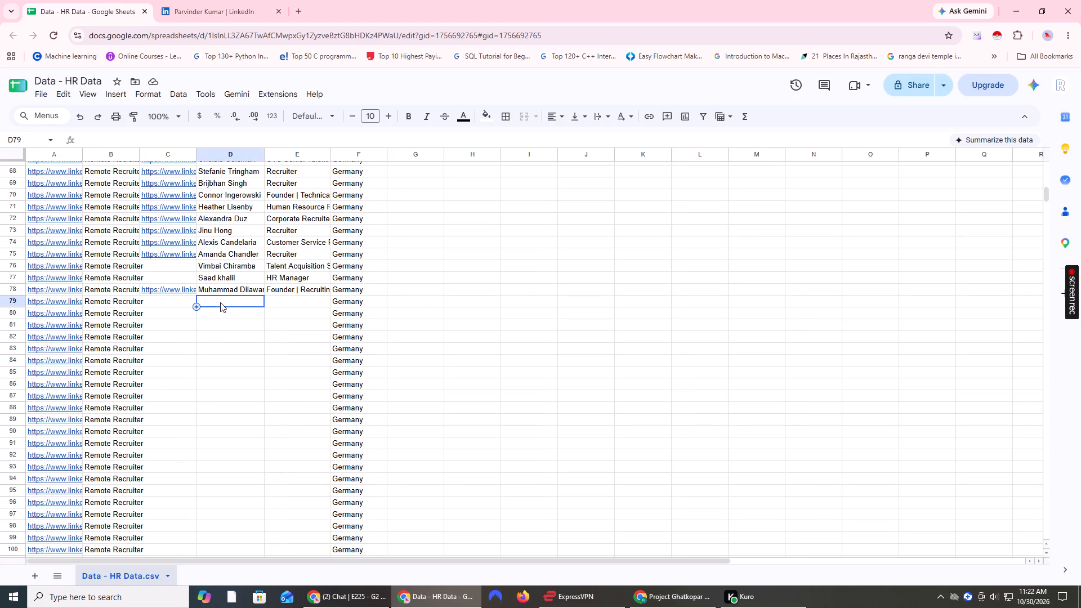
pyautogui.hotkey('ctrl', 'v')
pyautogui.hotkey('ctrl', 'Return')
pyautogui.press('Return')
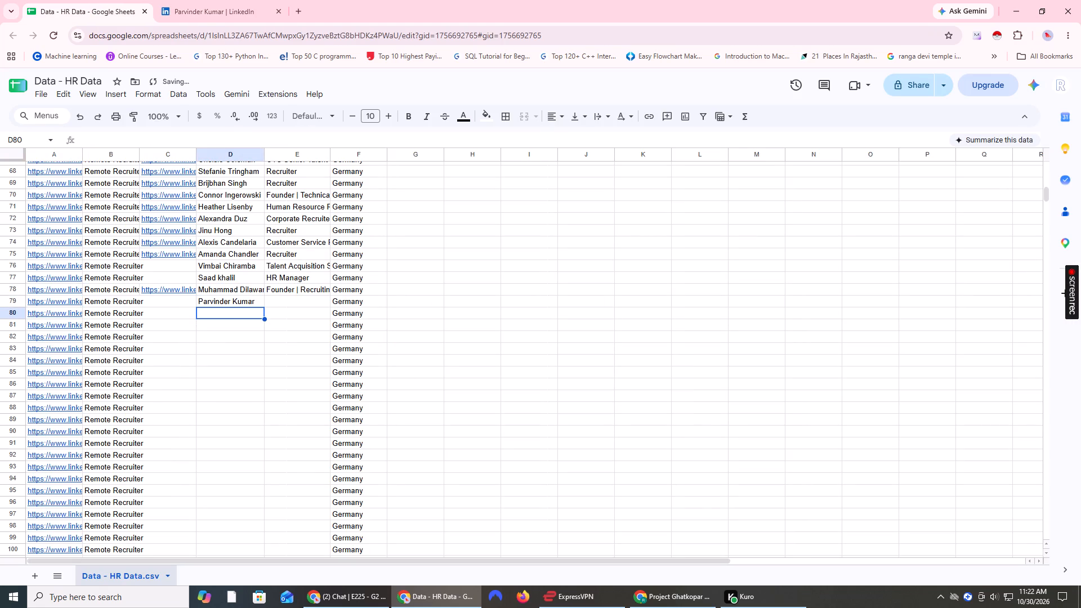
# Copy the job title Principal Recruitment Strategist from the profile's Experience section into cell E79 as unformatted text.
pyautogui.click(233, 0)
pyautogui.scroll(-10, 263, 350)
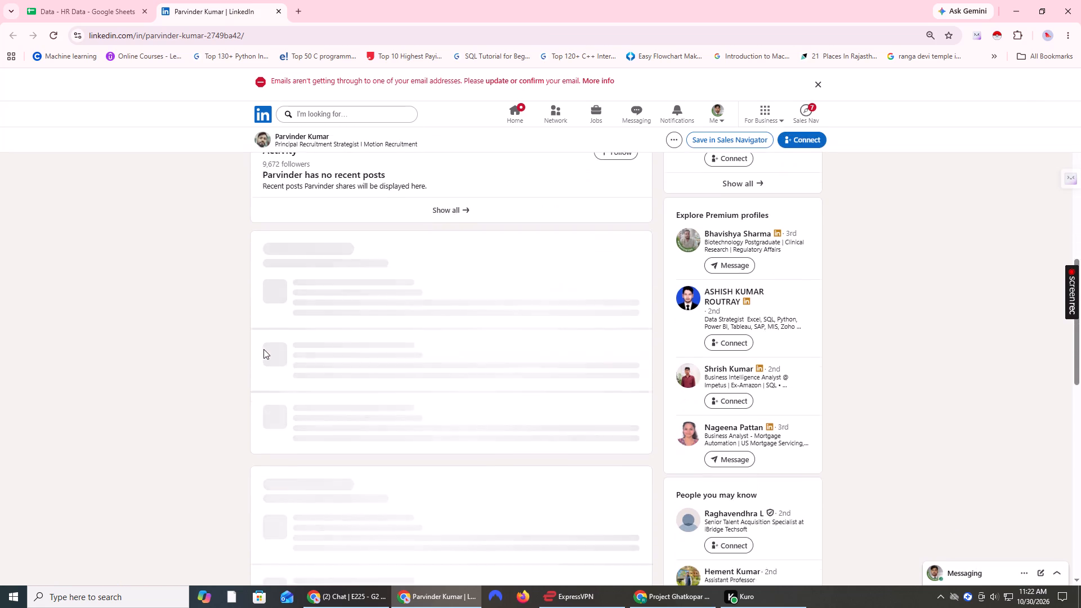
pyautogui.scroll(3, 263, 349)
pyautogui.moveTo(414, 294); pyautogui.dragTo(289, 296)
pyautogui.hotkey('ctrl', 'c')
pyautogui.click(59, 0)
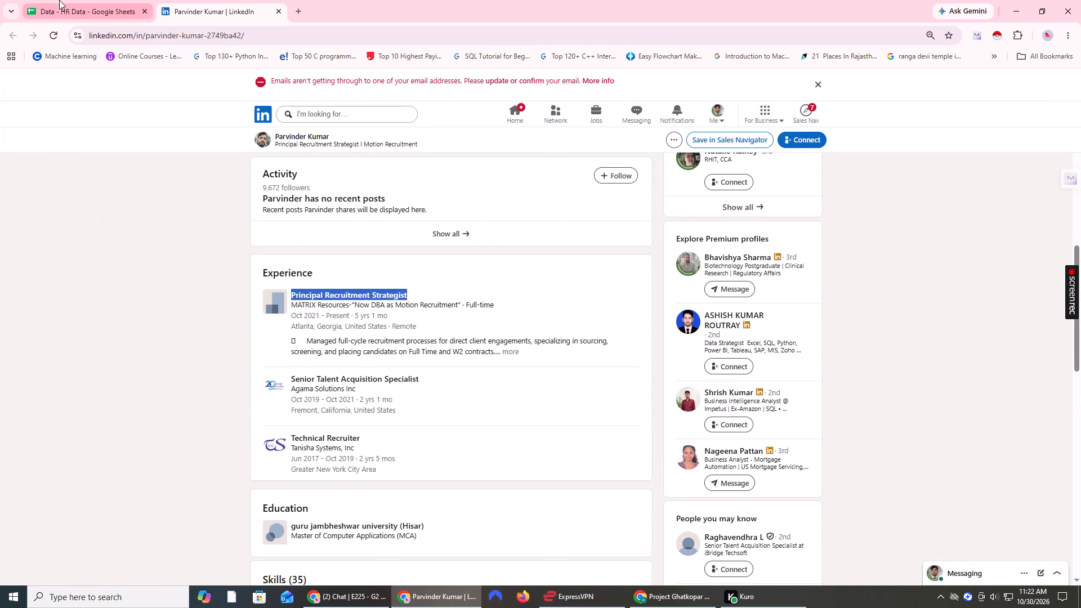
pyautogui.doubleClick(269, 303)
pyautogui.hotkey('ctrl', 'v')
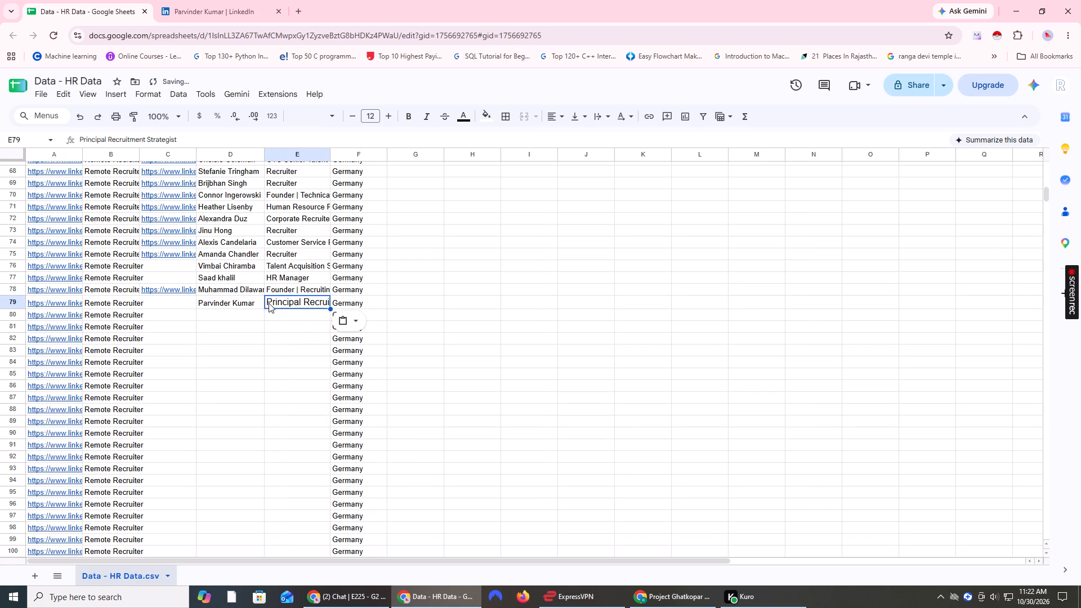
pyautogui.hotkey('ctrl', 'z')
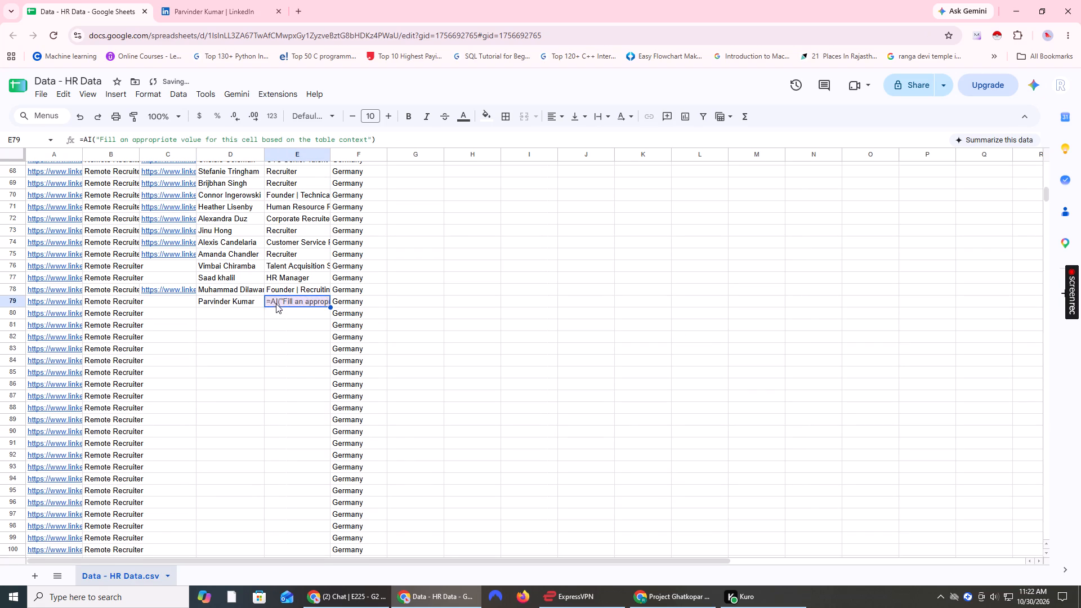
pyautogui.click(278, 299)
pyautogui.click(278, 299)
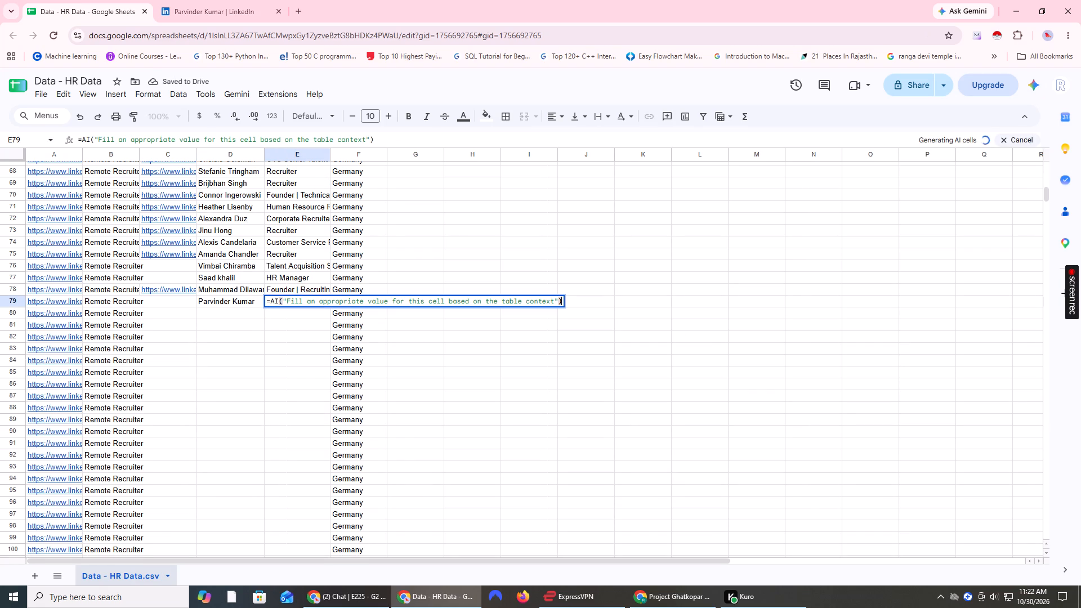
pyautogui.hotkey('ctrl', 'a')
pyautogui.hotkey('ctrl', 'shift', 'v')
pyautogui.press('Return')
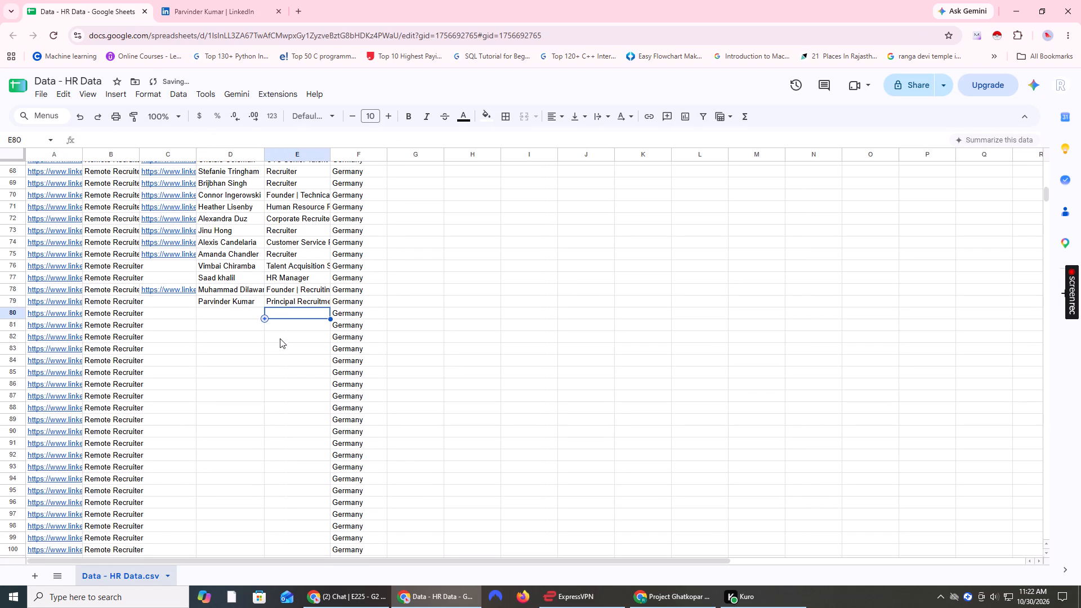
pyautogui.click(279, 342)
# Open the LinkedIn profile linked in row 80, close the previous profile, and copy the new person's name into cell D80.
pyautogui.click(59, 318)
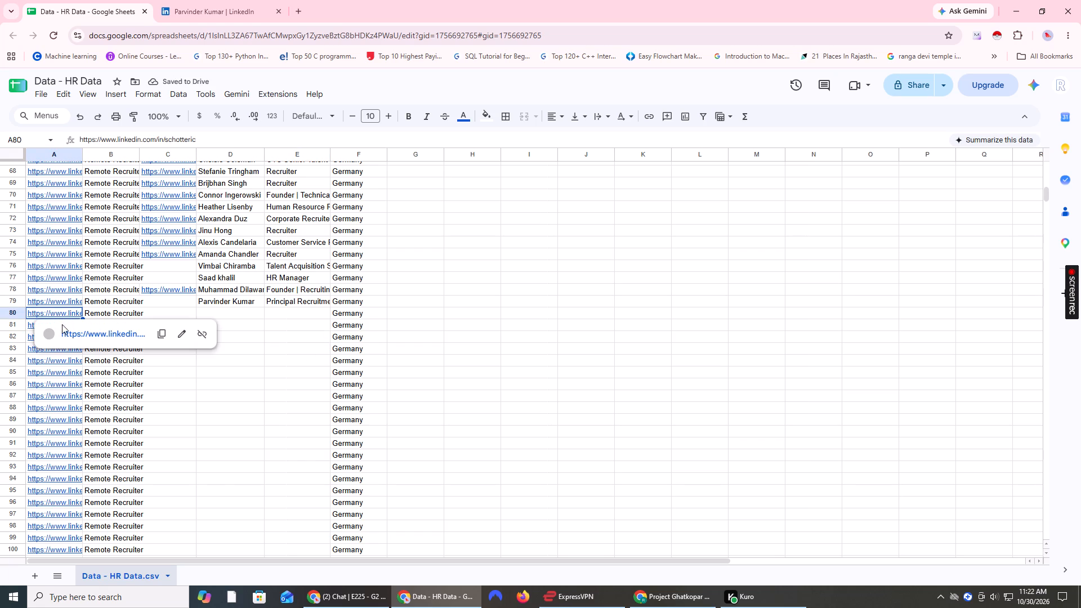
pyautogui.click(75, 334)
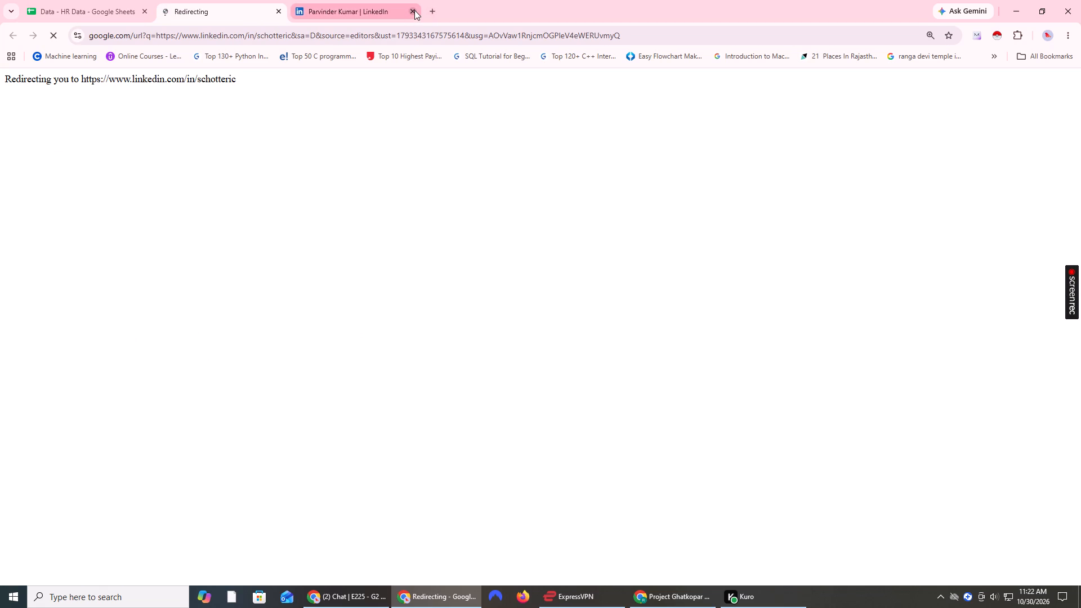
pyautogui.click(414, 10)
pyautogui.moveTo(253, 298); pyautogui.dragTo(316, 296)
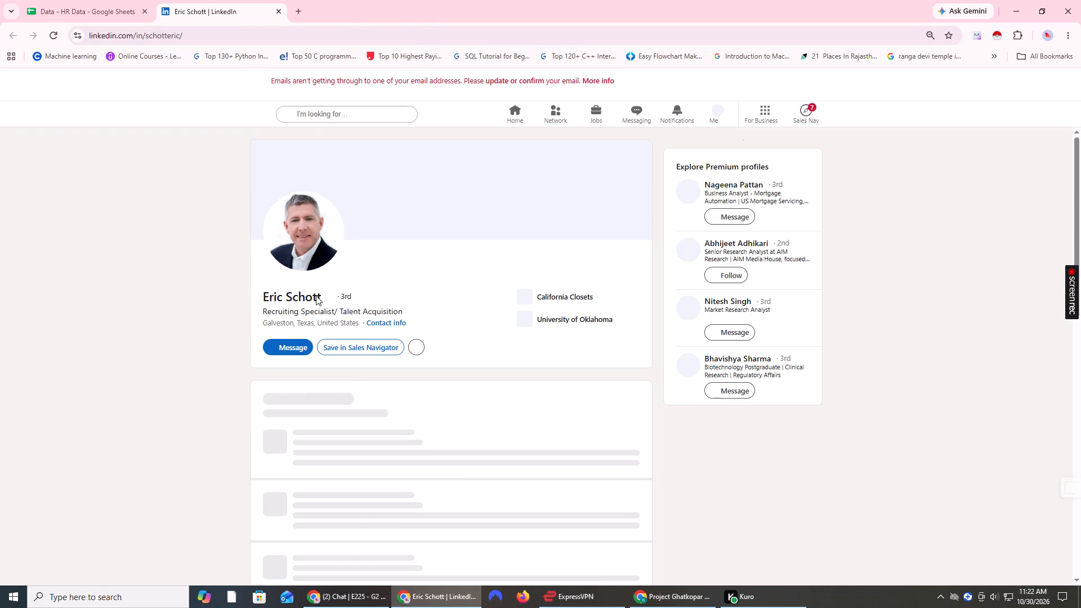
pyautogui.moveTo(316, 296); pyautogui.dragTo(319, 296)
pyautogui.moveTo(250, 292); pyautogui.dragTo(302, 292)
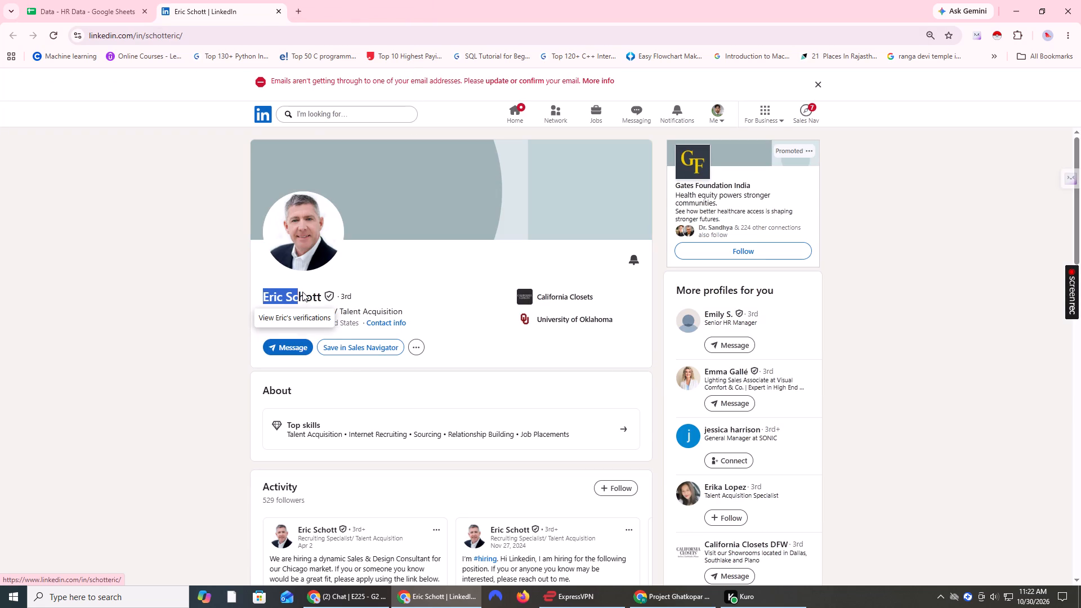
pyautogui.moveTo(302, 292); pyautogui.dragTo(321, 292)
pyautogui.hotkey('ctrl', 'c')
pyautogui.click(175, 280)
pyautogui.scroll(-9, 184, 310)
pyautogui.click(84, 0)
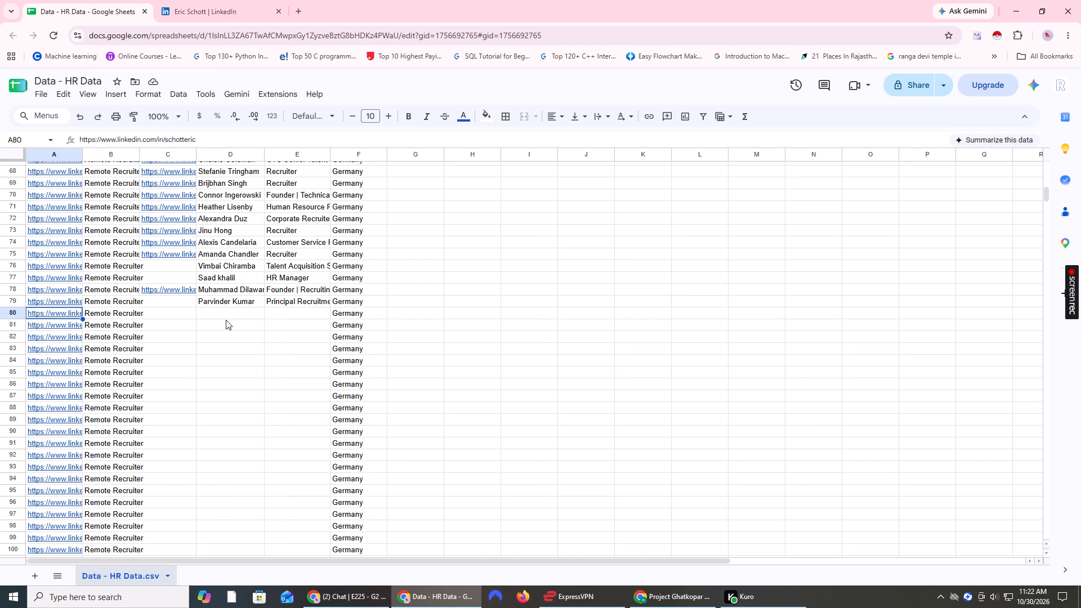
pyautogui.doubleClick(217, 312)
pyautogui.hotkey('ctrl', 'v')
pyautogui.click(220, 348)
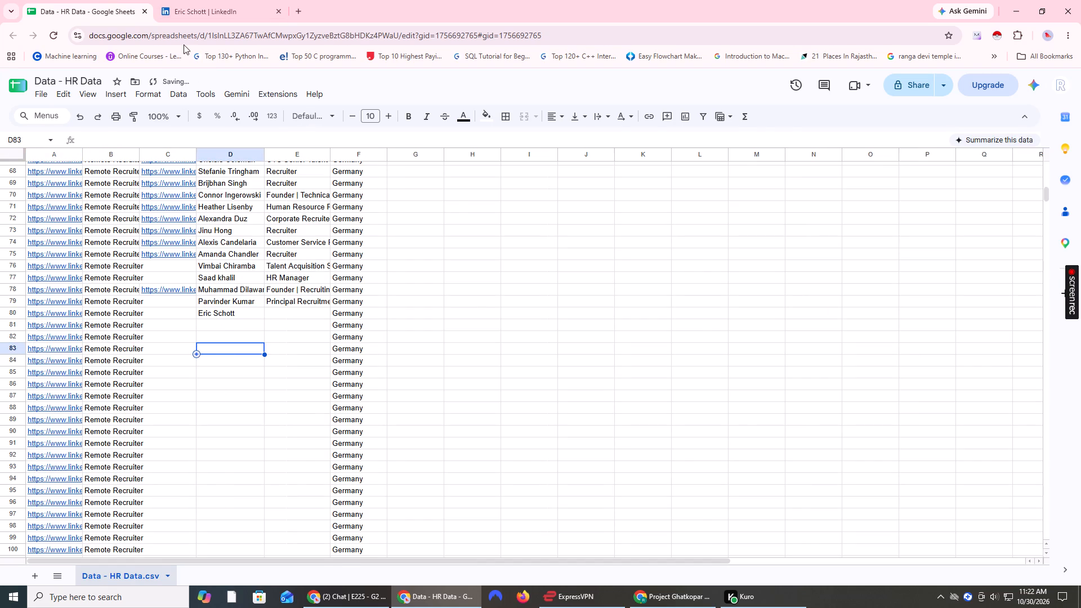
# Open the California Closets company page in a new tab from the row 80 profile's Experience section.
pyautogui.click(225, 0)
pyautogui.scroll(-3, 239, 354)
pyautogui.scroll(2, 243, 350)
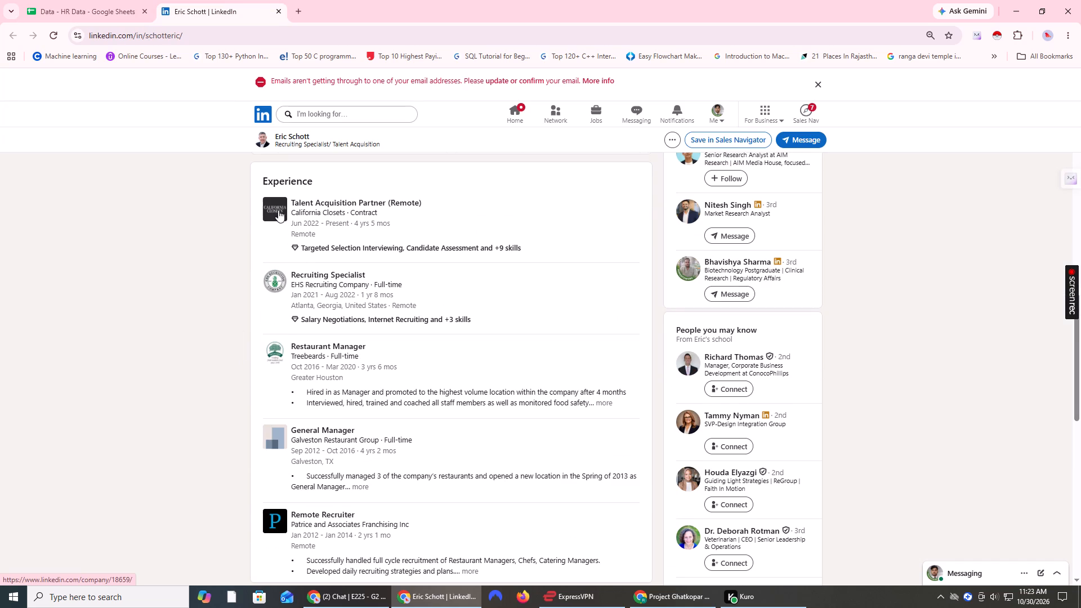
pyautogui.keyDown('ctrl'); pyautogui.click(278, 208); pyautogui.keyUp('ctrl')
# Copy the job title "Talent Acquisition Partner (Remote)" from the profile's Experience section into cell E80.
pyautogui.moveTo(428, 203); pyautogui.dragTo(350, 201)
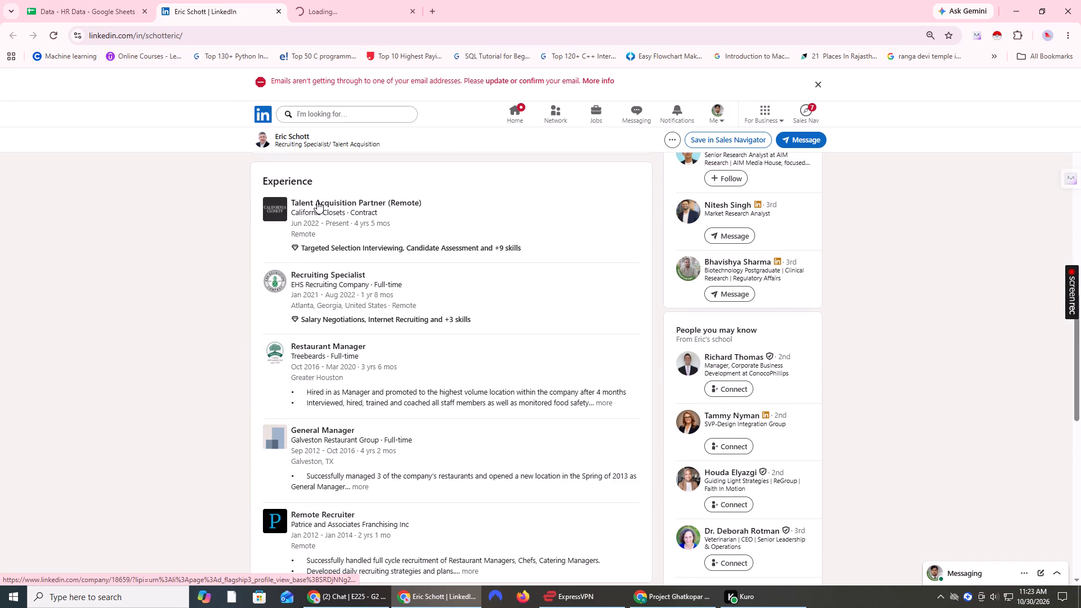
pyautogui.moveTo(291, 200); pyautogui.dragTo(341, 200)
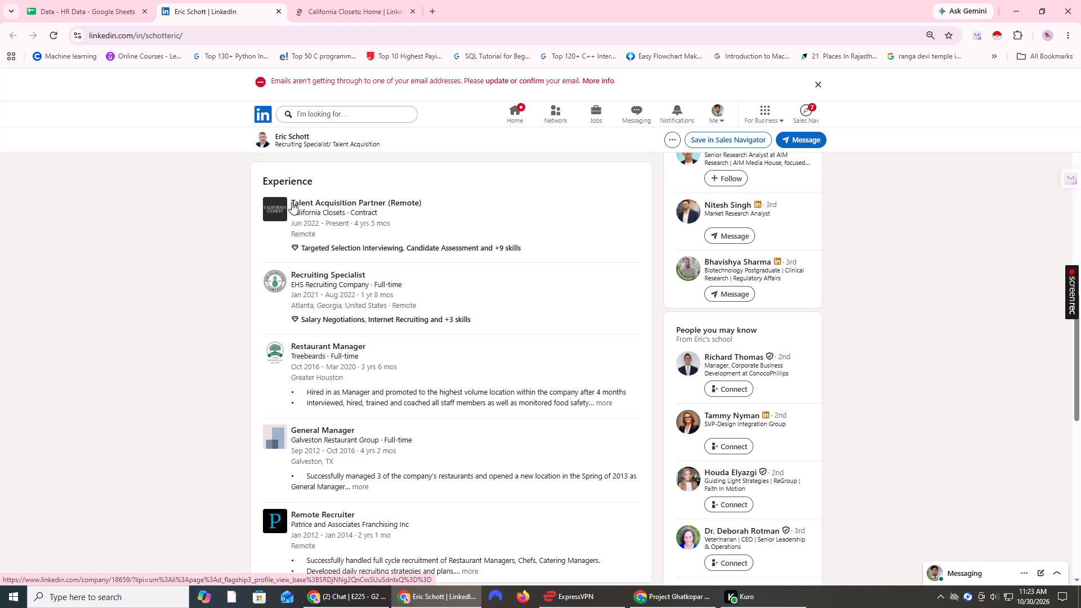
pyautogui.moveTo(291, 202); pyautogui.dragTo(332, 202)
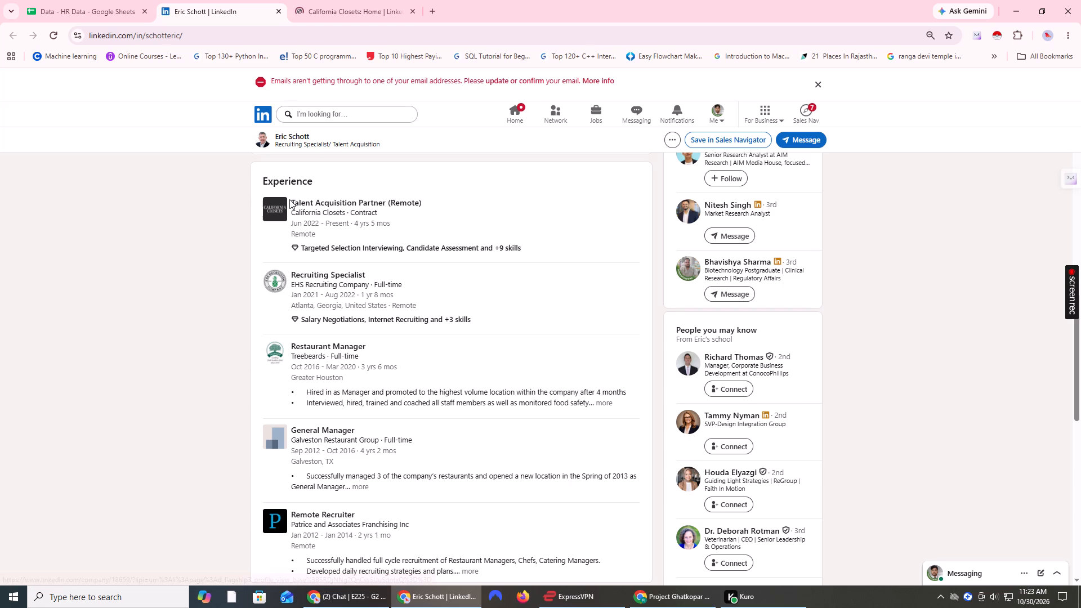
pyautogui.moveTo(288, 199); pyautogui.dragTo(427, 207)
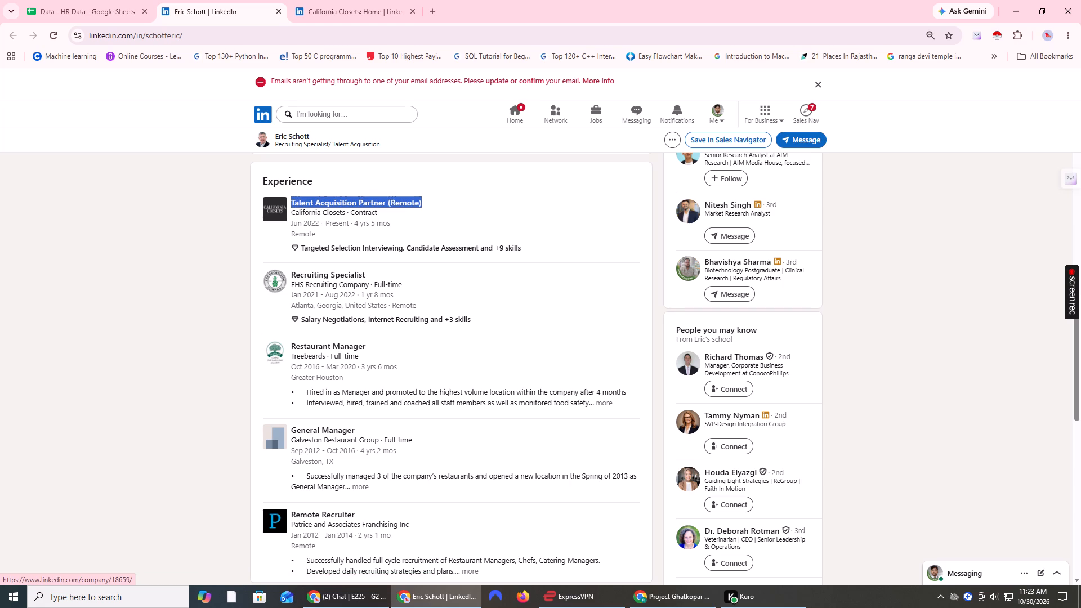
pyautogui.moveTo(427, 207); pyautogui.dragTo(428, 205)
pyautogui.hotkey('ctrl', 'c')
pyautogui.click(68, 0)
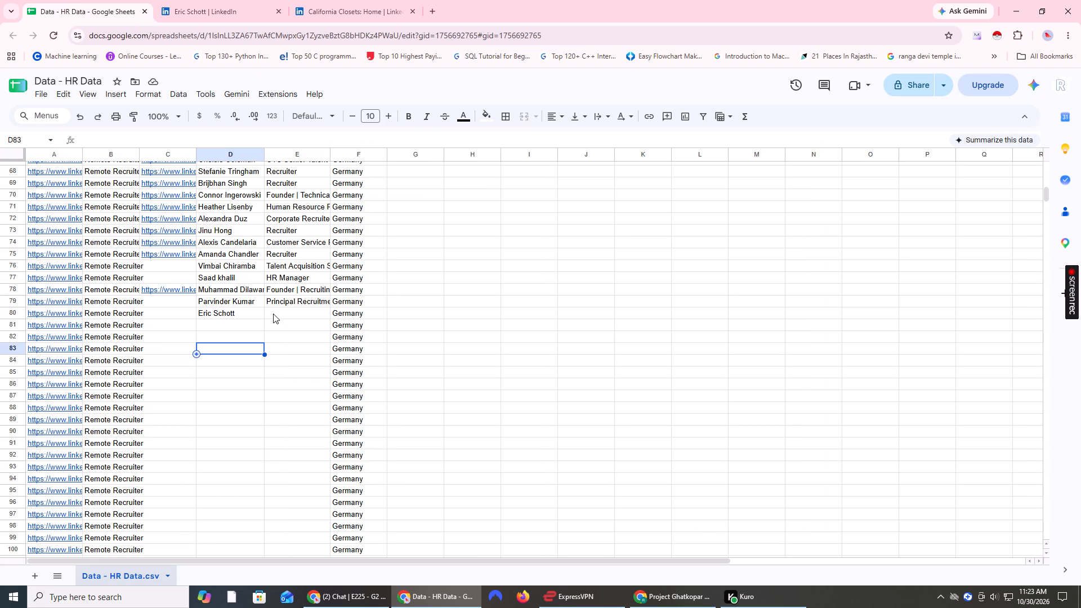
pyautogui.doubleClick(273, 314)
pyautogui.hotkey('ctrl', 'v')
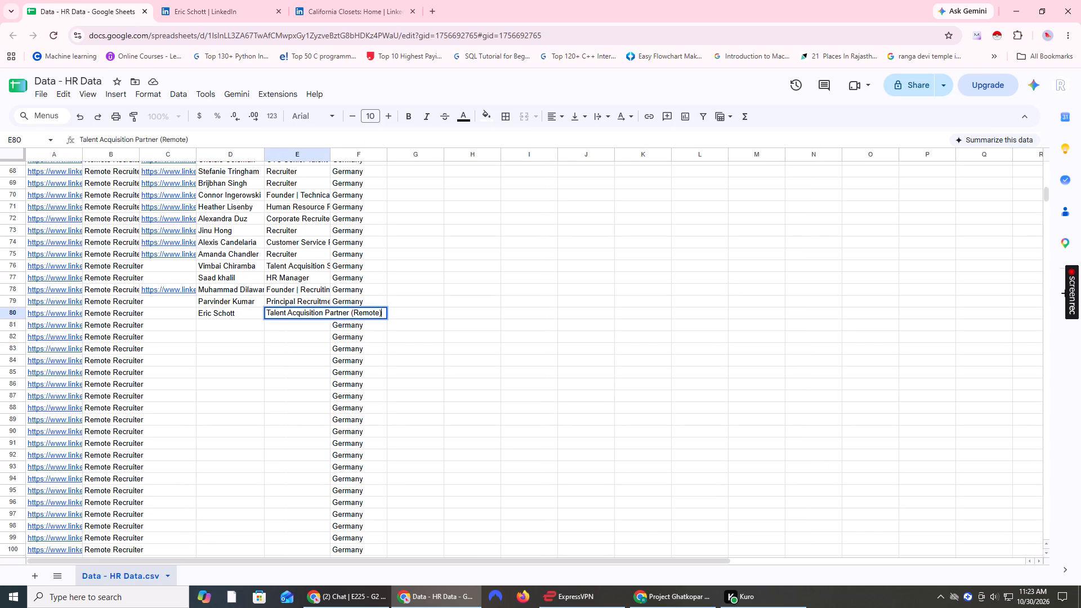
pyautogui.press('Return')
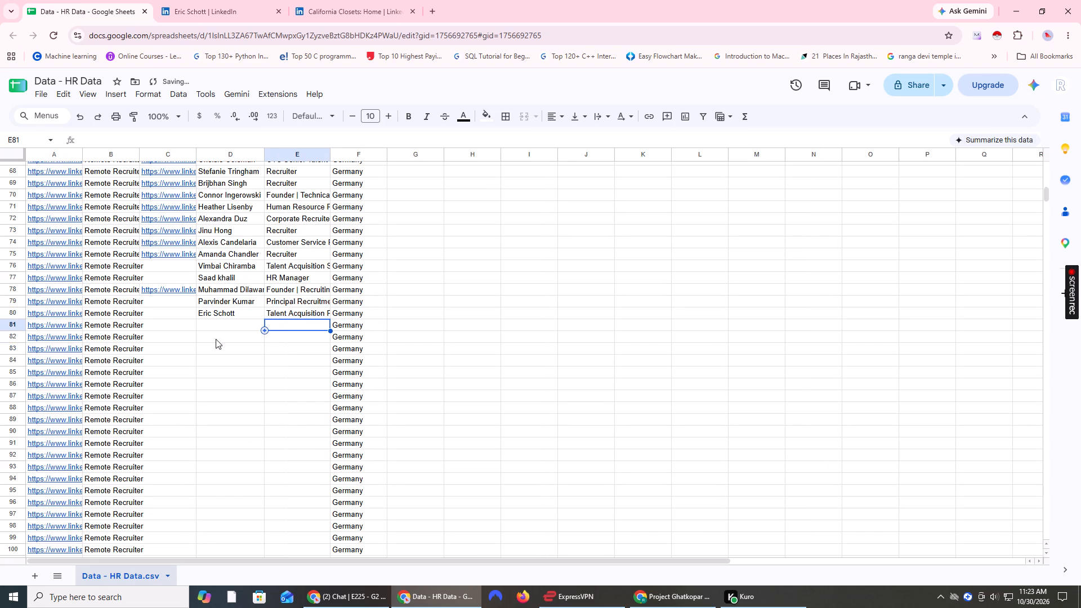
# Copy the California Closets company page's web address into cell C80, and close the company and profile pages.
pyautogui.click(312, 0)
pyautogui.click(279, 31)
pyautogui.hotkey('ctrl', 'c')
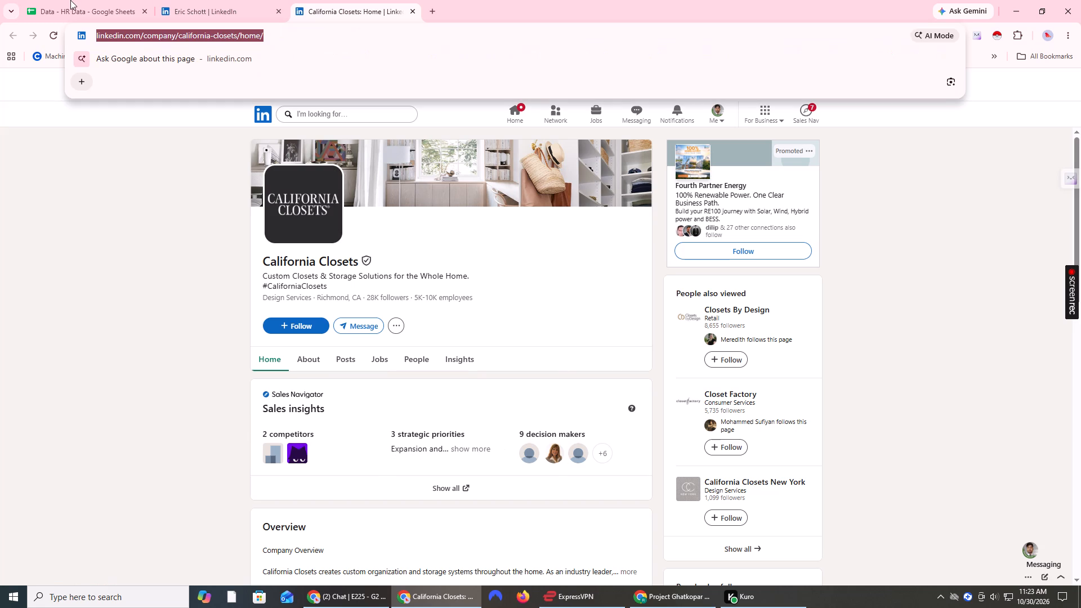
pyautogui.click(70, 0)
pyautogui.click(185, 314)
pyautogui.hotkey('ctrl', 'v')
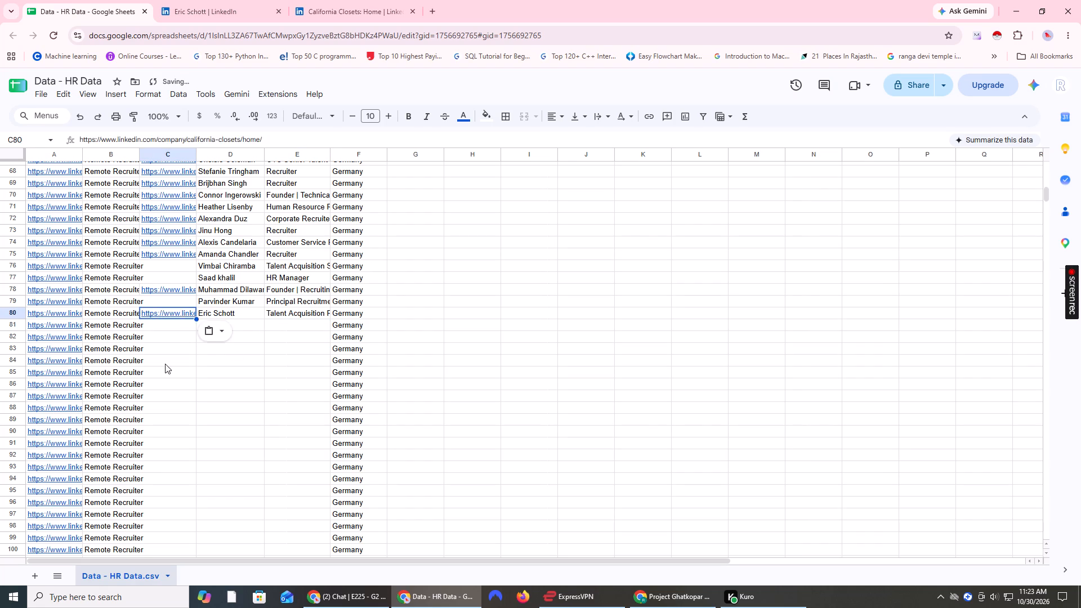
pyautogui.click(165, 364)
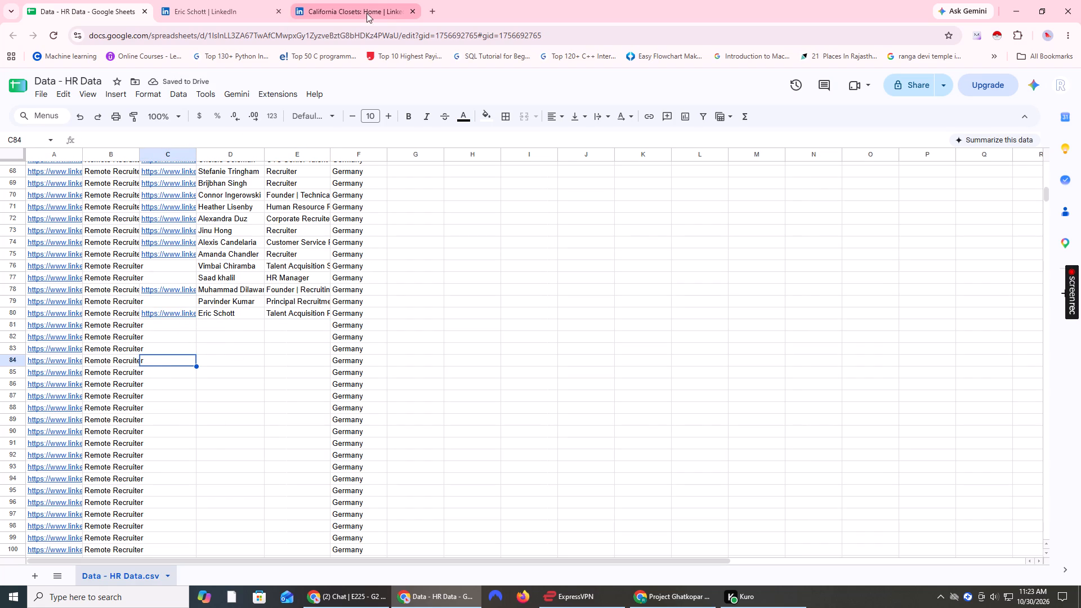
pyautogui.click(410, 10)
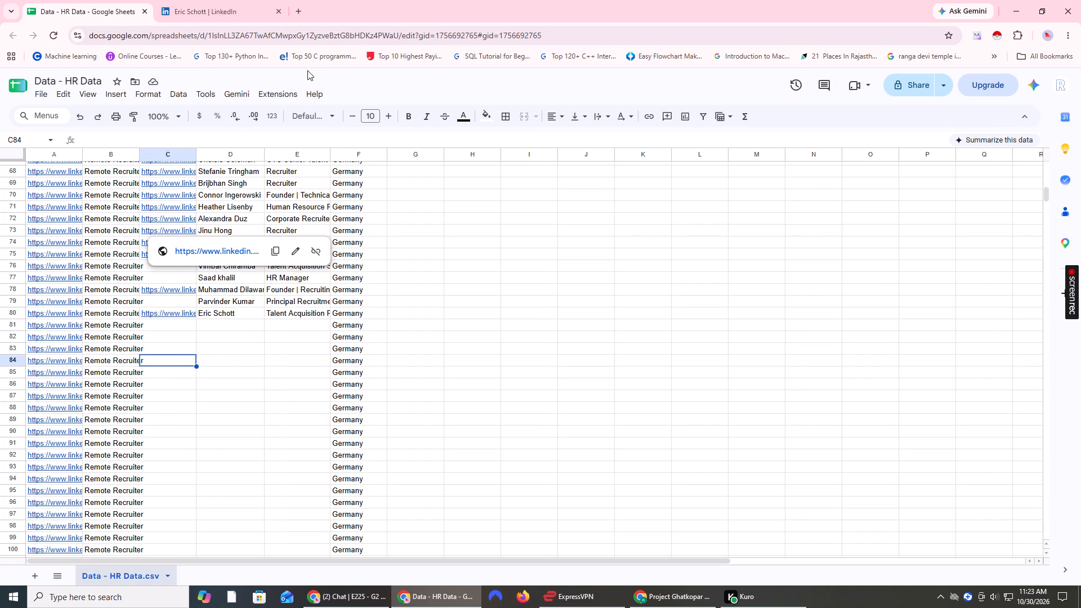
pyautogui.click(276, 12)
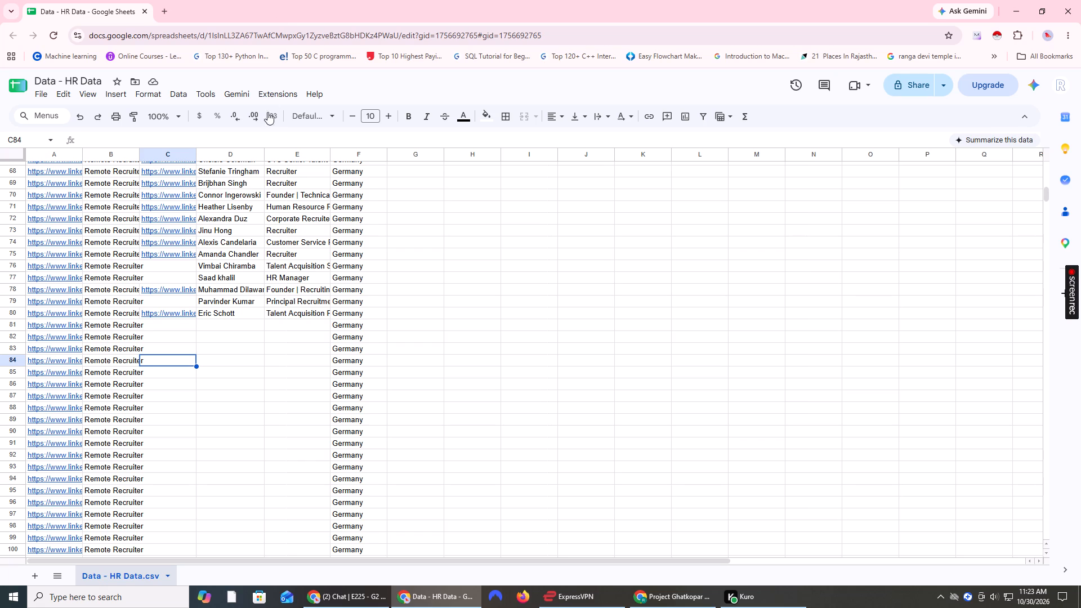
# Open the LinkedIn profile linked in row 81 and copy the person's name into cell D81.
pyautogui.click(51, 327)
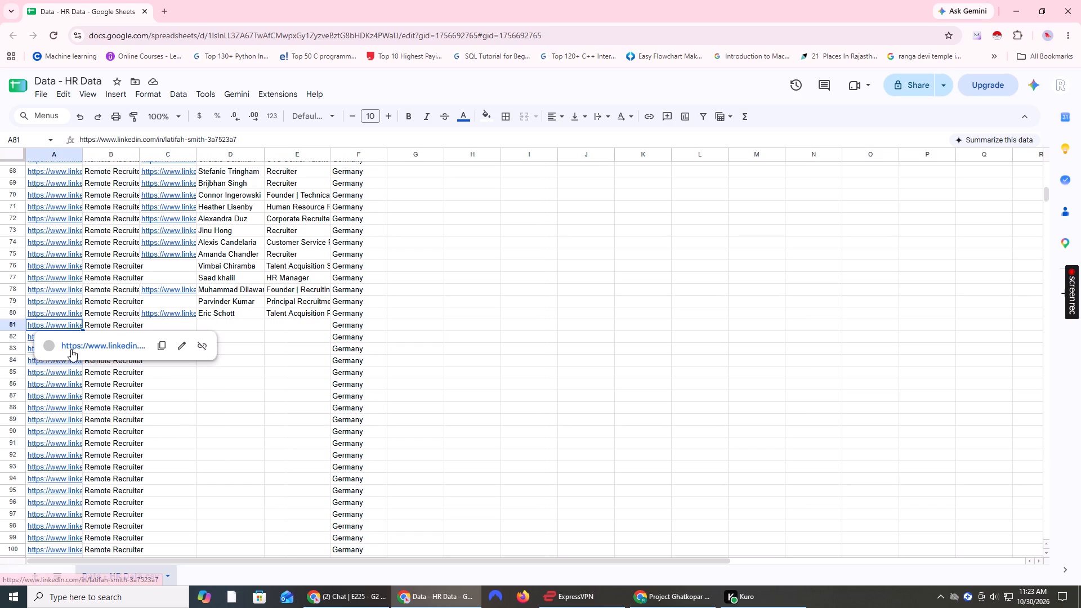
pyautogui.click(71, 349)
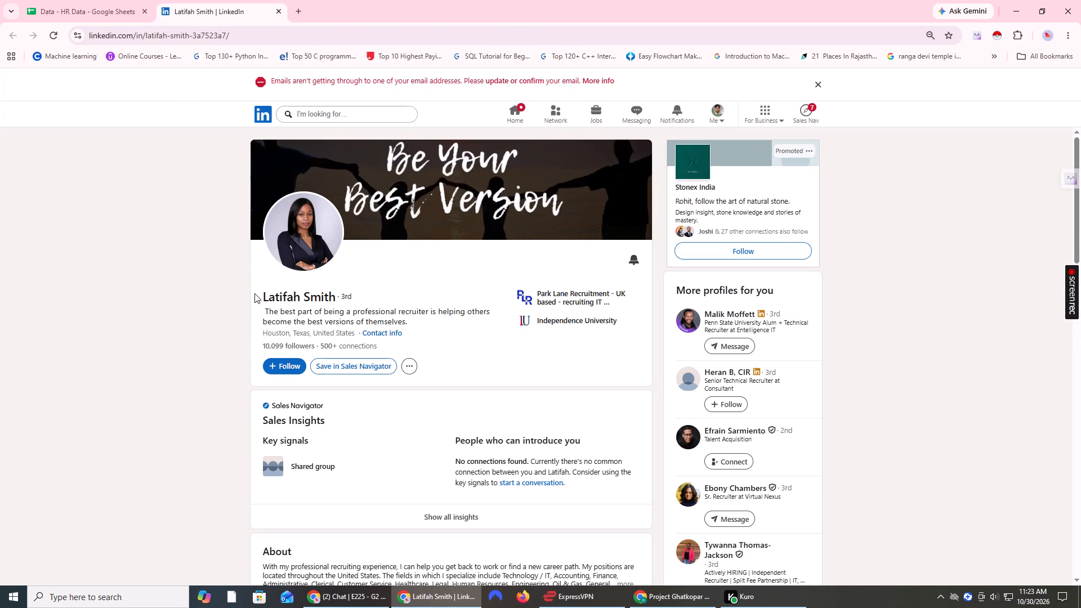
pyautogui.moveTo(254, 293); pyautogui.dragTo(334, 295)
pyautogui.hotkey('ctrl', 'c')
pyautogui.click(88, 0)
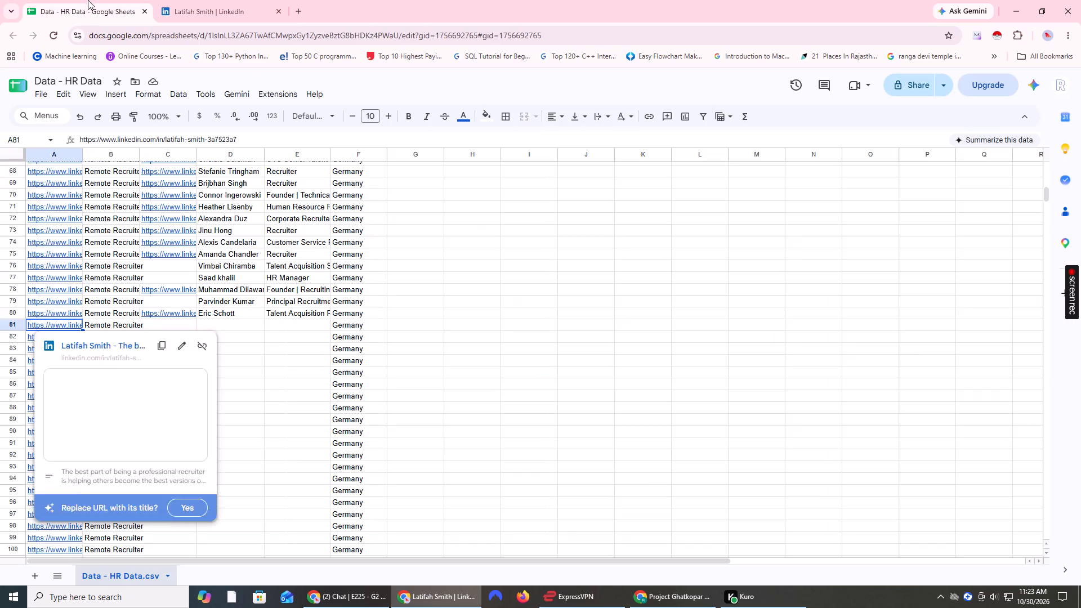
pyautogui.doubleClick(211, 324)
pyautogui.hotkey('ctrl', 'v')
pyautogui.press('Return')
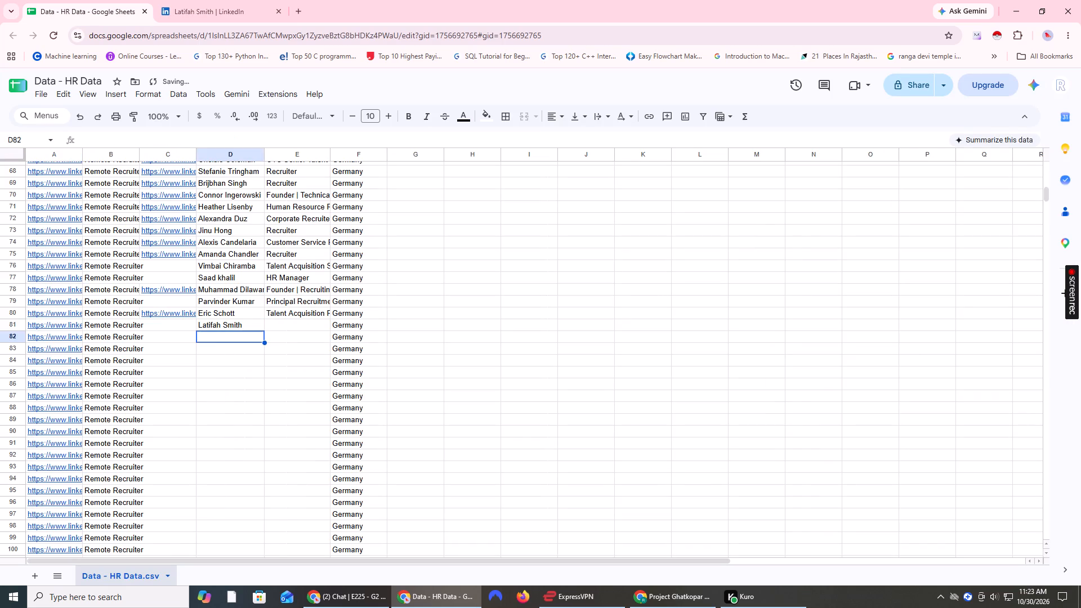
# Open the Park Lane Recruitment company page in a new tab from the row 81 profile's Experience section.
pyautogui.click(185, 0)
pyautogui.scroll(-10, 252, 378)
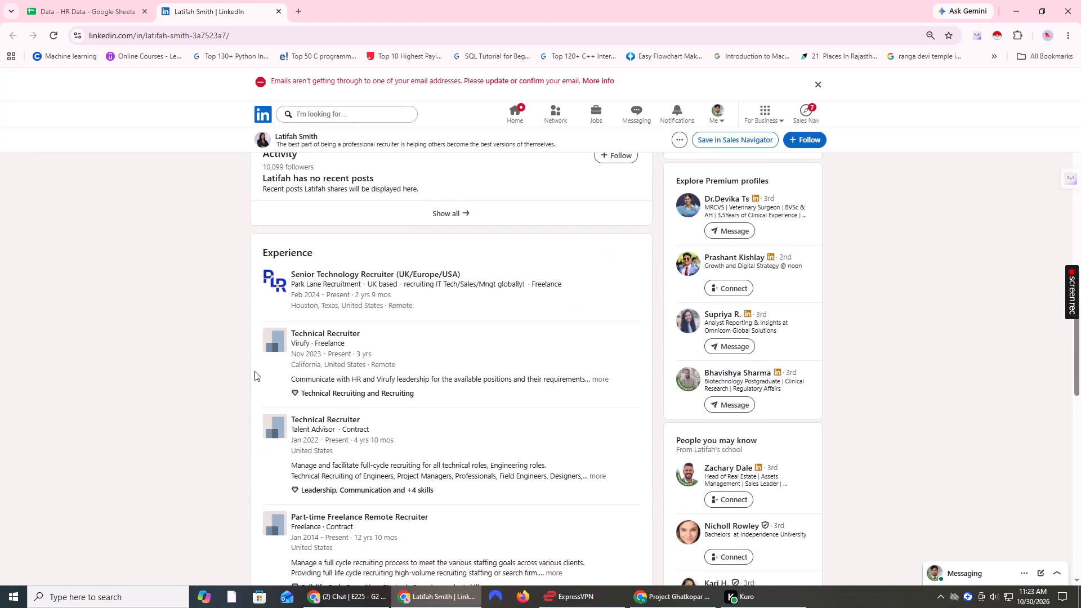
pyautogui.keyDown('ctrl'); pyautogui.click(279, 190); pyautogui.keyUp('ctrl')
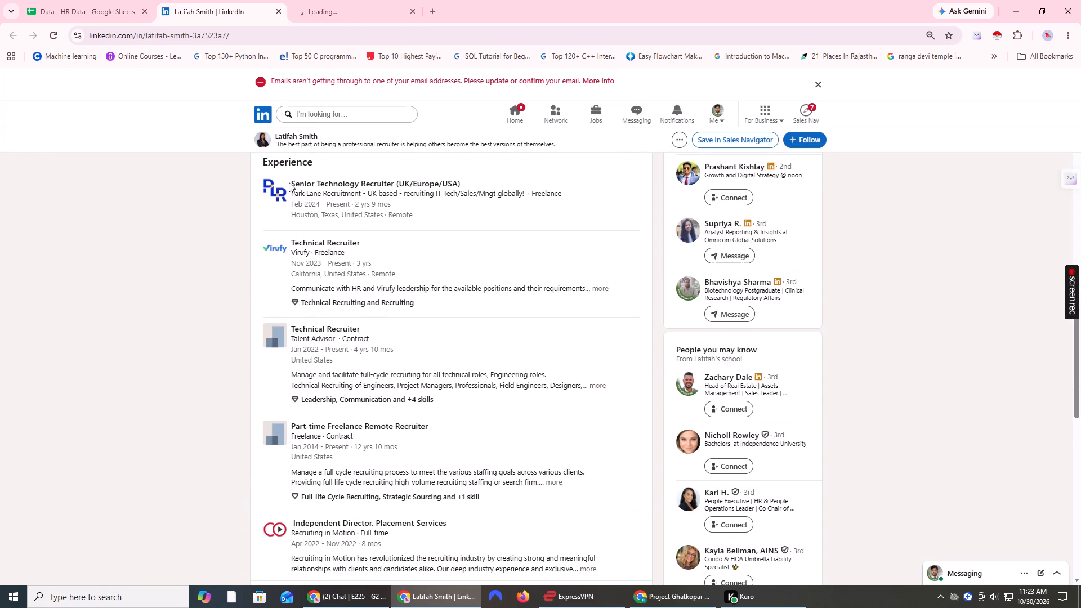
# Copy the job title "Senior Technology Recruiter", without the region suffix, from the profile's Experience section into cell E81.
pyautogui.moveTo(289, 182); pyautogui.dragTo(393, 186)
pyautogui.hotkey('ctrl', 'c')
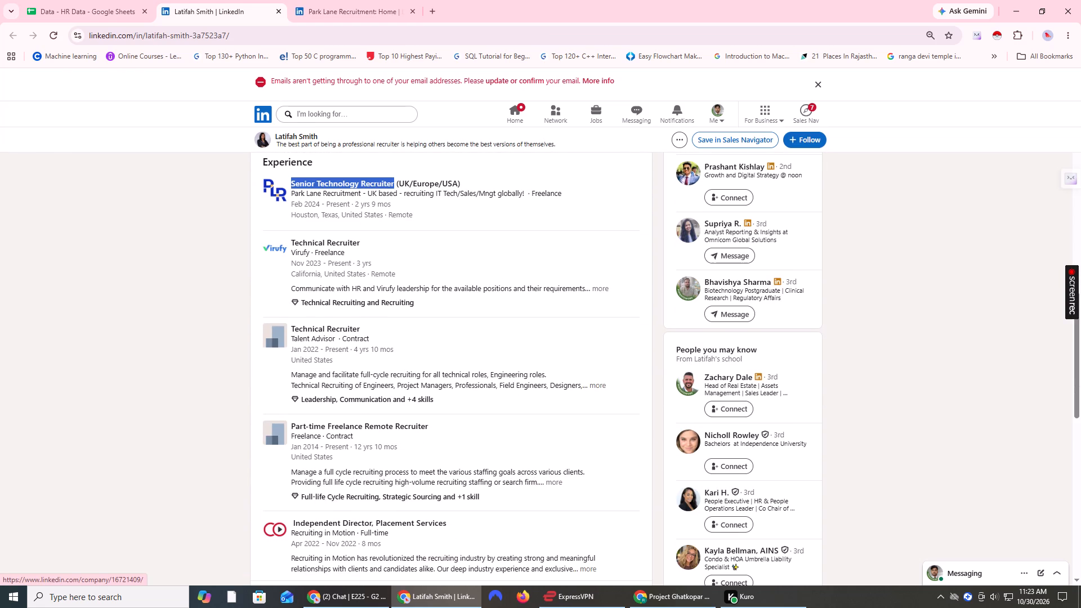
pyautogui.click(95, 0)
pyautogui.doubleClick(281, 329)
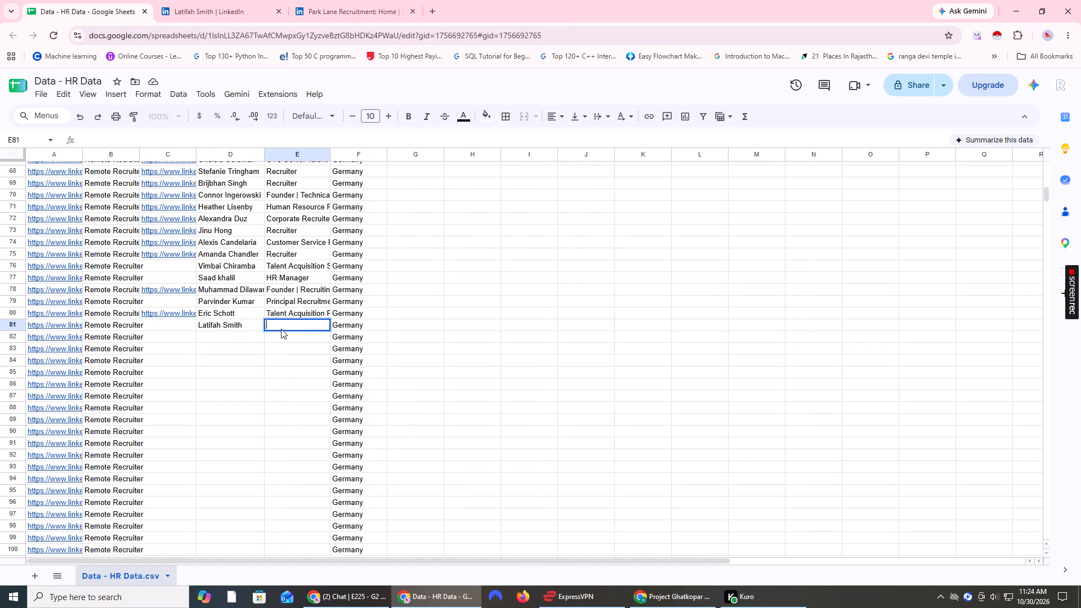
pyautogui.hotkey('ctrl', 'v')
pyautogui.press('Return')
# Copy the Park Lane Recruitment company page's web address into cell C81.
pyautogui.click(349, 0)
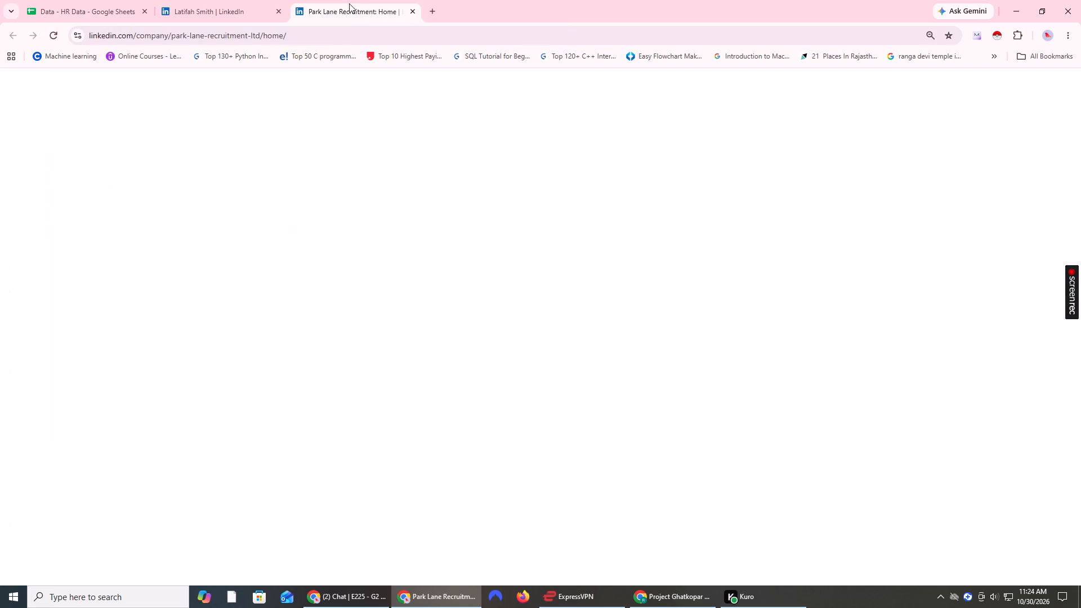
pyautogui.click(296, 38)
pyautogui.hotkey('ctrl', 'c')
pyautogui.click(82, 0)
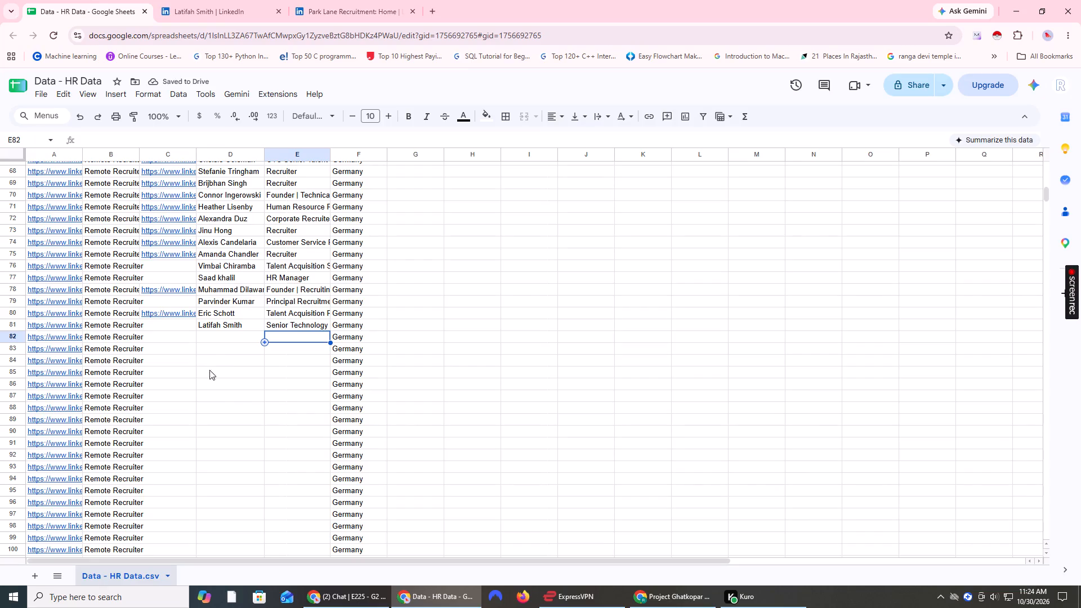
pyautogui.click(177, 327)
pyautogui.click(177, 327)
pyautogui.click(177, 327)
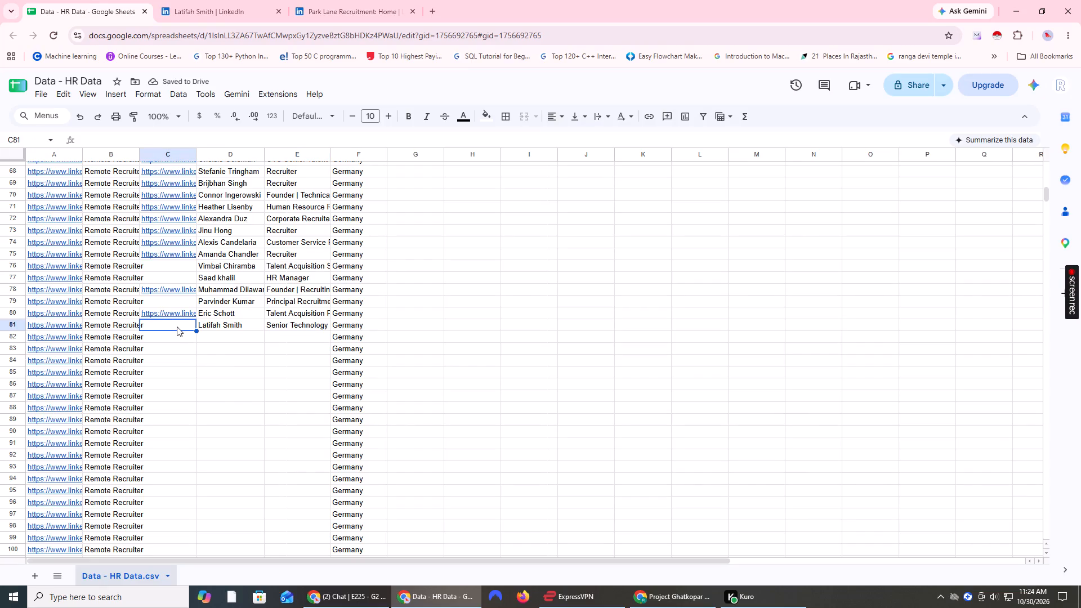
pyautogui.click(163, 382)
pyautogui.doubleClick(165, 328)
pyautogui.hotkey('ctrl', 'v')
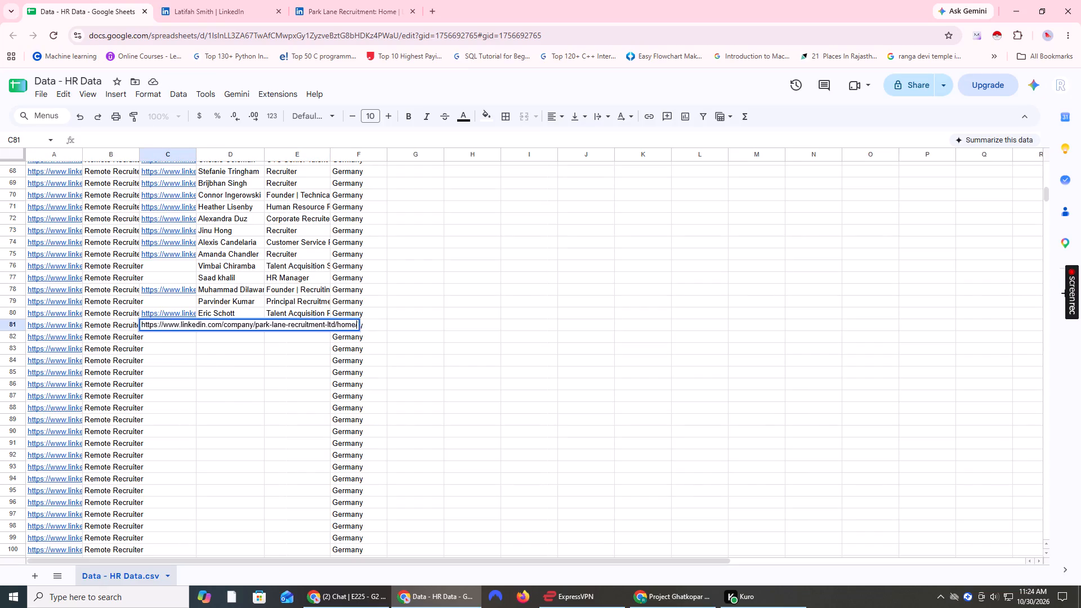
pyautogui.press('Return')
# Open the LinkedIn profile linked in row 82, close the previous profile and company pages, and copy the new person's name into cell D82.
pyautogui.click(43, 337)
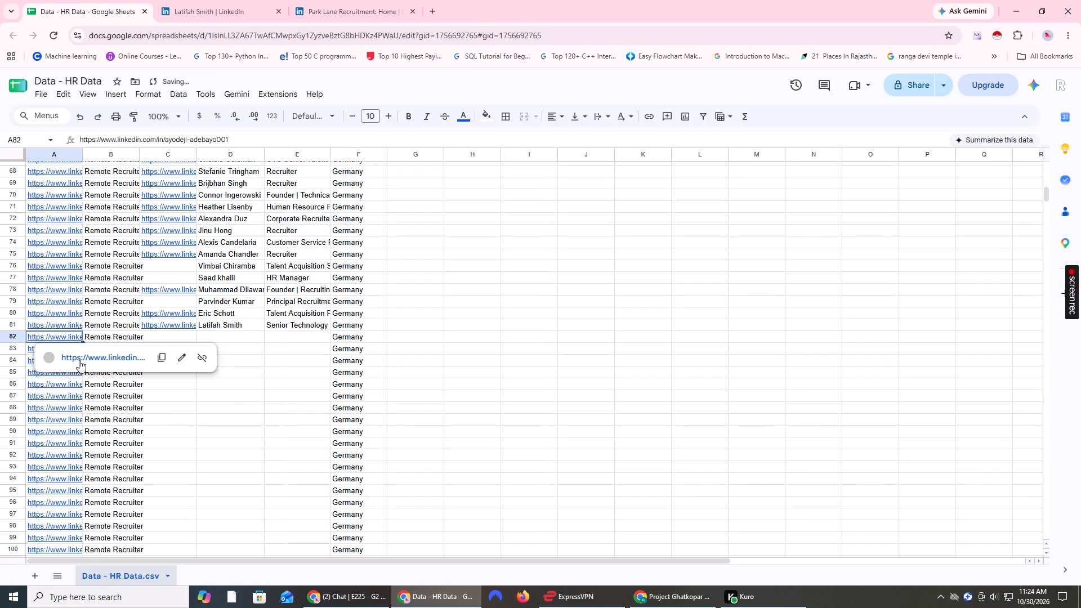
pyautogui.click(83, 362)
pyautogui.click(415, 12)
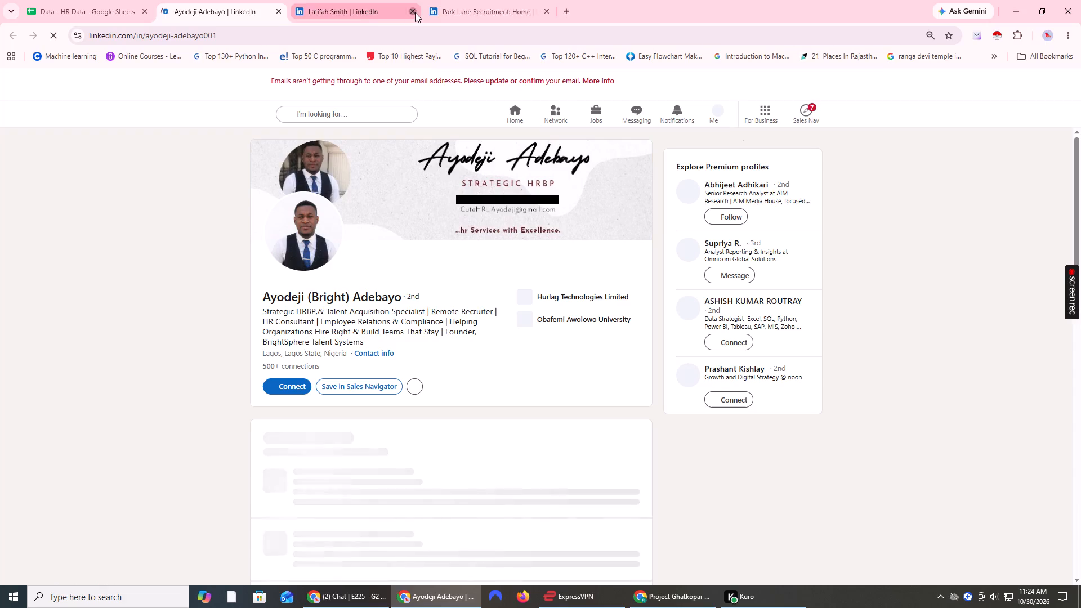
pyautogui.click(415, 12)
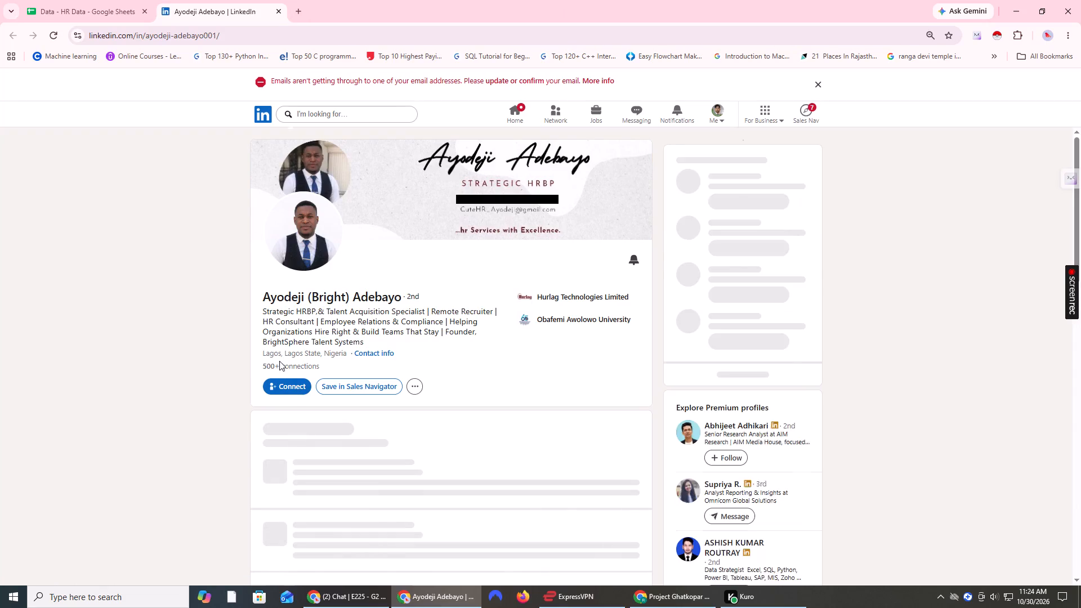
pyautogui.moveTo(258, 296); pyautogui.dragTo(359, 298)
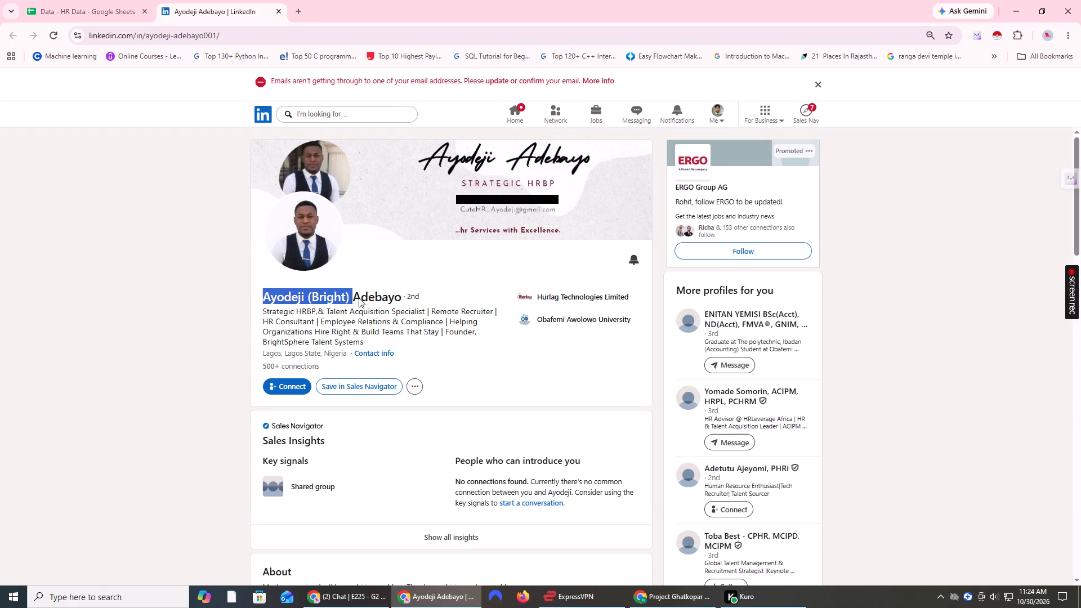
pyautogui.moveTo(359, 298); pyautogui.dragTo(399, 298)
pyautogui.hotkey('ctrl', 'c')
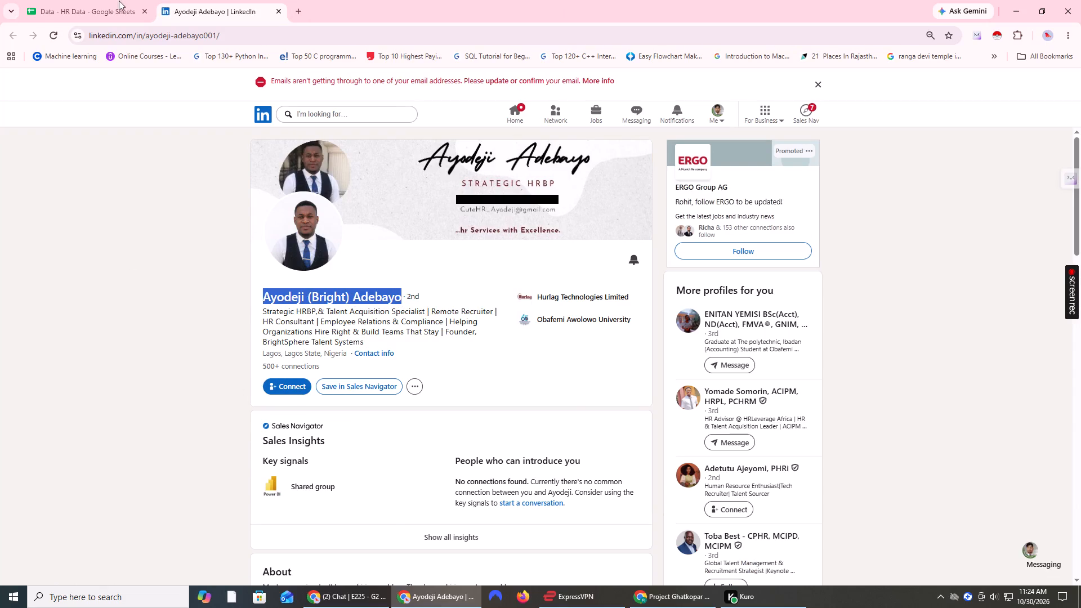
pyautogui.click(135, 0)
pyautogui.doubleClick(225, 337)
pyautogui.hotkey('ctrl', 'v')
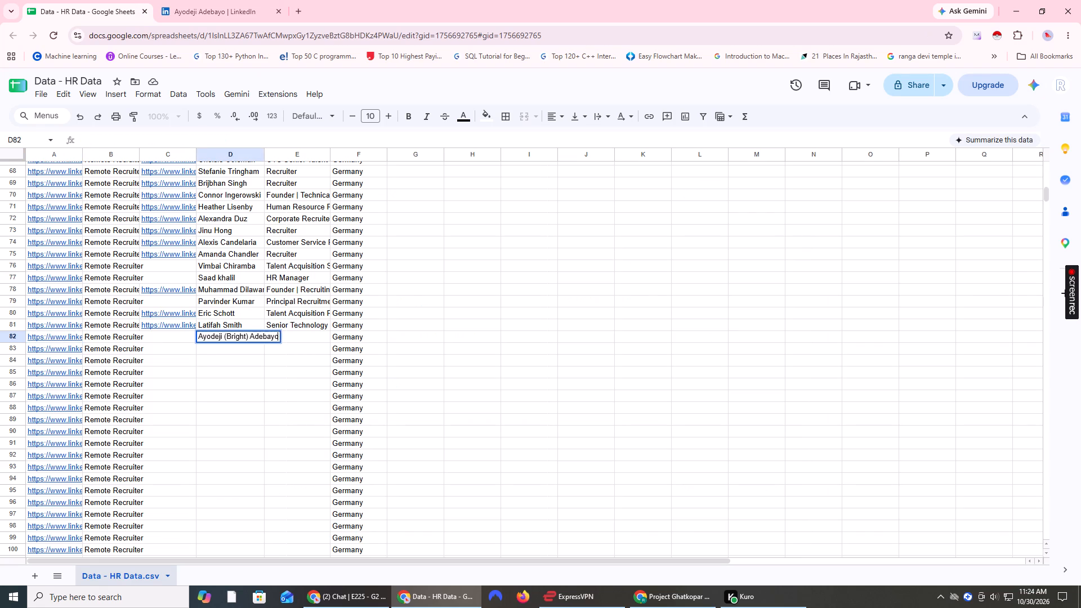
pyautogui.press('Return')
# Copy the job title "Human Resources Business Partner" from the row 82 profile's Experience section into cell E82.
pyautogui.click(184, 0)
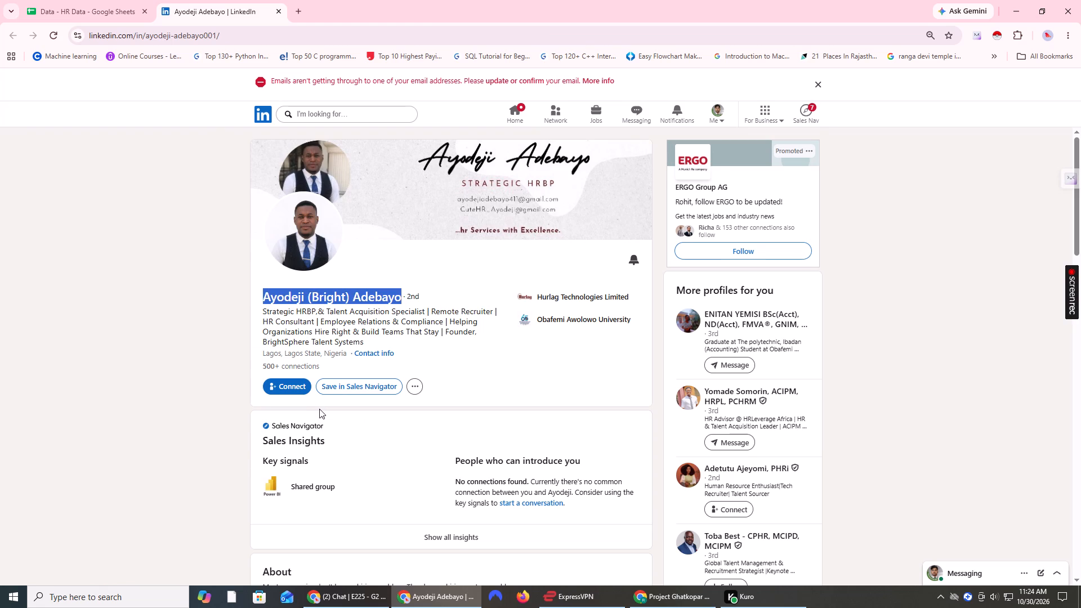
pyautogui.scroll(-12, 319, 409)
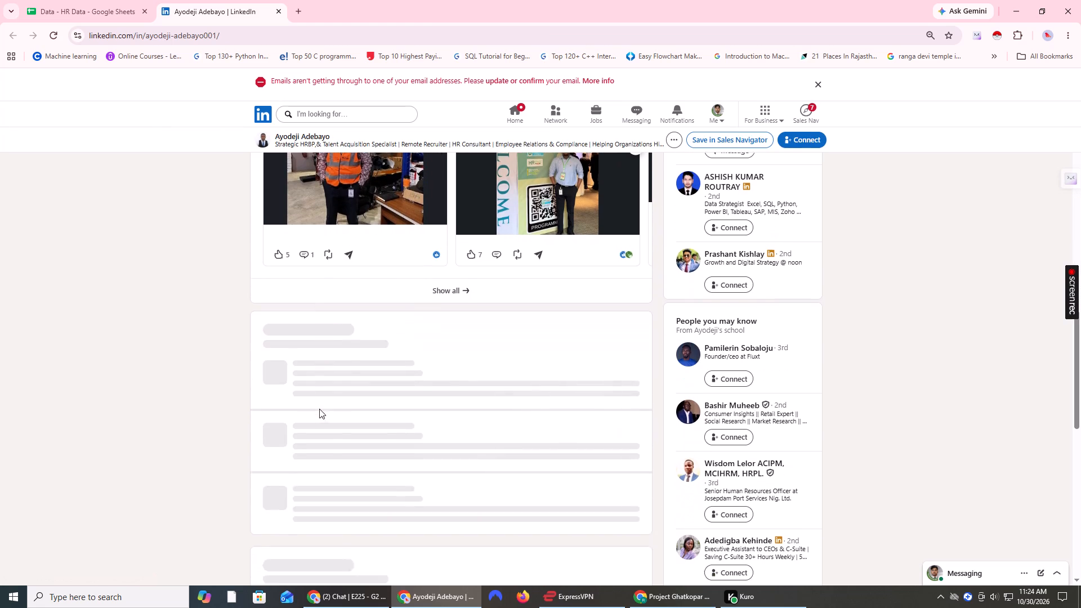
pyautogui.moveTo(284, 344); pyautogui.dragTo(332, 339)
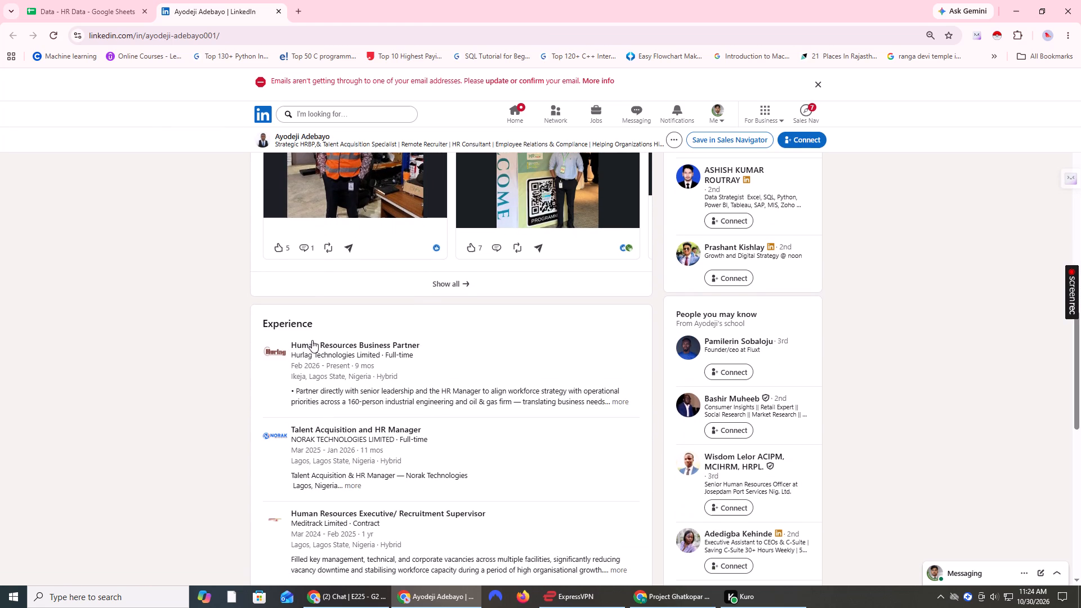
pyautogui.moveTo(289, 346); pyautogui.dragTo(436, 350)
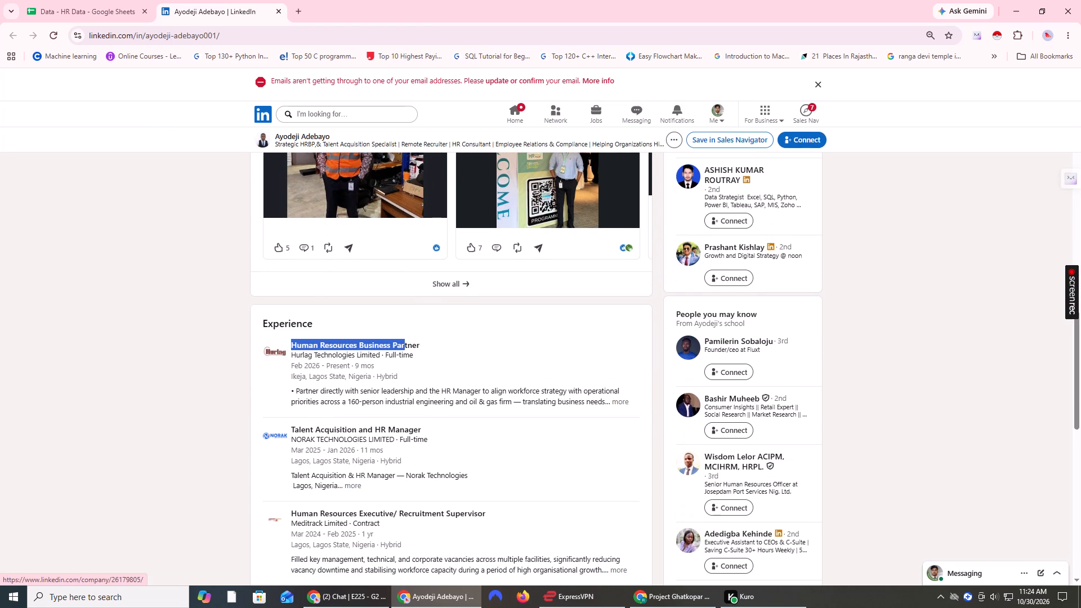
pyautogui.moveTo(436, 350); pyautogui.dragTo(430, 345)
pyautogui.hotkey('ctrl', 'c')
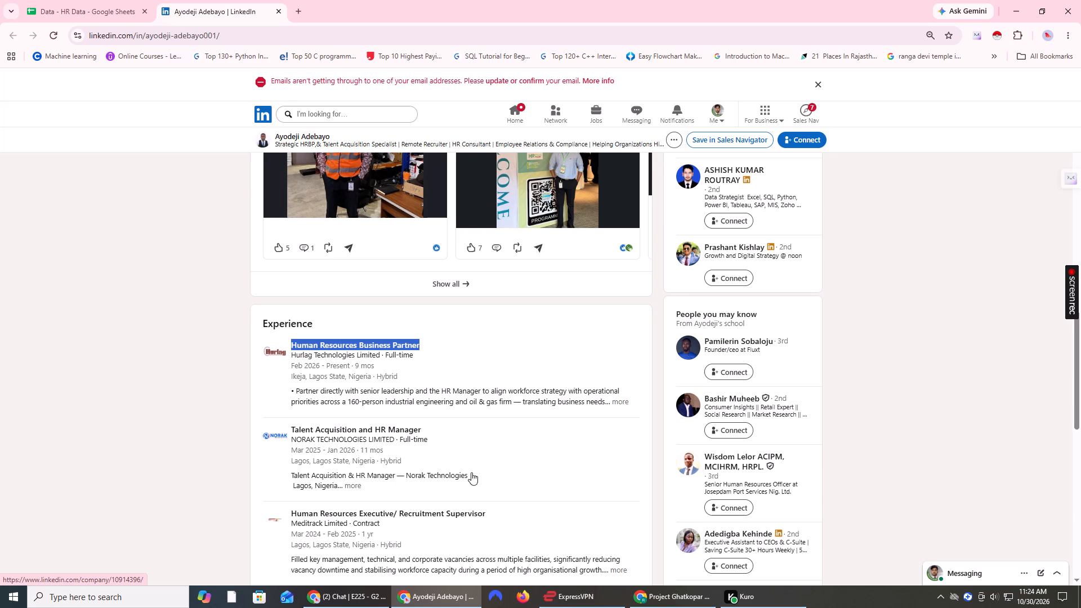
pyautogui.click(54, 0)
pyautogui.doubleClick(287, 339)
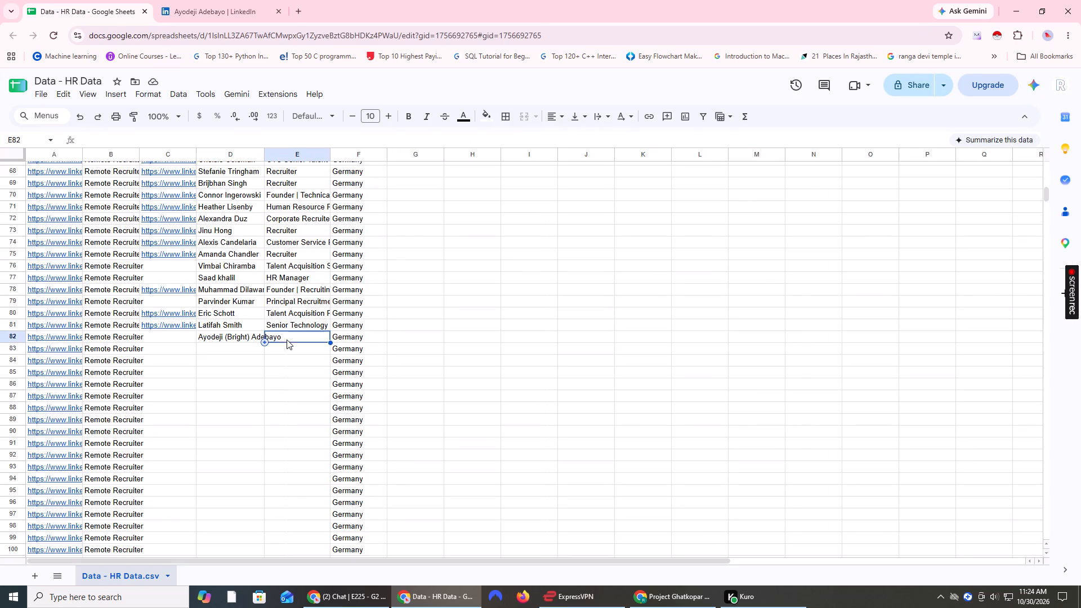
pyautogui.hotkey('ctrl', 'v')
pyautogui.press('Return')
# Open the Hurlag Technologies Limited company page from the row 82 profile and copy its fully loaded web address into cell C82.
pyautogui.click(223, 0)
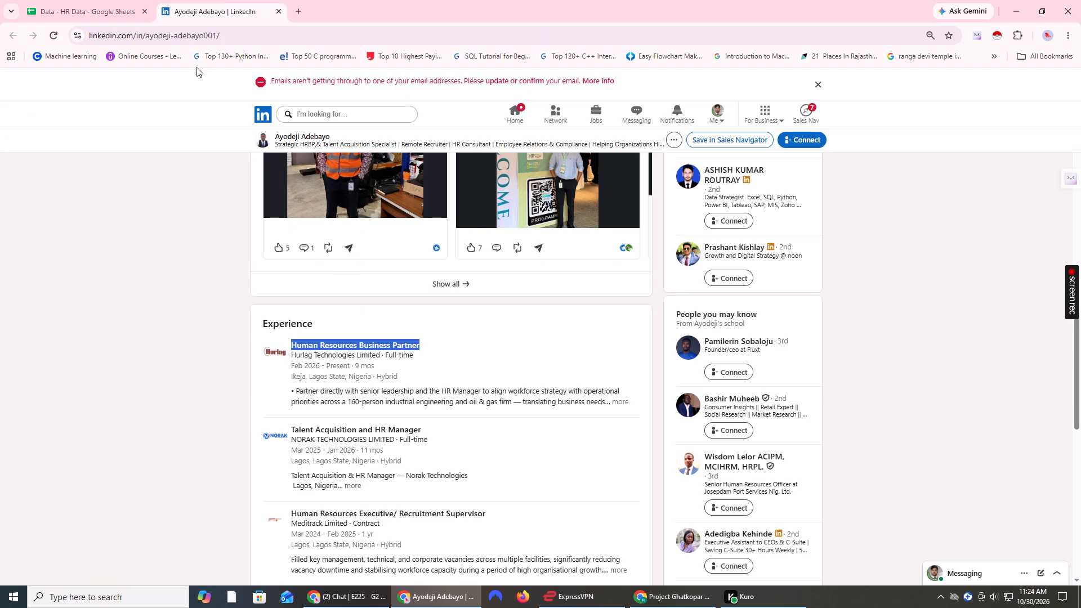
pyautogui.click(219, 32)
pyautogui.keyDown('ctrl'); pyautogui.click(270, 354); pyautogui.keyUp('ctrl')
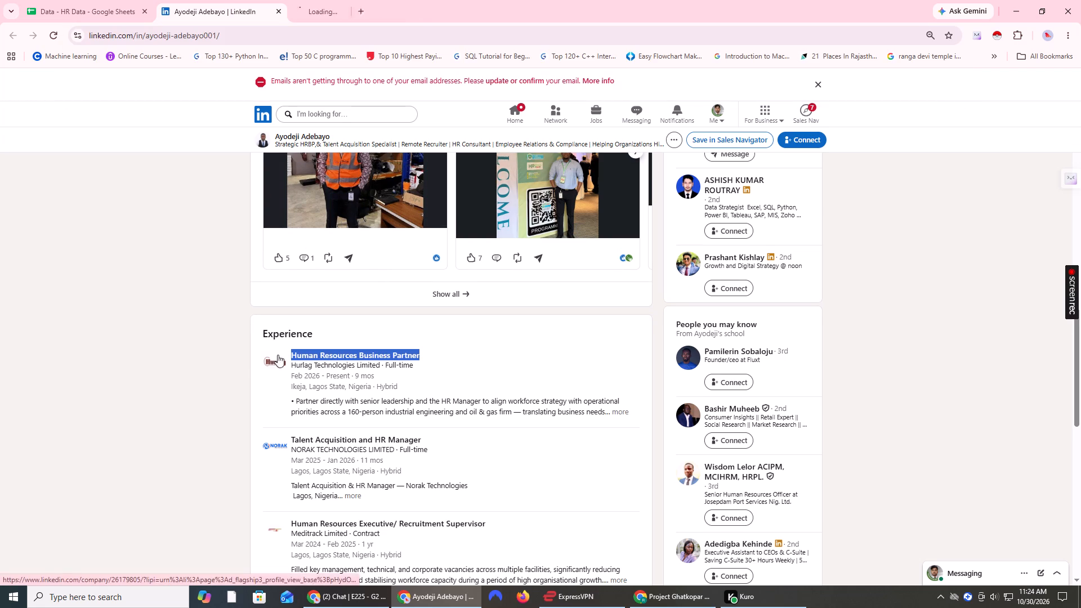
pyautogui.click(334, 0)
pyautogui.click(285, 34)
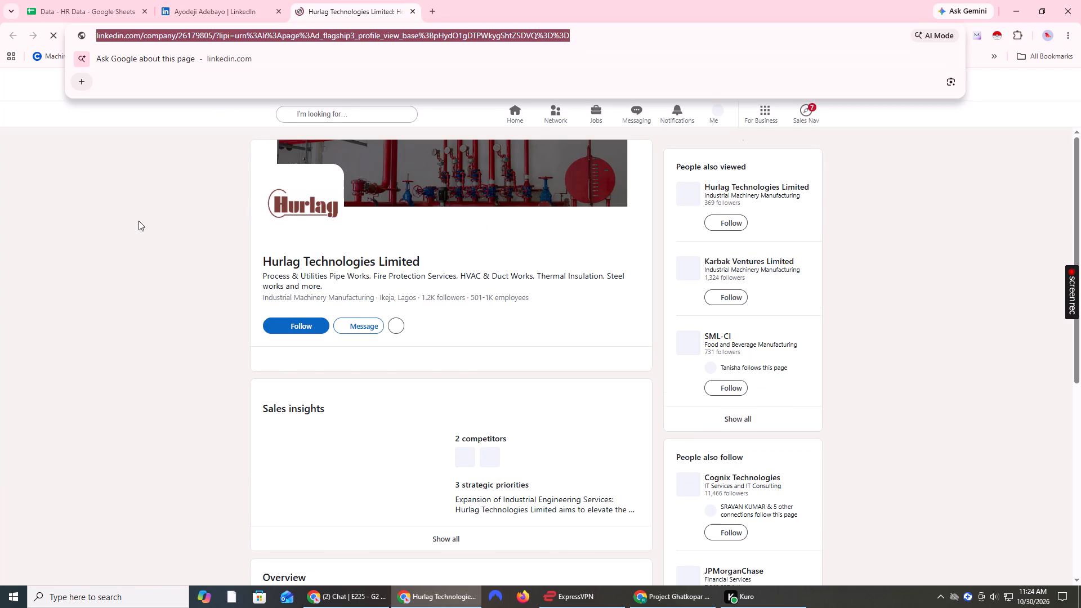
pyautogui.click(139, 221)
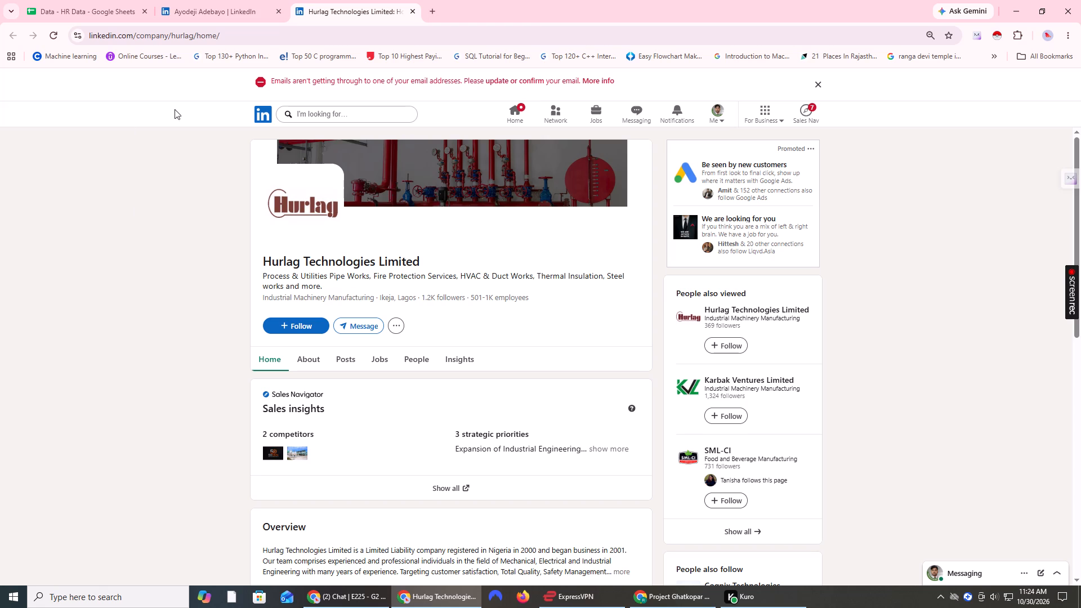
pyautogui.click(236, 35)
pyautogui.hotkey('ctrl', 'c')
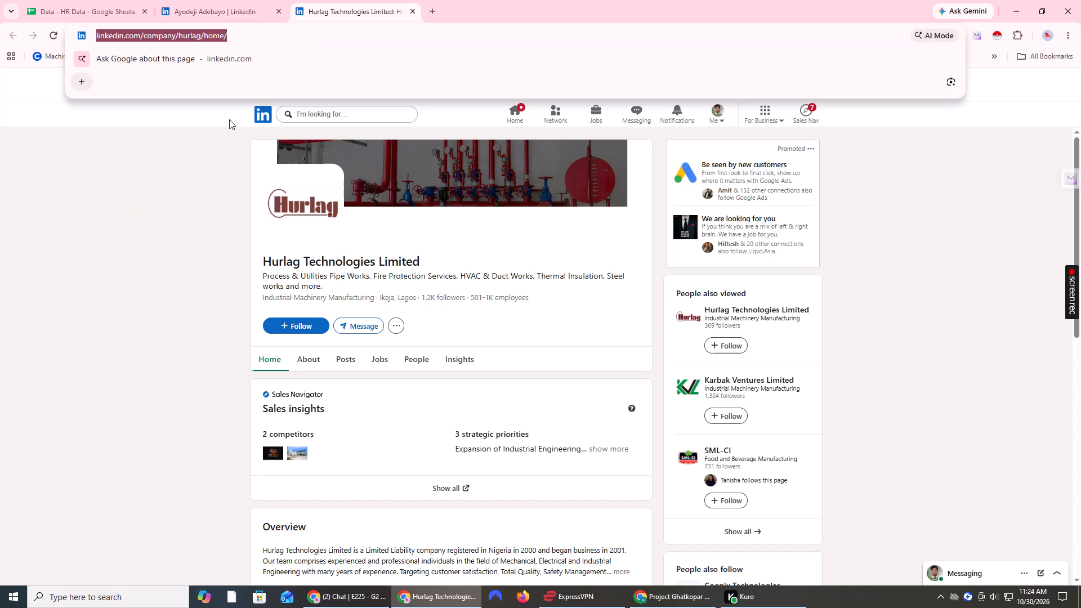
pyautogui.click(129, 0)
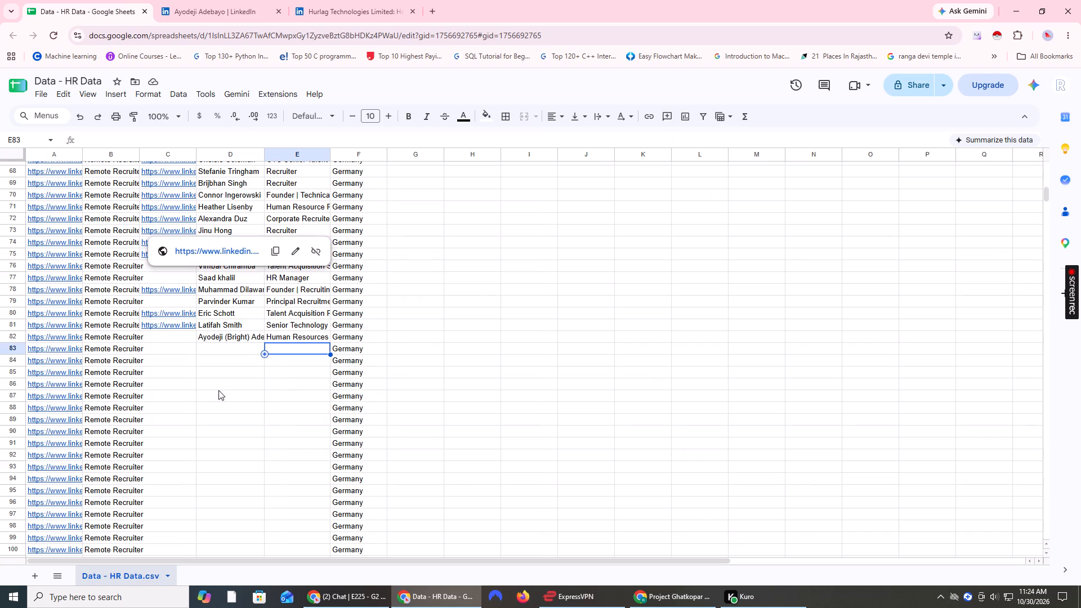
pyautogui.doubleClick(177, 338)
pyautogui.hotkey('ctrl', 'v')
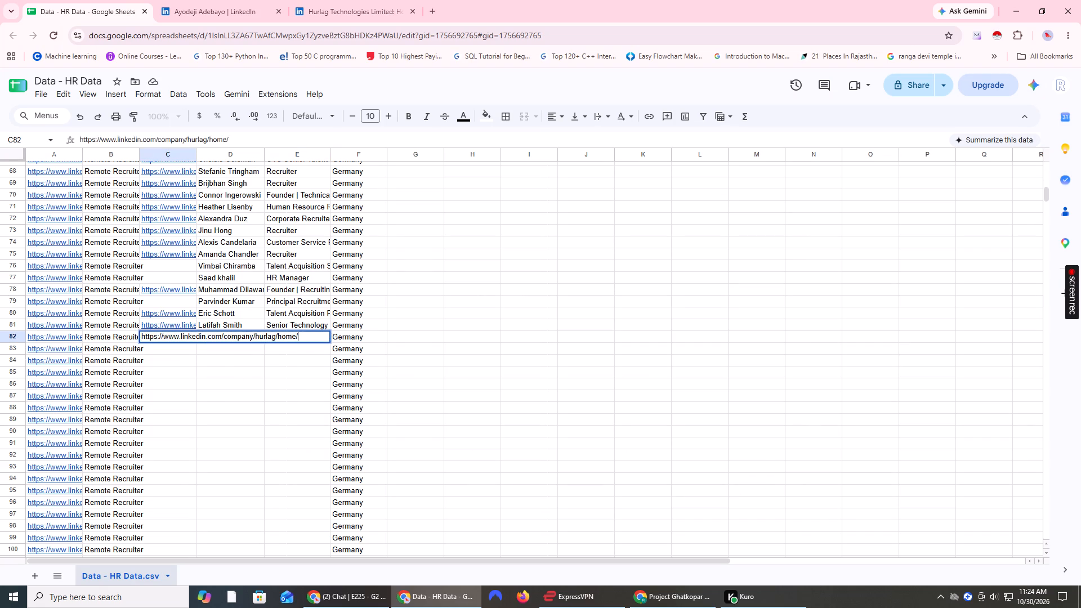
pyautogui.press('Return')
# Open the LinkedIn profile linked in row 83, close the previous profile and company pages, and copy the new person's name into cell D83.
pyautogui.click(62, 350)
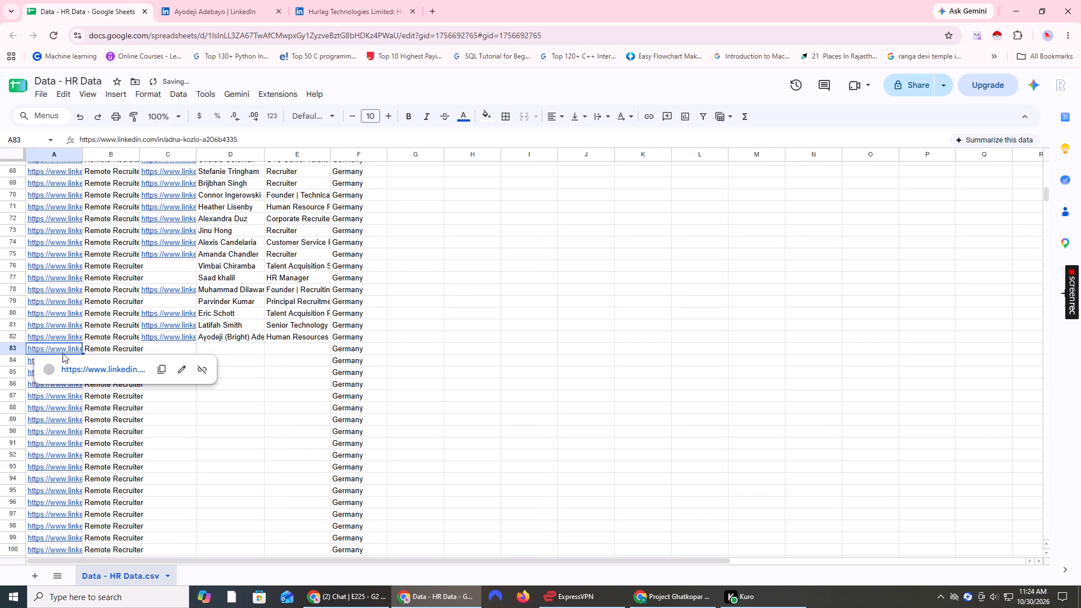
pyautogui.click(89, 370)
pyautogui.click(409, 13)
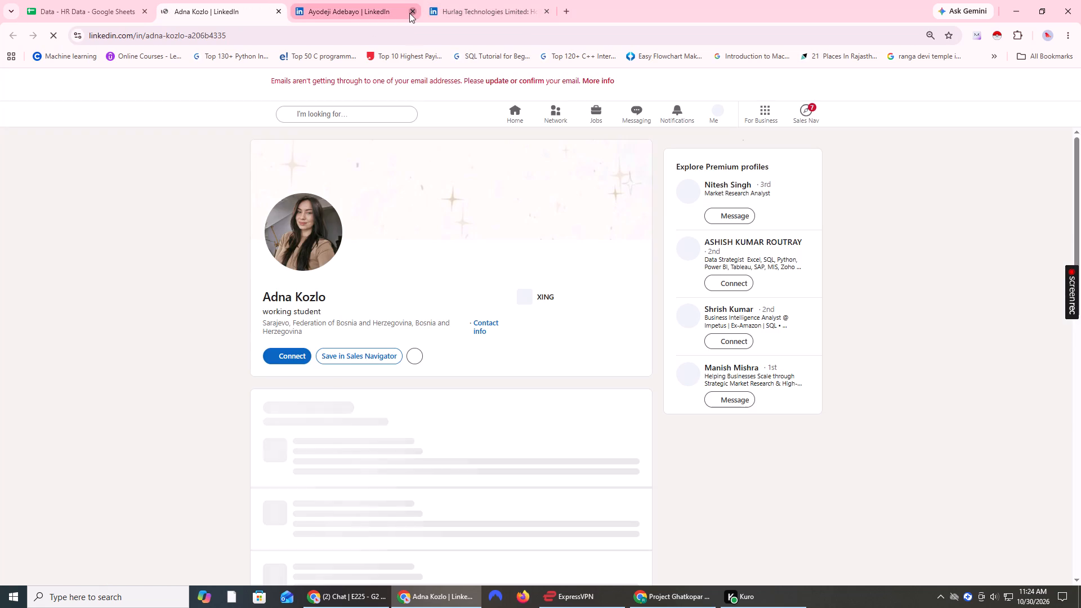
pyautogui.click(409, 13)
pyautogui.moveTo(257, 296); pyautogui.dragTo(280, 296)
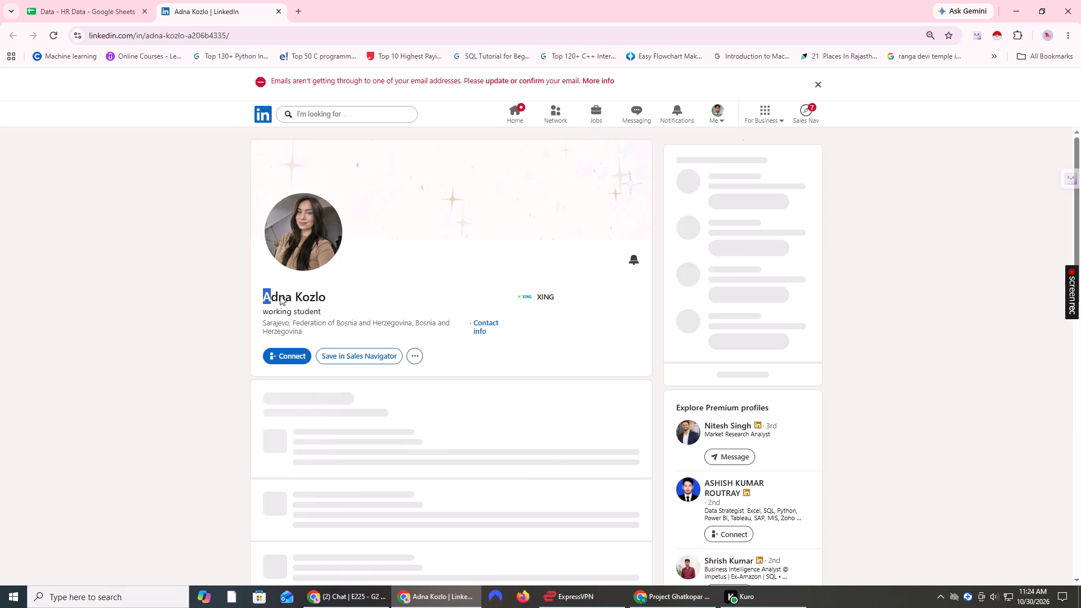
pyautogui.moveTo(280, 296); pyautogui.dragTo(327, 295)
pyautogui.hotkey('ctrl', 'c')
pyautogui.click(56, 0)
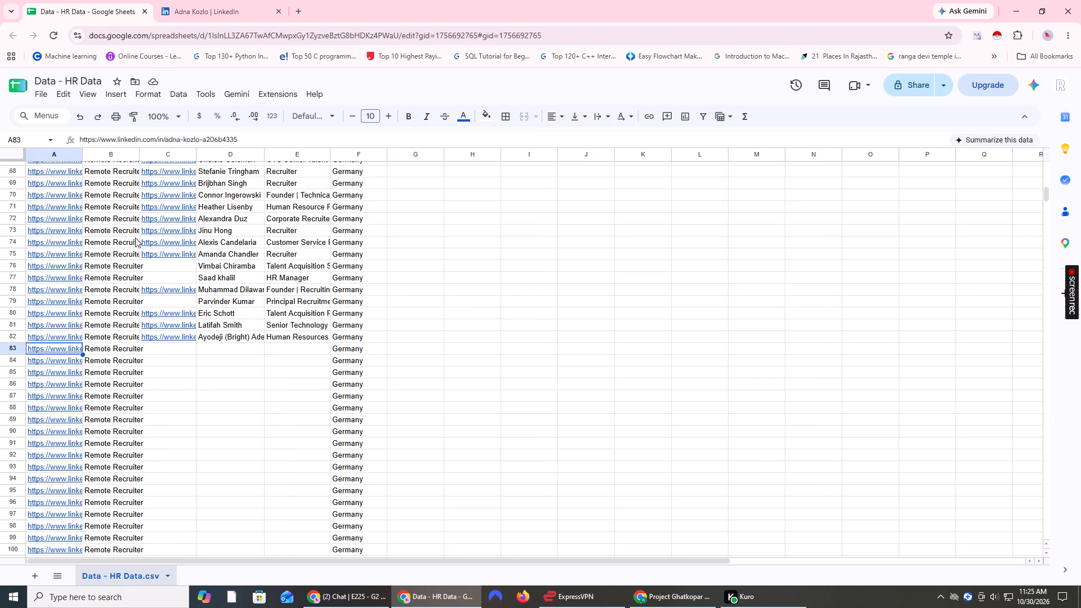
pyautogui.doubleClick(225, 346)
pyautogui.hotkey('ctrl', 'v')
pyautogui.press('Return')
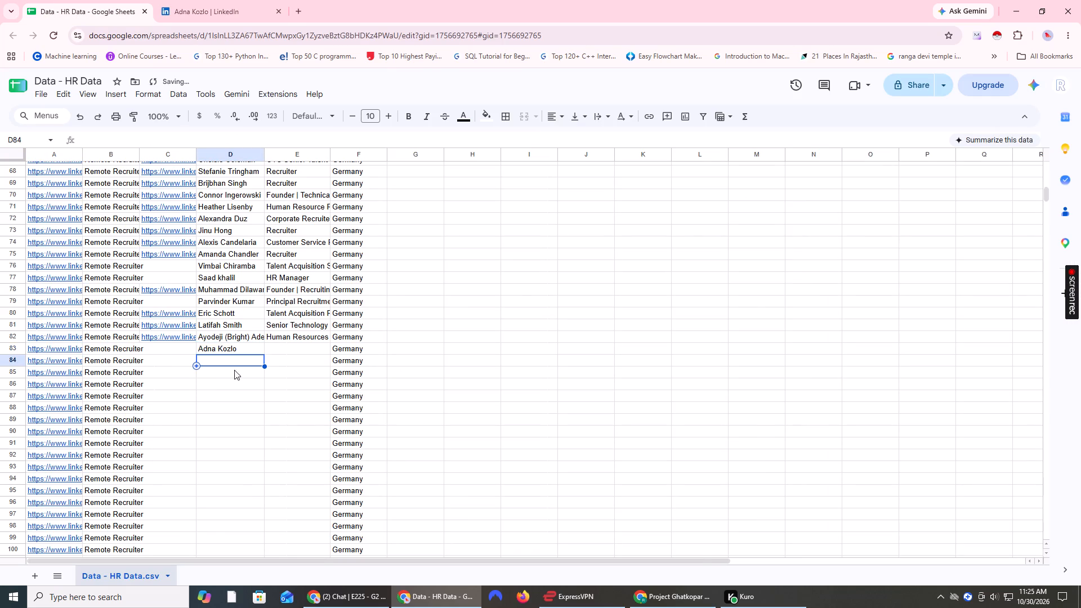
# Open the XING company page from the row 83 profile's Experience section and copy the job title "Recruiter" into cell E83.
pyautogui.click(226, 0)
pyautogui.scroll(-6, 302, 426)
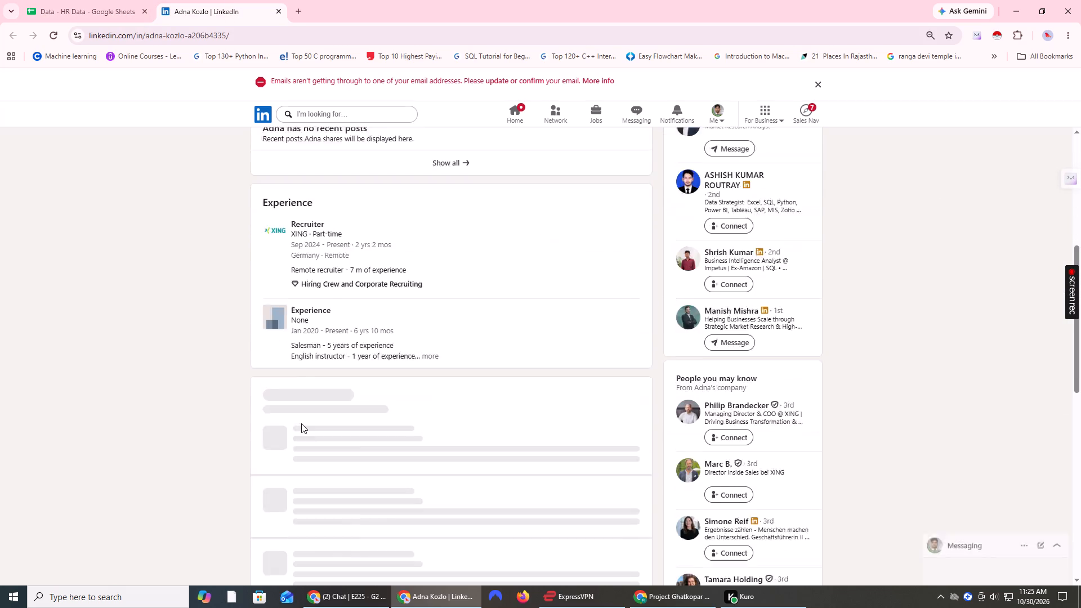
pyautogui.keyDown('ctrl'); pyautogui.click(271, 194); pyautogui.keyUp('ctrl')
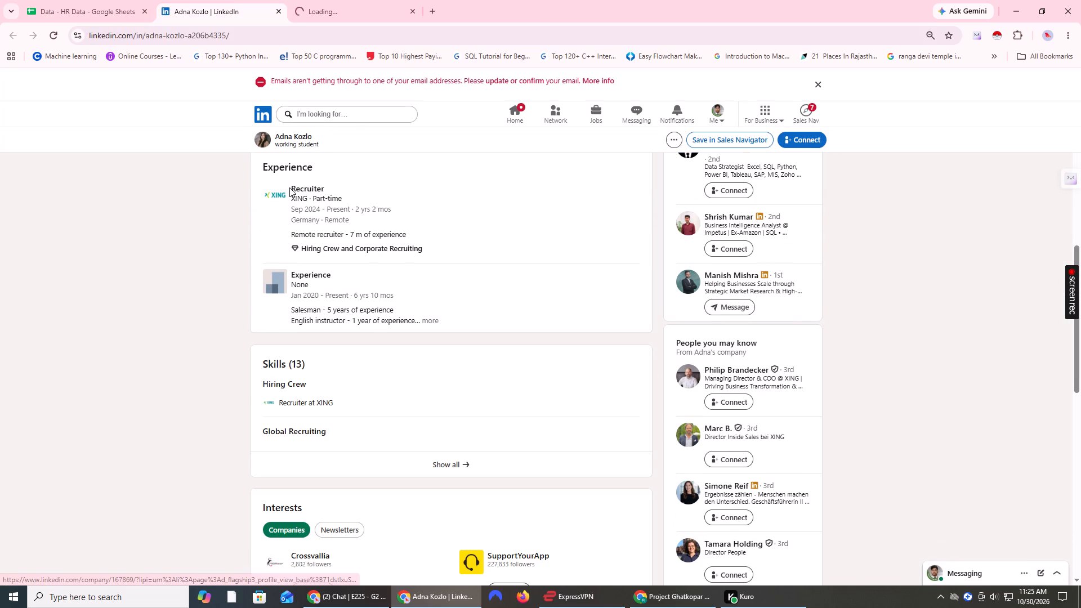
pyautogui.moveTo(289, 187); pyautogui.dragTo(330, 186)
pyautogui.hotkey('ctrl', 'c')
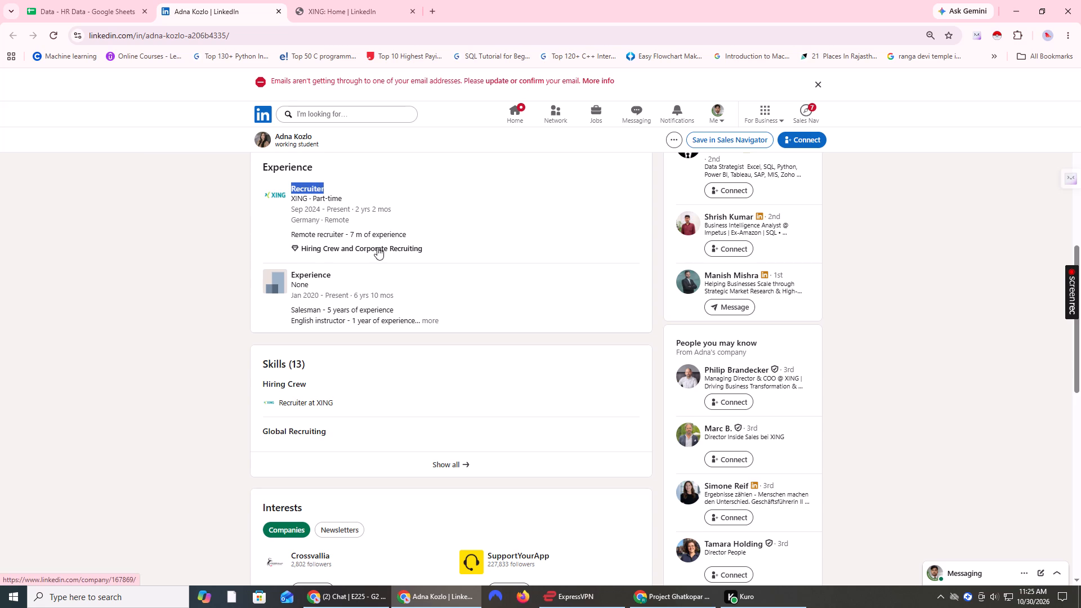
pyautogui.click(95, 0)
pyautogui.doubleClick(277, 352)
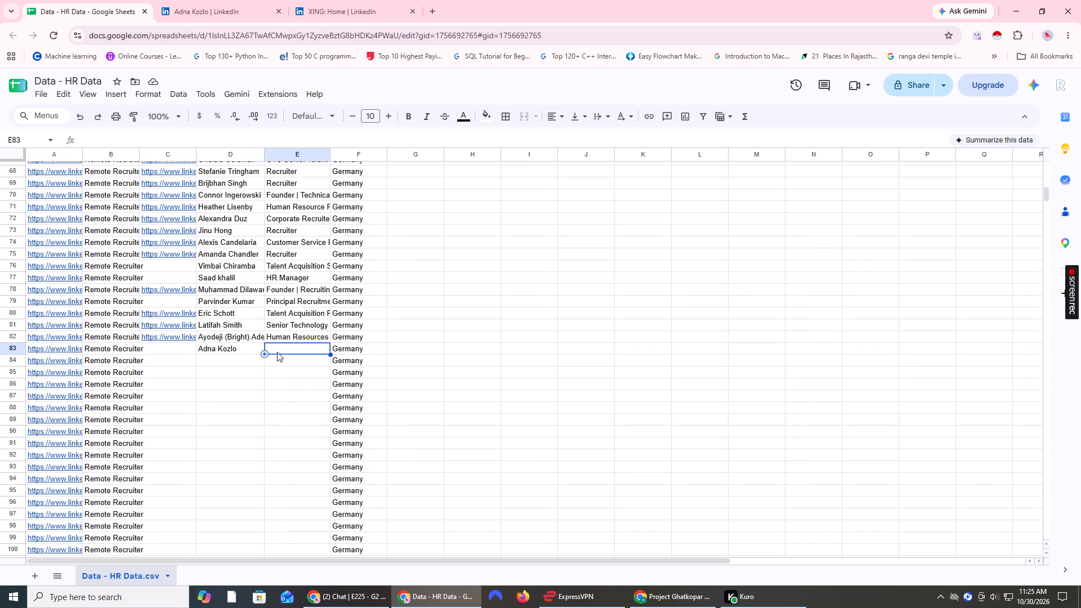
pyautogui.hotkey('ctrl', 'v')
pyautogui.hotkey('ctrl', 'Return')
pyautogui.click(192, 428)
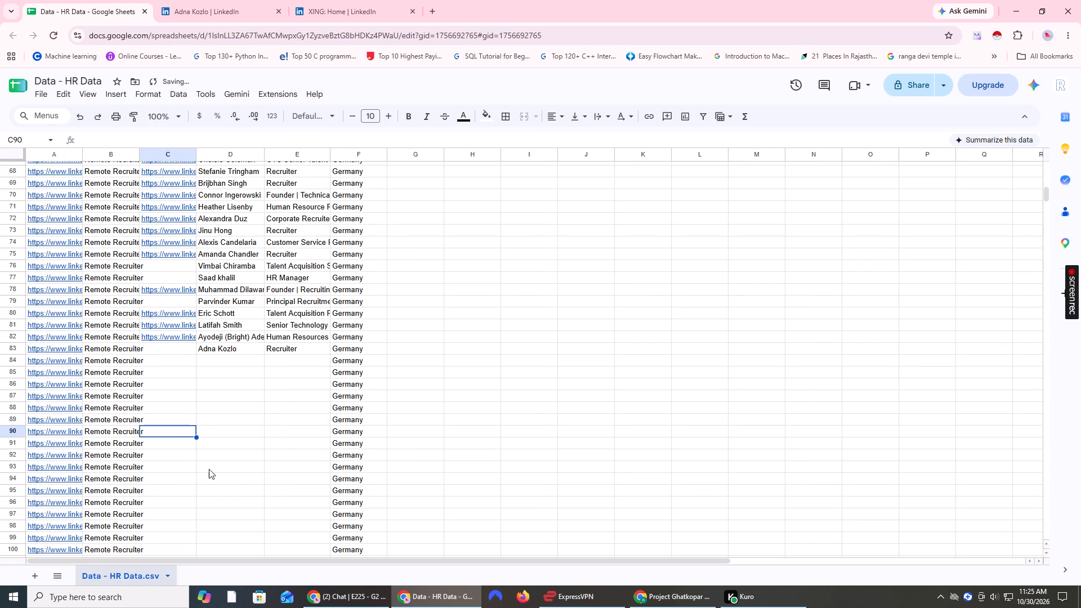
# Copy the XING company page's web address into cell C83.
pyautogui.click(346, 0)
pyautogui.click(251, 33)
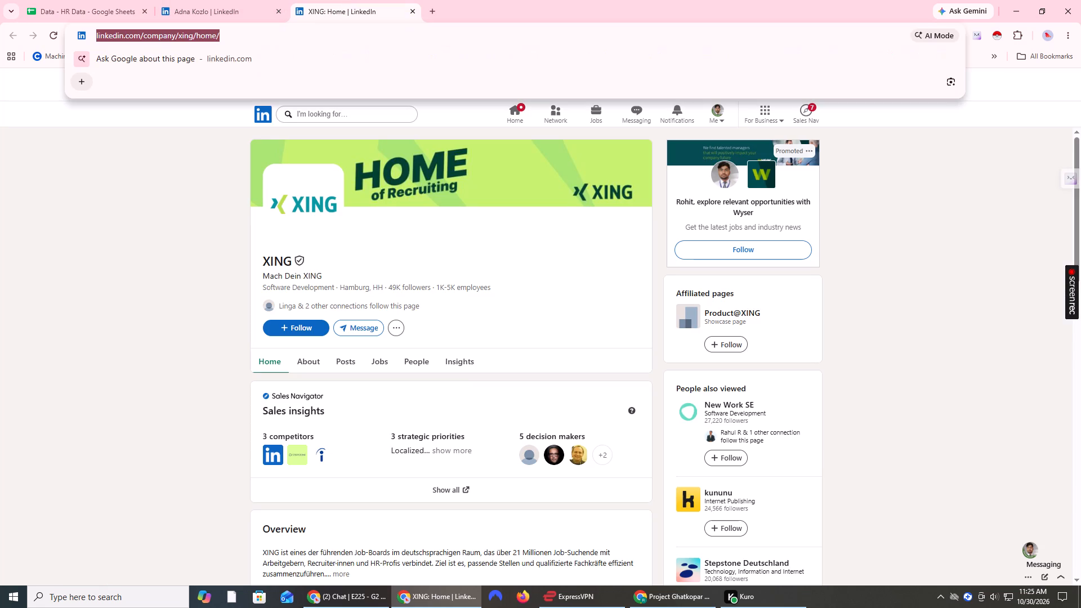
pyautogui.hotkey('ctrl', 'c')
pyautogui.click(106, 0)
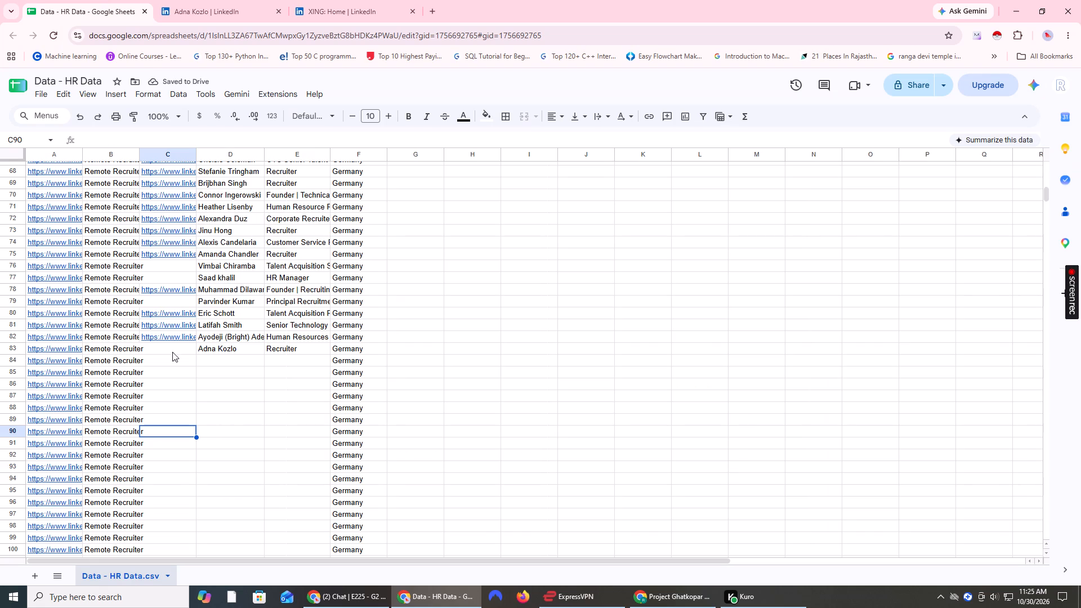
pyautogui.doubleClick(172, 350)
pyautogui.hotkey('ctrl', 'v')
pyautogui.press('Return')
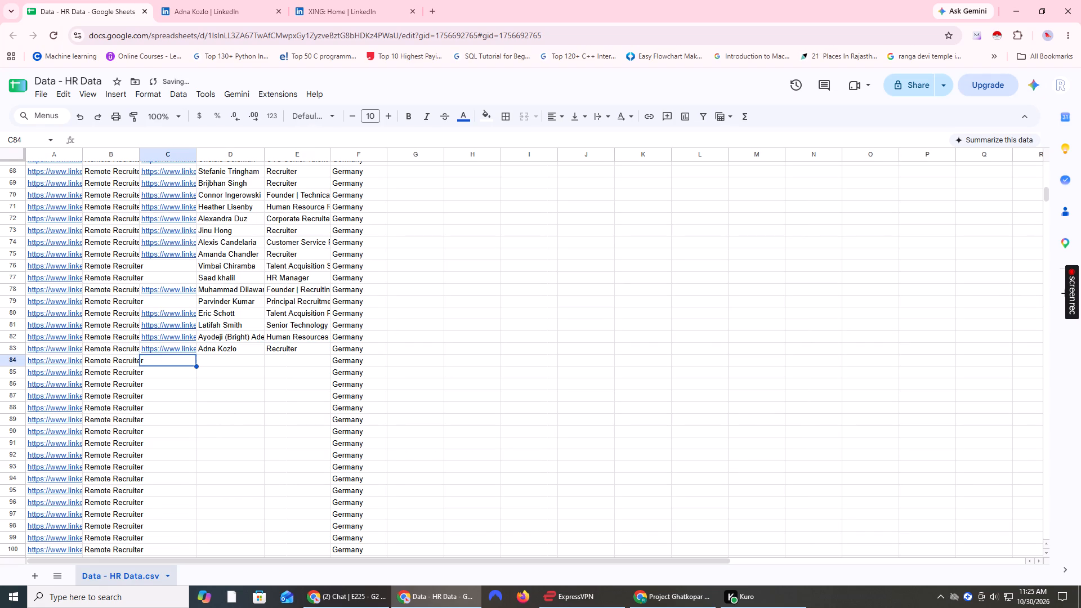
pyautogui.click(181, 440)
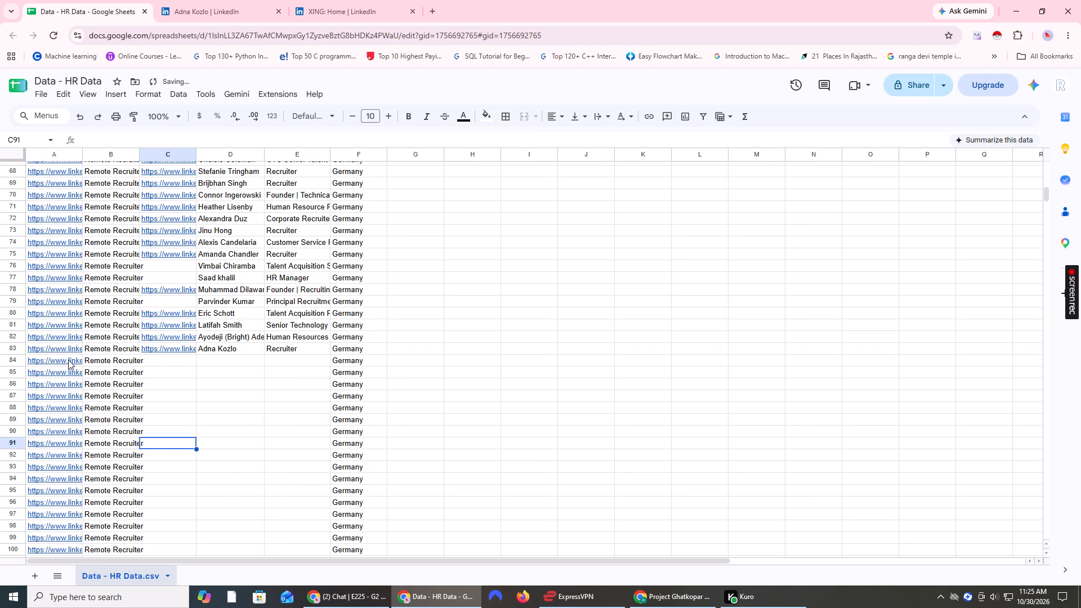
# Open the LinkedIn profile linked in row 84, close the previous profile and company pages, and copy the new person's name into cell D84.
pyautogui.click(59, 359)
pyautogui.click(75, 382)
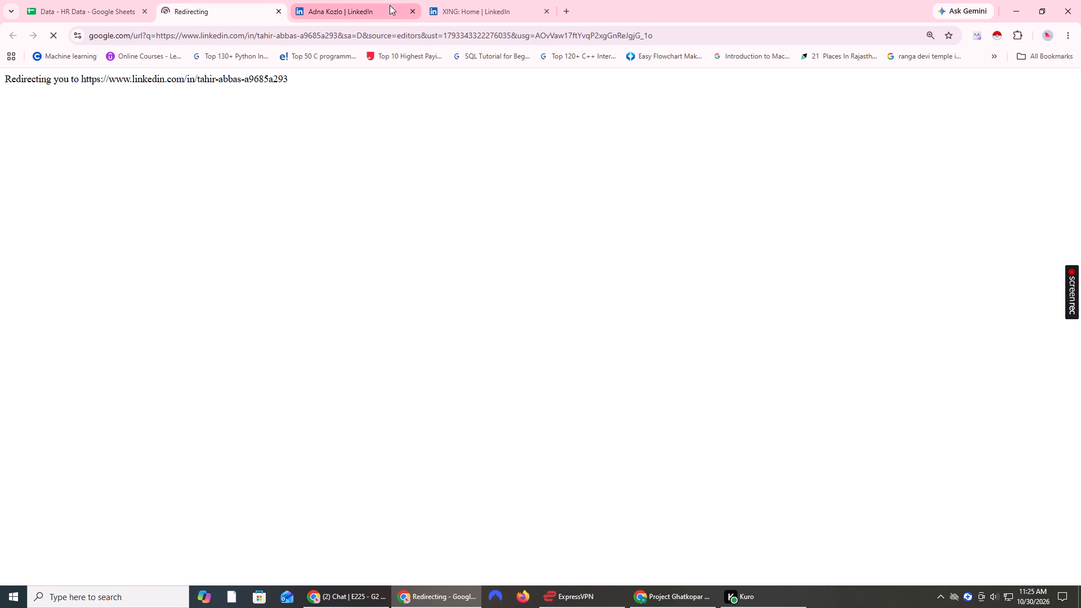
pyautogui.click(411, 10)
pyautogui.click(410, 8)
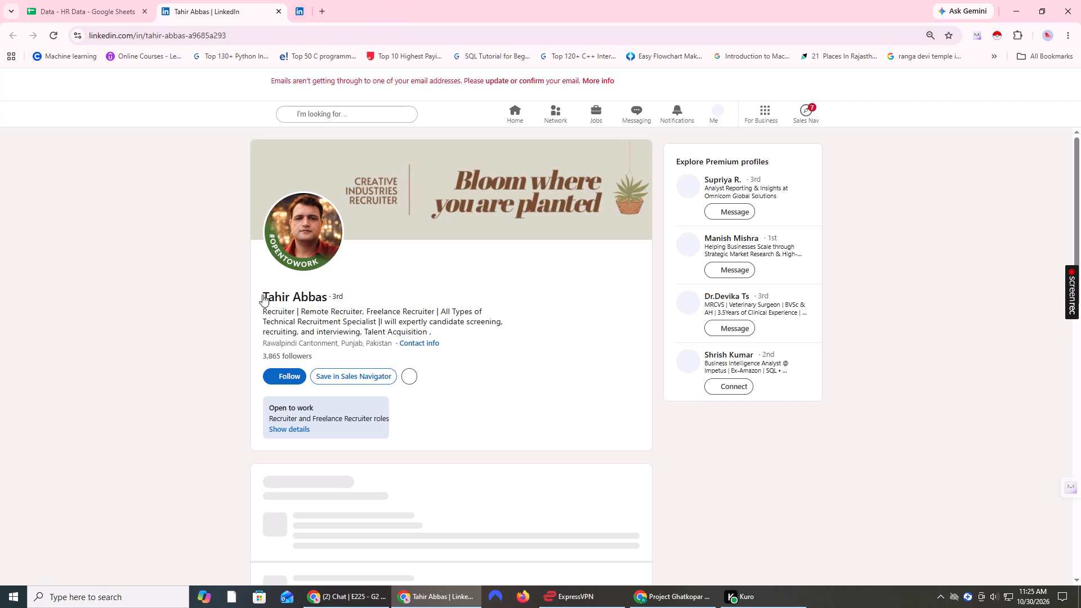
pyautogui.moveTo(260, 293); pyautogui.dragTo(327, 294)
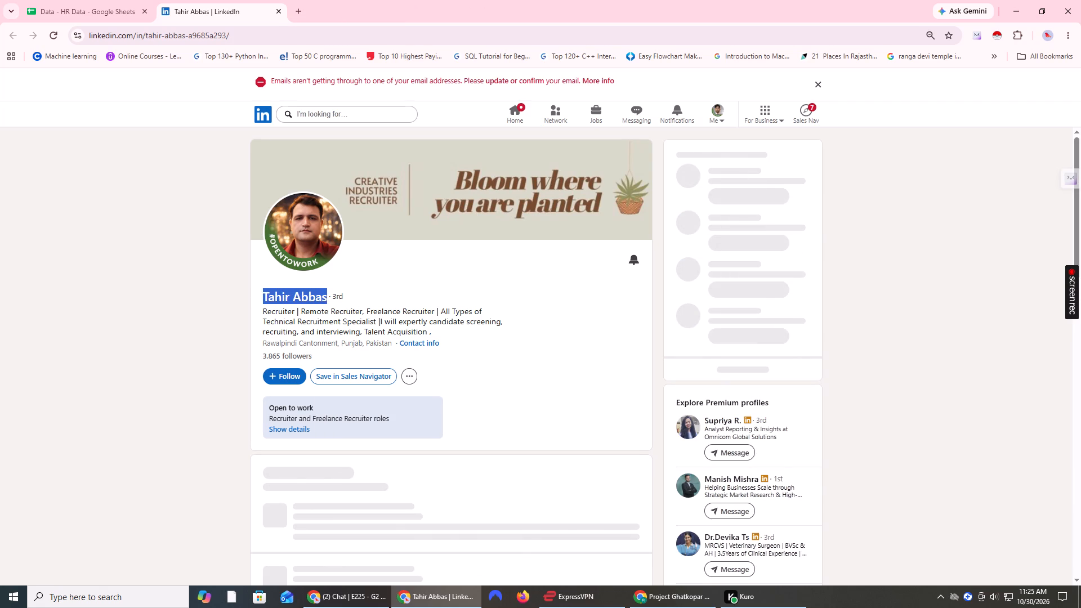
pyautogui.hotkey('ctrl', 'c')
pyautogui.click(155, 321)
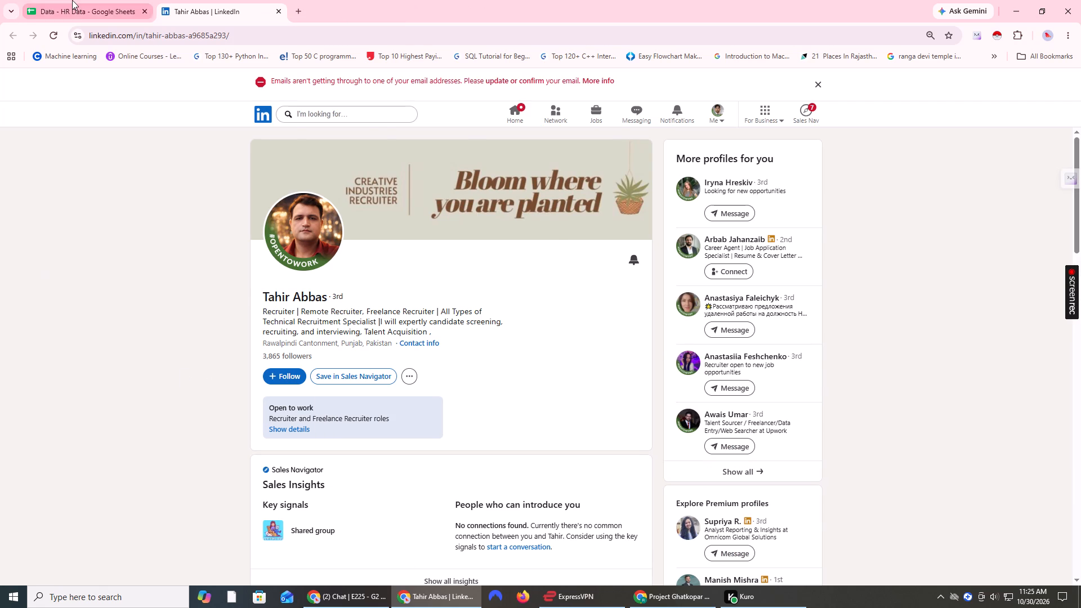
pyautogui.click(72, 0)
pyautogui.doubleClick(219, 360)
pyautogui.hotkey('ctrl', 'v')
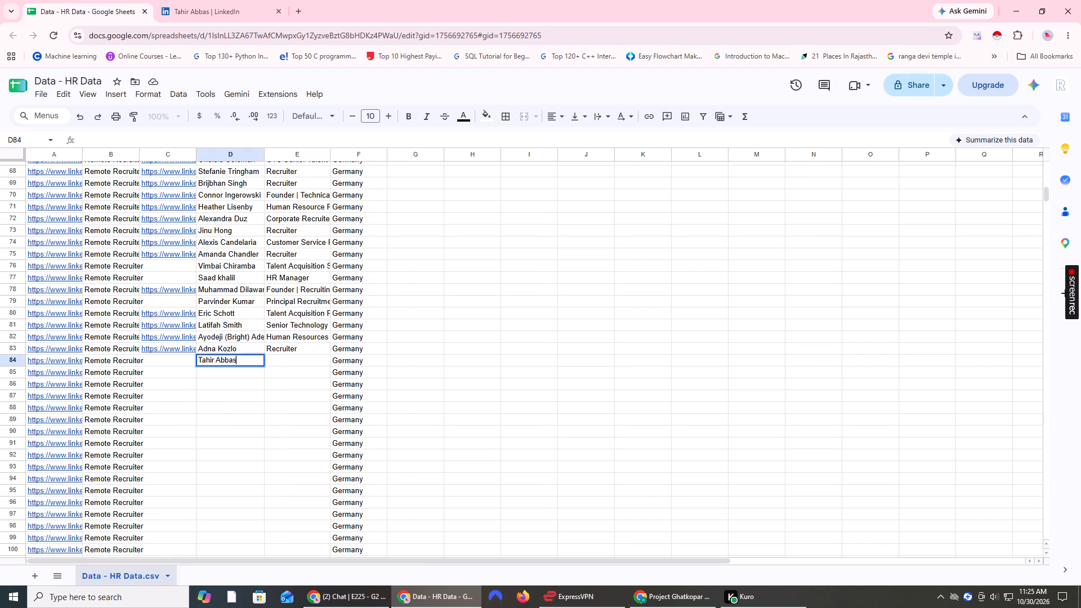
pyautogui.press('Return')
# Copy the job title "Freelance Recruiter" from the row 84 profile's Experience section into cell E84.
pyautogui.click(203, 0)
pyautogui.scroll(-4, 271, 395)
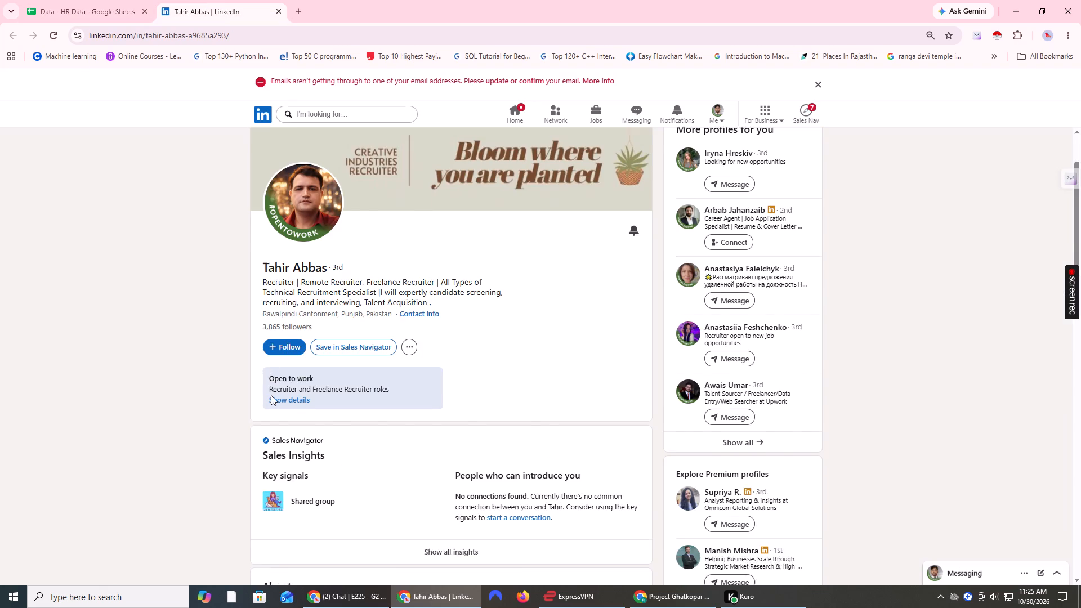
pyautogui.scroll(-13, 271, 395)
pyautogui.moveTo(368, 322); pyautogui.dragTo(342, 318)
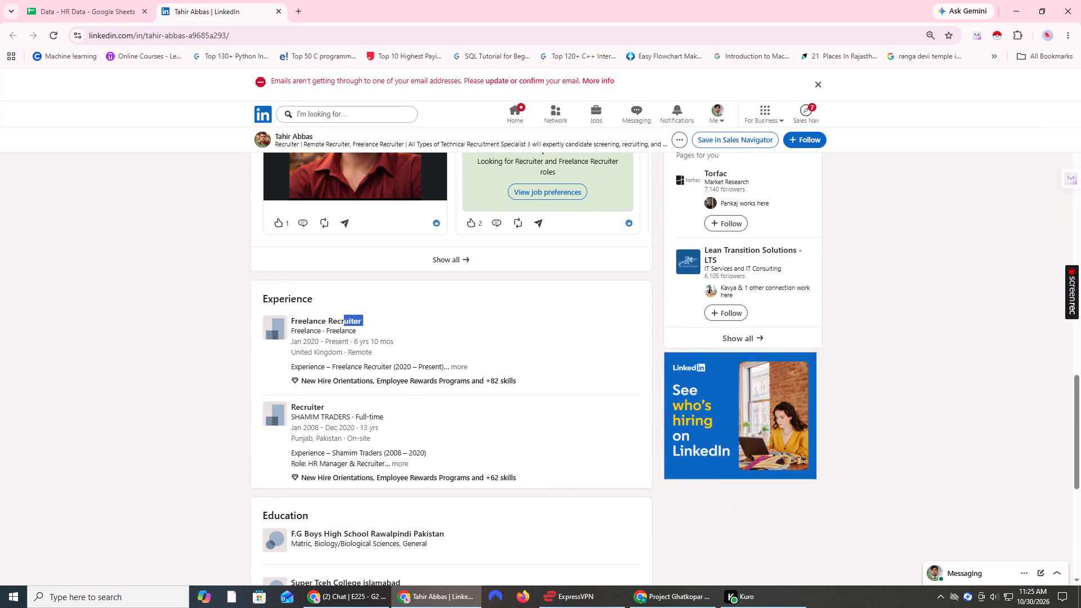
pyautogui.moveTo(342, 318); pyautogui.dragTo(289, 320)
pyautogui.hotkey('ctrl', 'c')
pyautogui.click(78, 0)
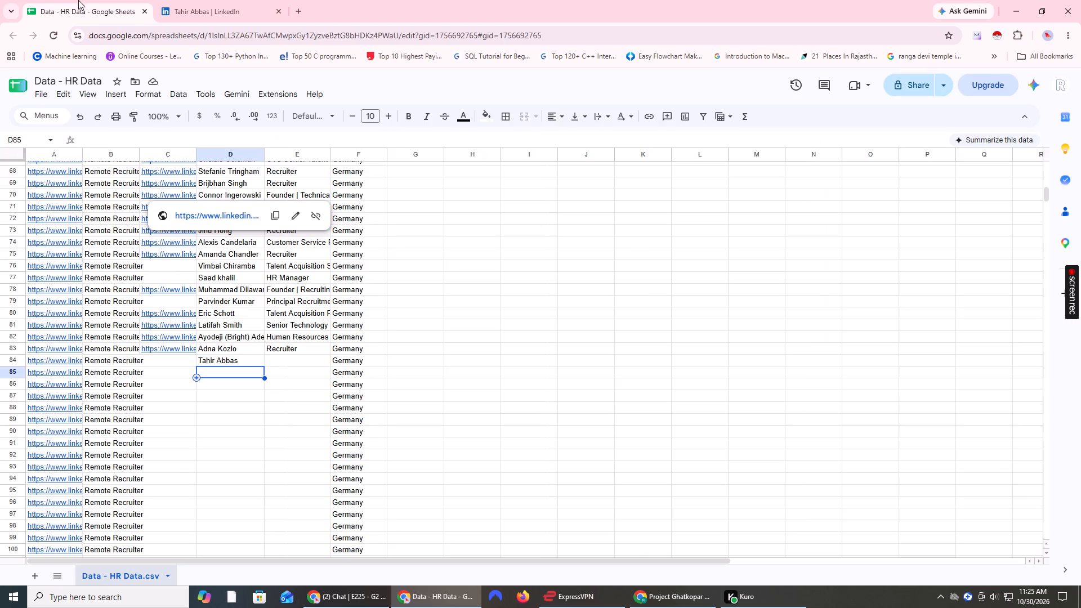
pyautogui.doubleClick(282, 361)
pyautogui.hotkey('ctrl', 'v')
pyautogui.press('Return')
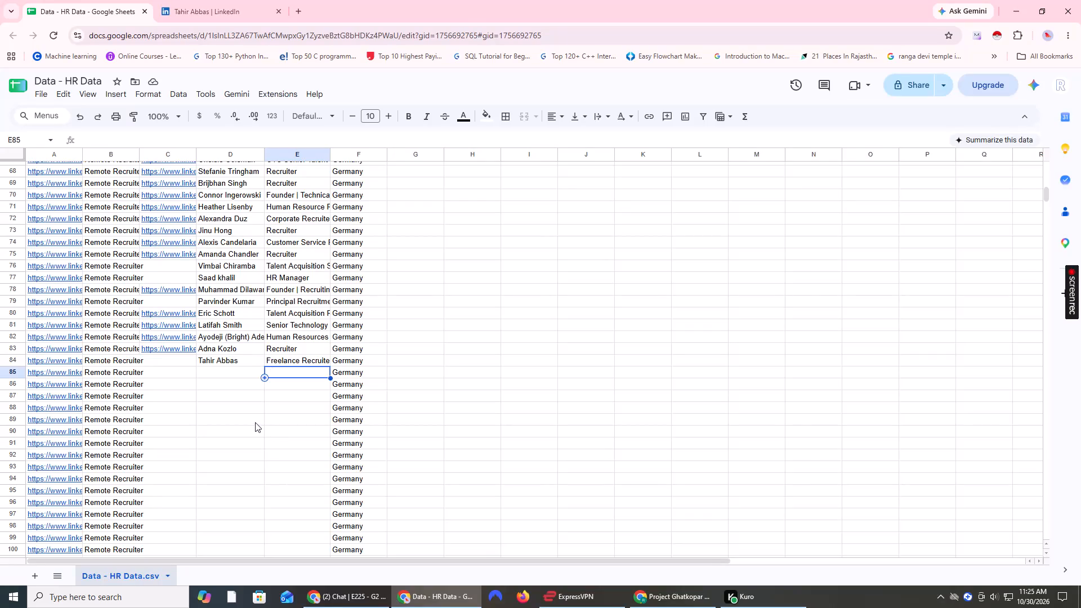
# Open the LinkedIn profile linked in row 85, close the previous profile, and copy the new person's name for the spreadsheet.
pyautogui.click(57, 367)
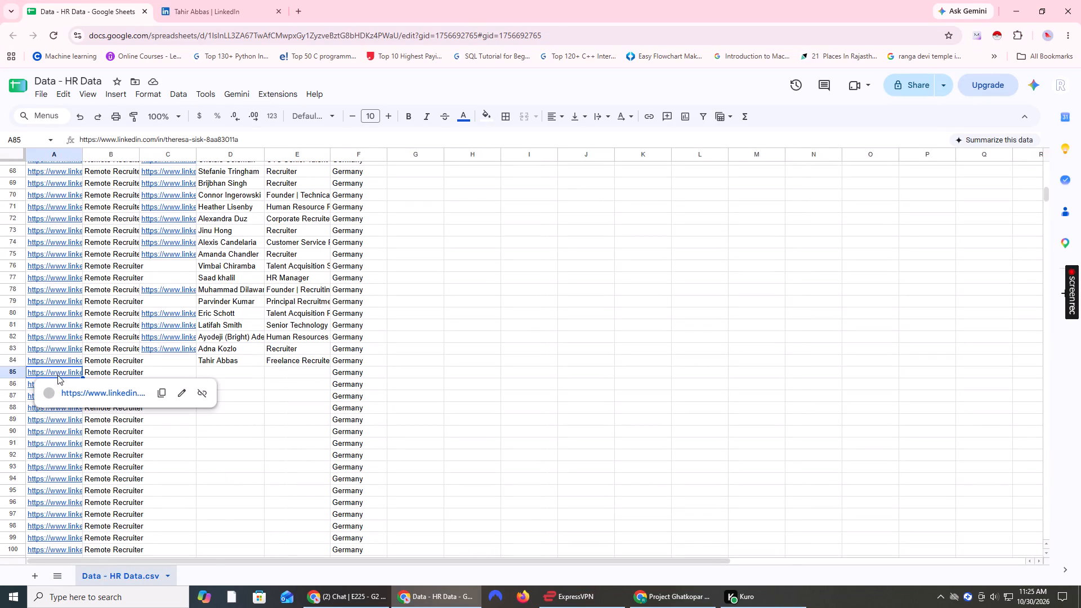
pyautogui.click(68, 387)
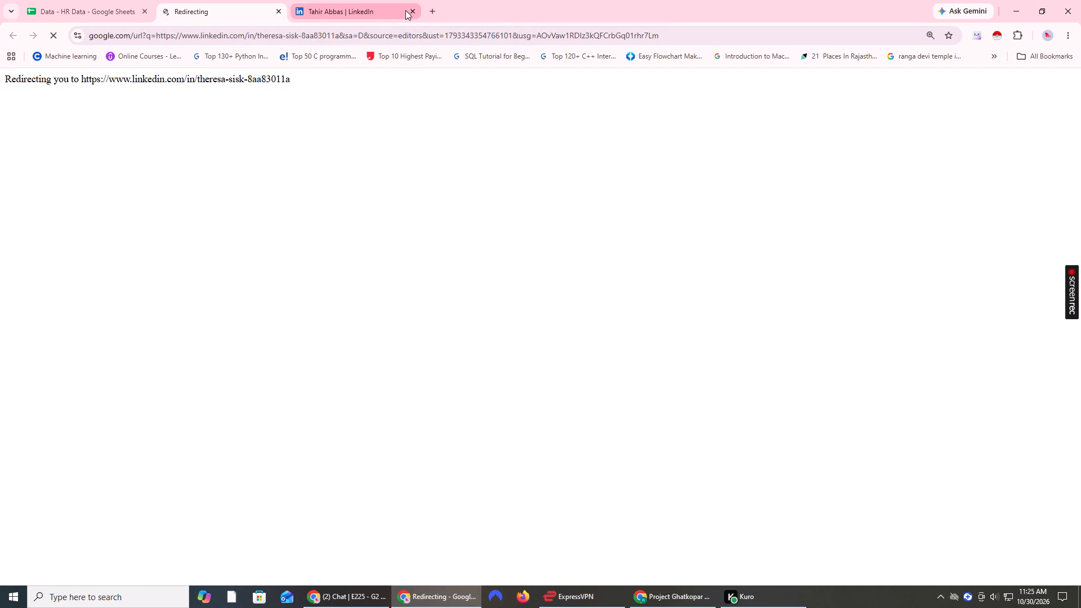
pyautogui.click(413, 10)
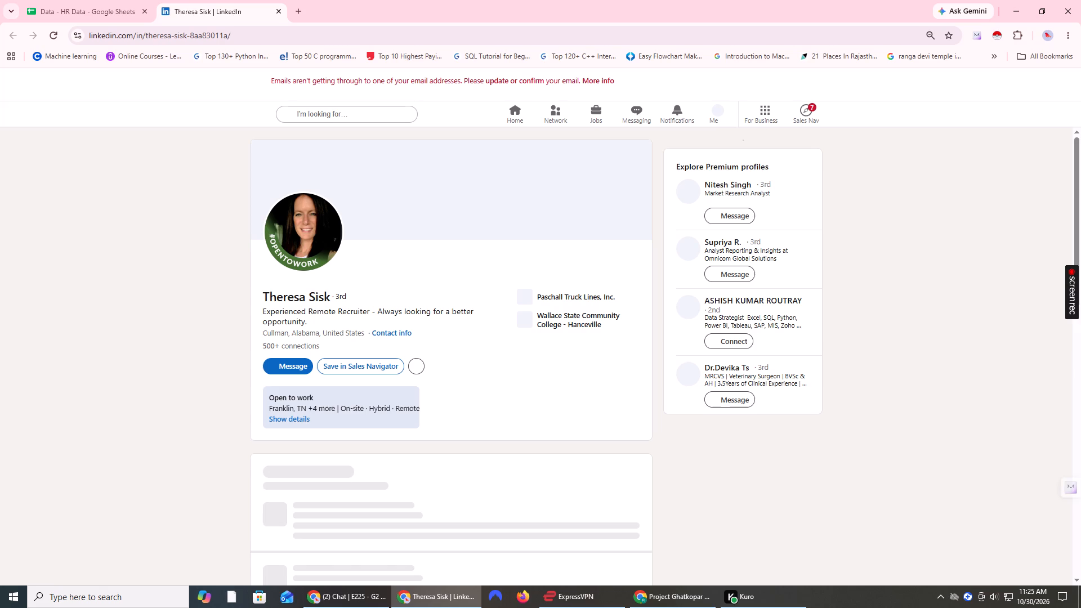
pyautogui.moveTo(258, 296); pyautogui.dragTo(267, 296)
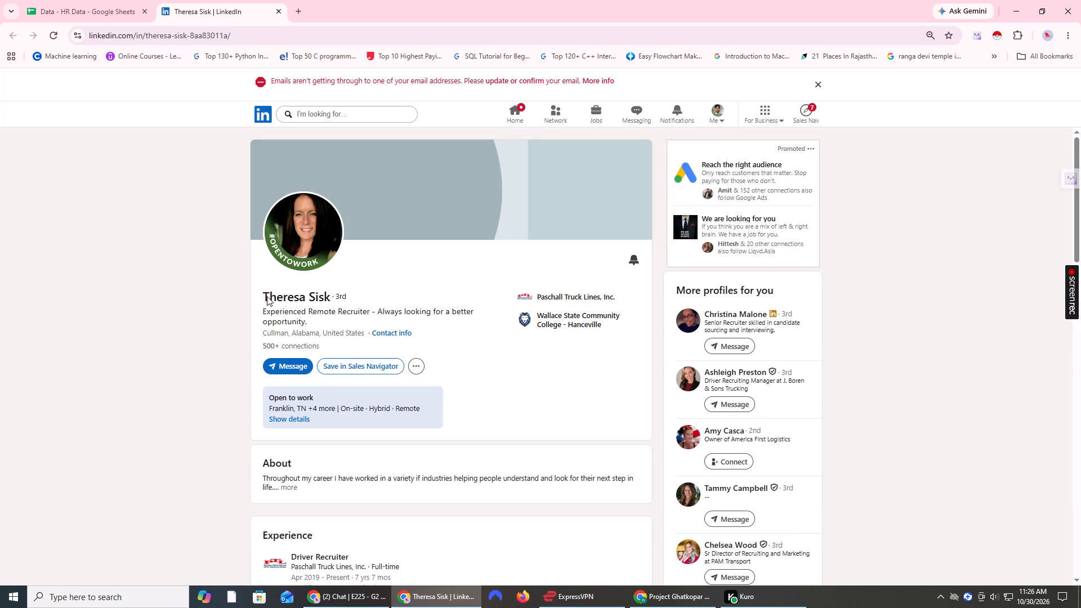
pyautogui.moveTo(267, 296); pyautogui.dragTo(332, 293)
pyautogui.hotkey('ctrl', 'c')
pyautogui.click(97, 0)
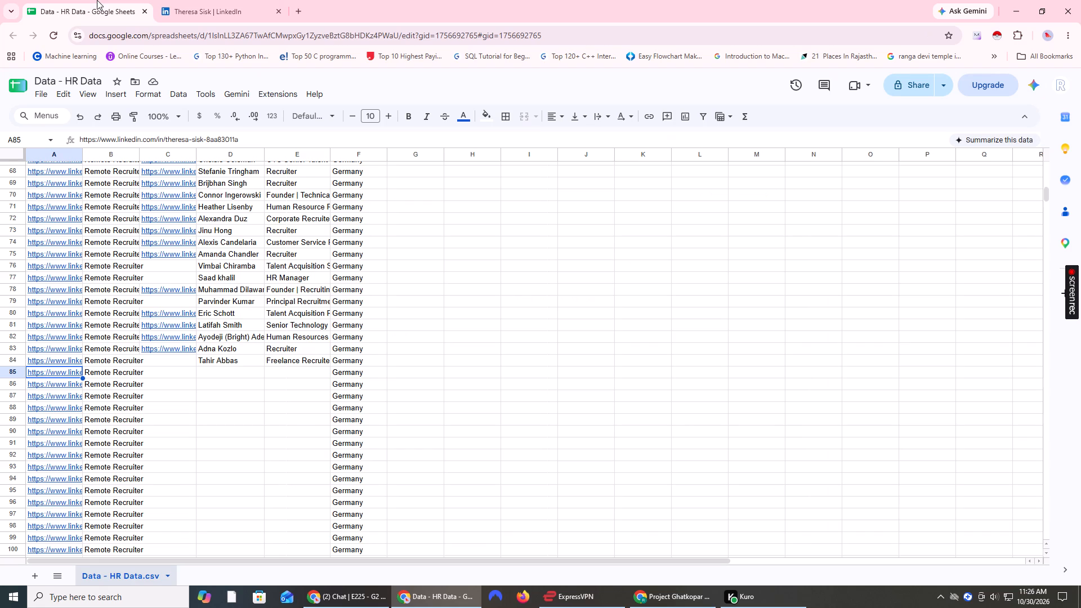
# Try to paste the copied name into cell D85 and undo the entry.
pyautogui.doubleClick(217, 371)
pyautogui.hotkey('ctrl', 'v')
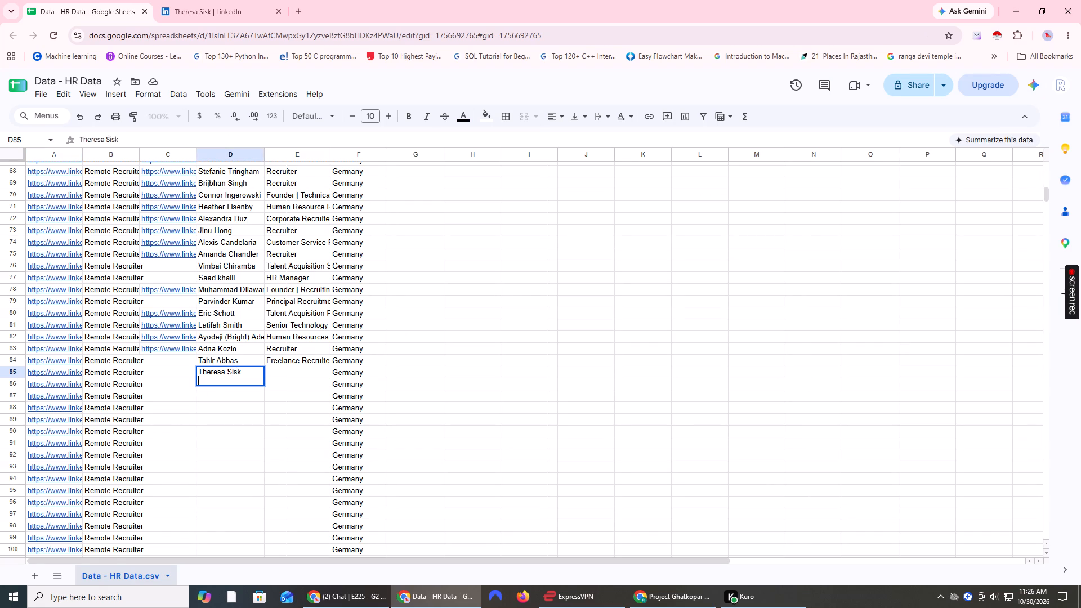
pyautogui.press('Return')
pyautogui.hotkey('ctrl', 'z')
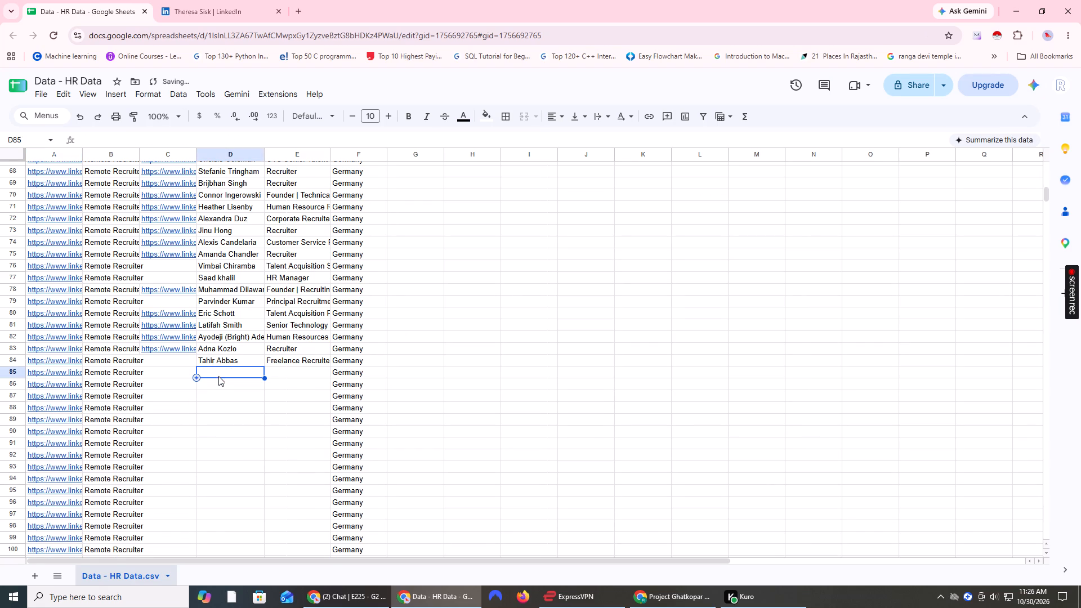
# Paste the copied name into cell D85 and trim its trailing characters, including the extra line break.
pyautogui.doubleClick(220, 372)
pyautogui.hotkey('ctrl', 'v')
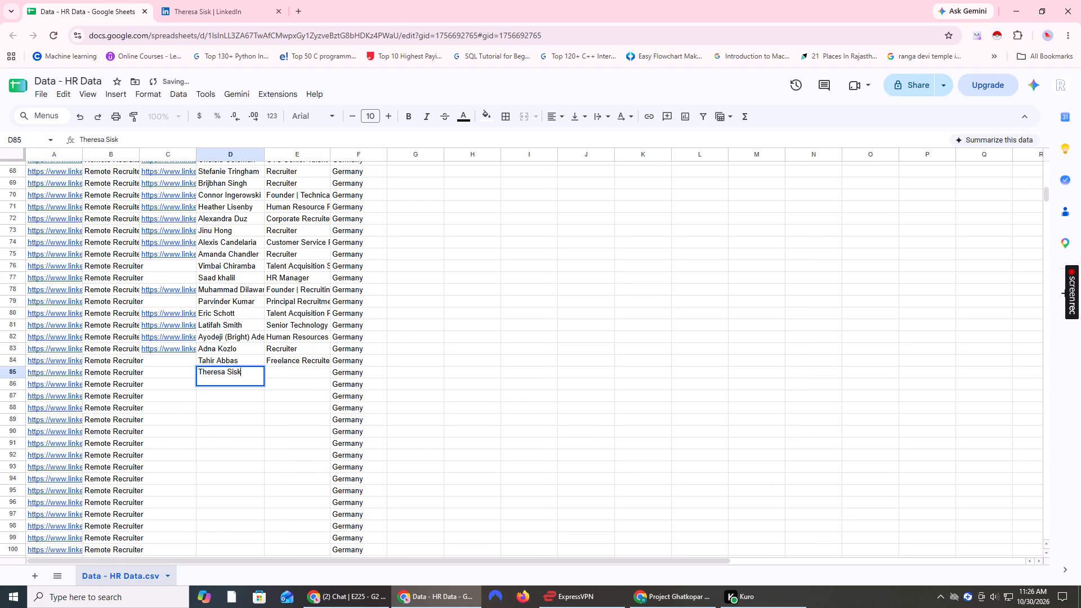
pyautogui.press('BackSpace')
pyautogui.press('Return')
pyautogui.doubleClick(214, 375)
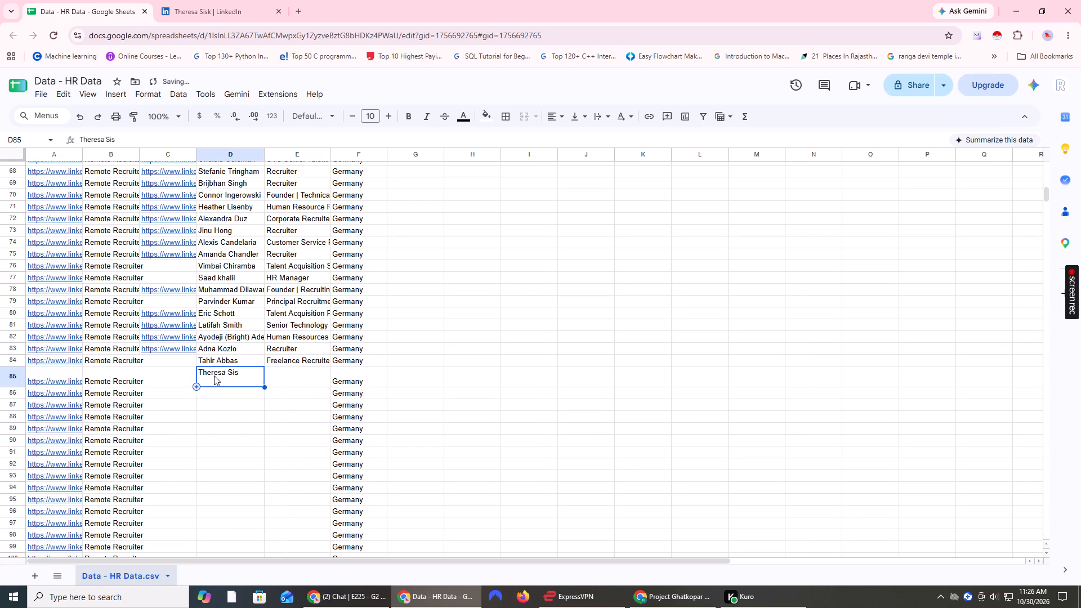
pyautogui.press('BackSpace')
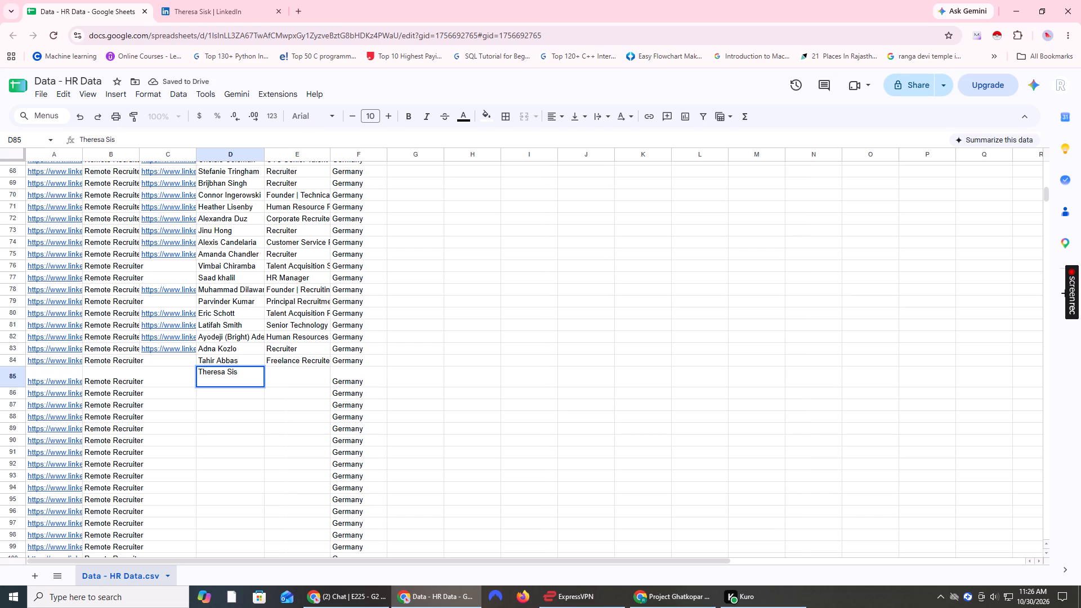
pyautogui.press('Return')
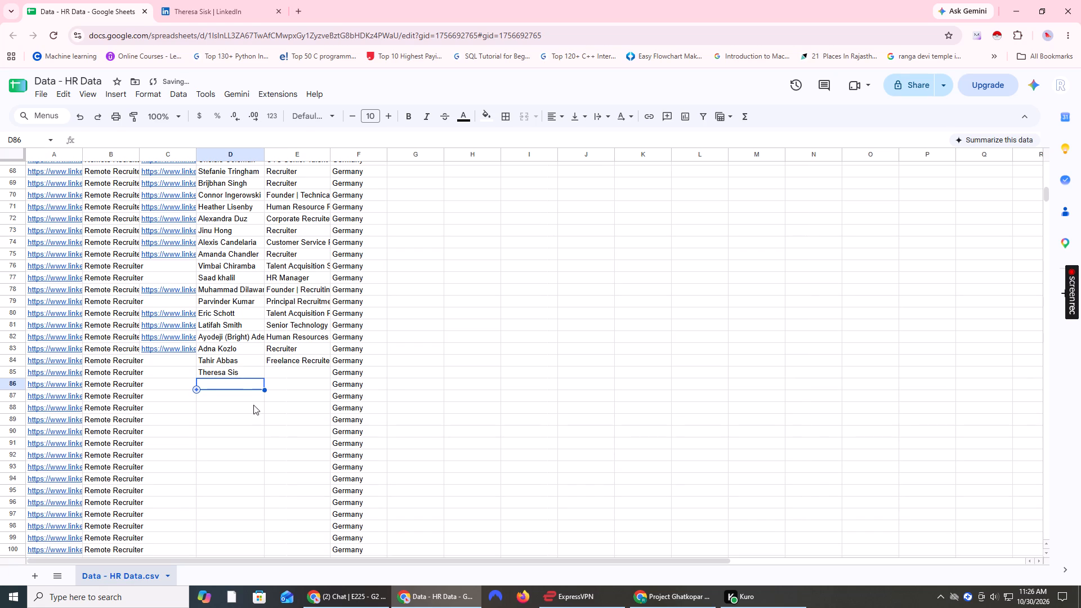
pyautogui.click(253, 405)
# Copy the job title "Driver Recruiter" from the row 85 profile into cell E85, opening the Paschall Truck Lines company page along the way.
pyautogui.click(231, 0)
pyautogui.scroll(-3, 329, 374)
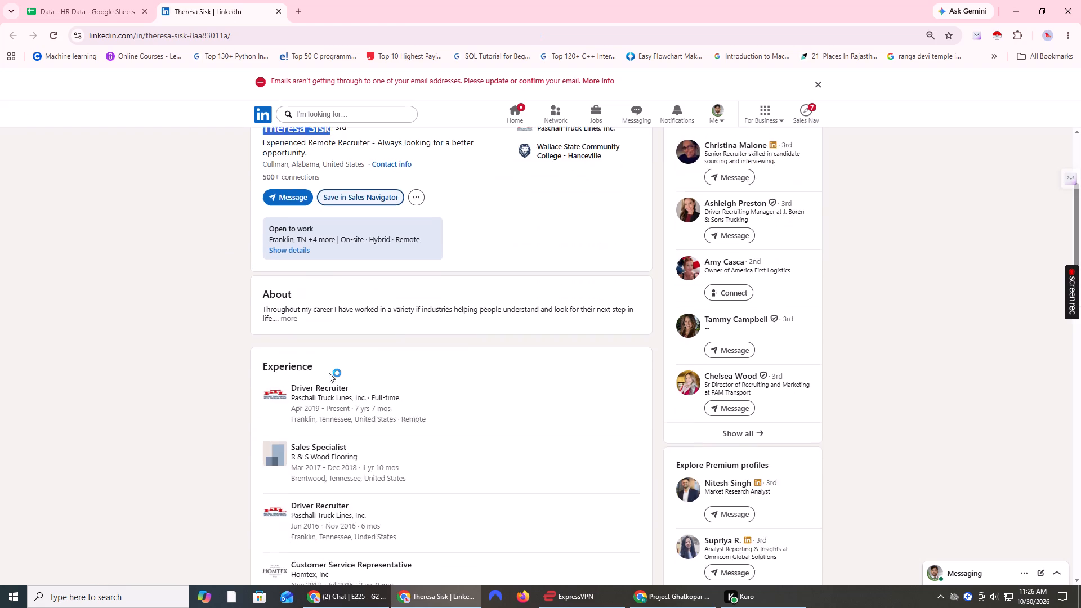
pyautogui.scroll(-1, 329, 373)
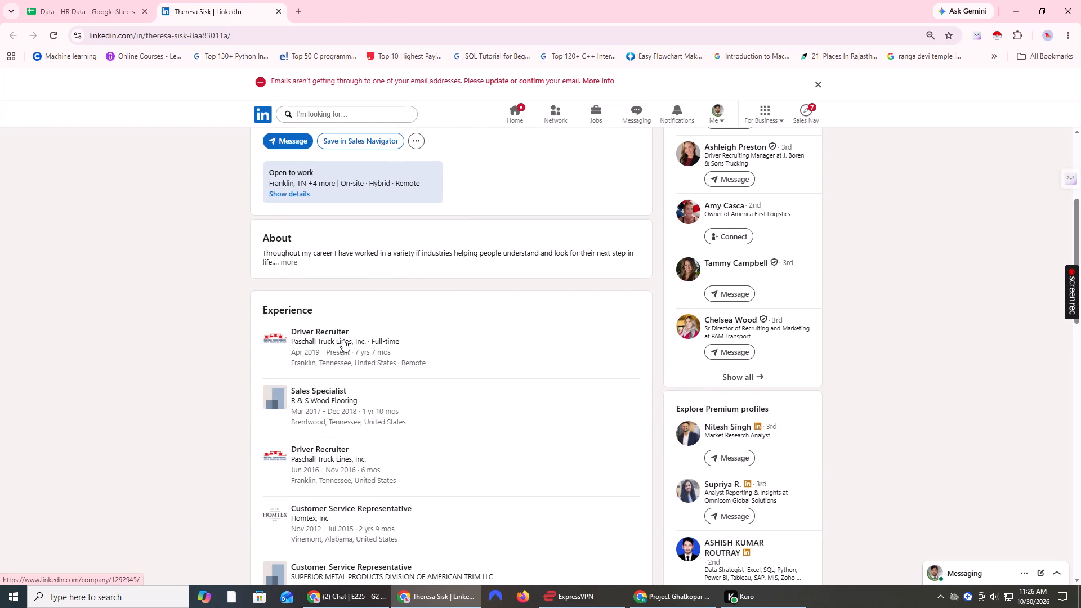
pyautogui.moveTo(351, 330); pyautogui.dragTo(310, 325)
pyautogui.moveTo(288, 331); pyautogui.dragTo(350, 330)
pyautogui.hotkey('ctrl', 'c')
pyautogui.keyDown('ctrl'); pyautogui.click(270, 334); pyautogui.keyUp('ctrl')
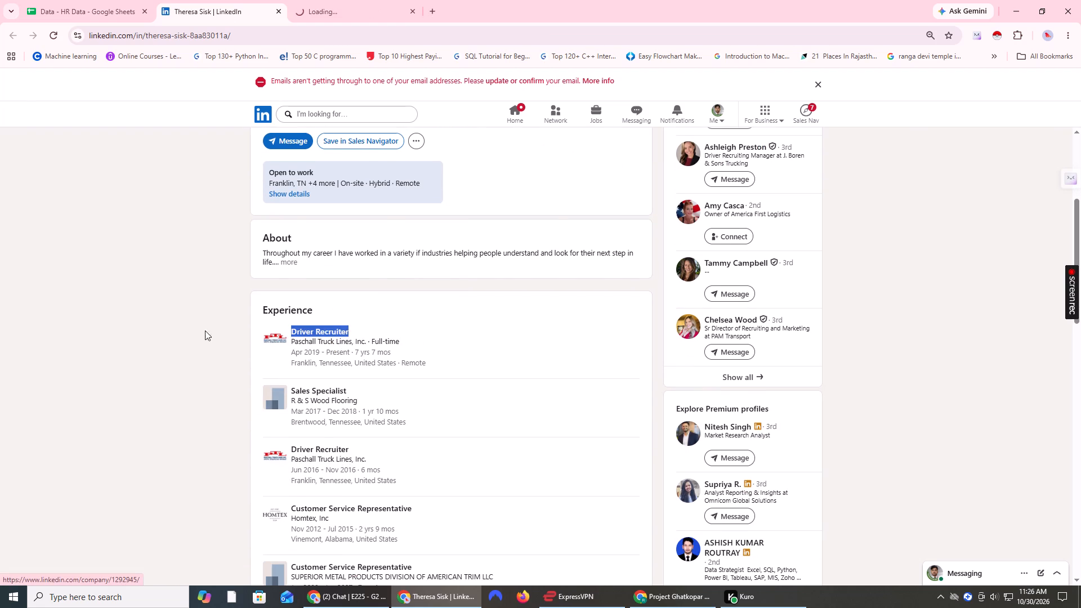
pyautogui.click(118, 0)
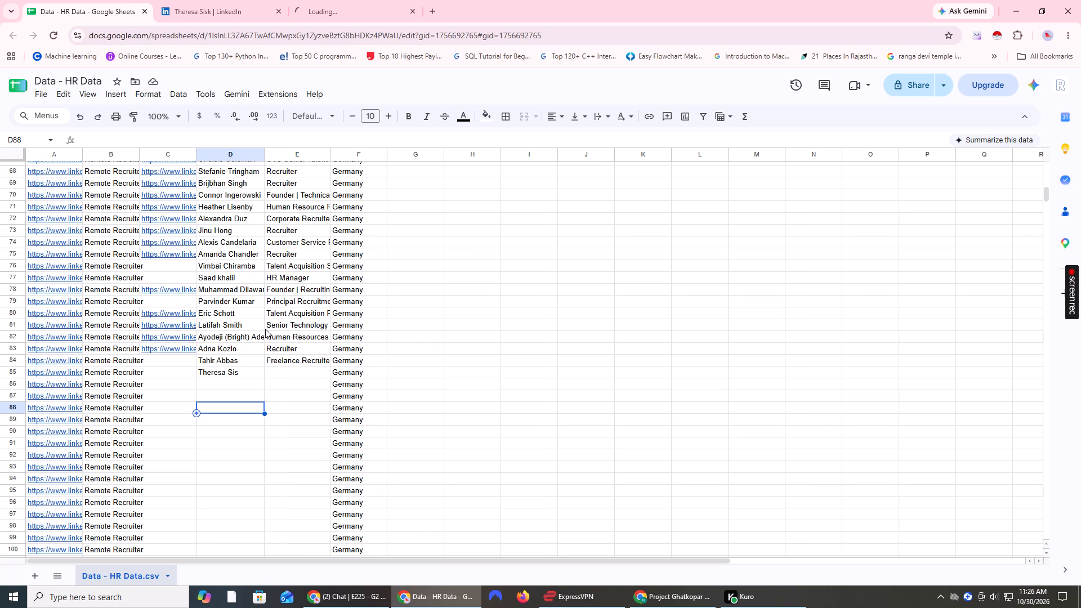
pyautogui.doubleClick(283, 374)
pyautogui.hotkey('ctrl', 'v')
pyautogui.press('Return')
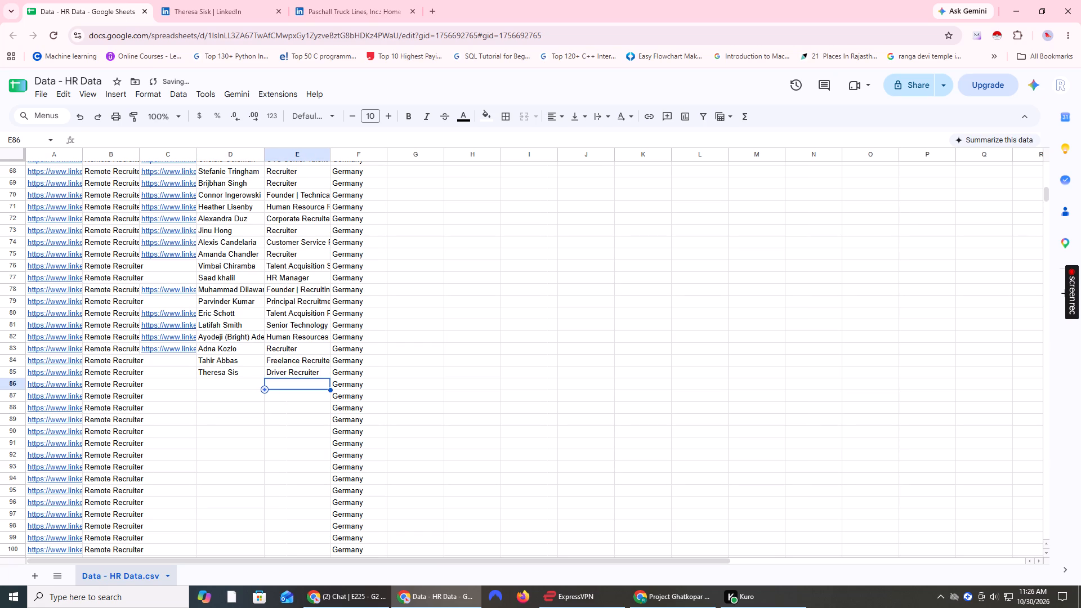
pyautogui.click(248, 430)
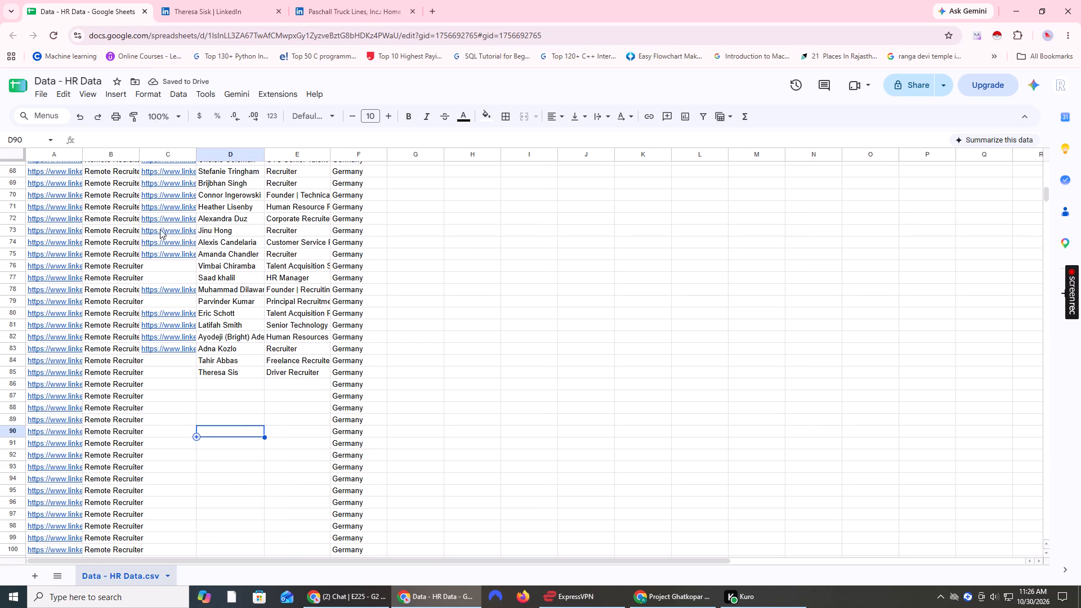
# Copy the Paschall Truck Lines, Inc. company page link into cell C85.
pyautogui.click(326, 0)
pyautogui.click(247, 36)
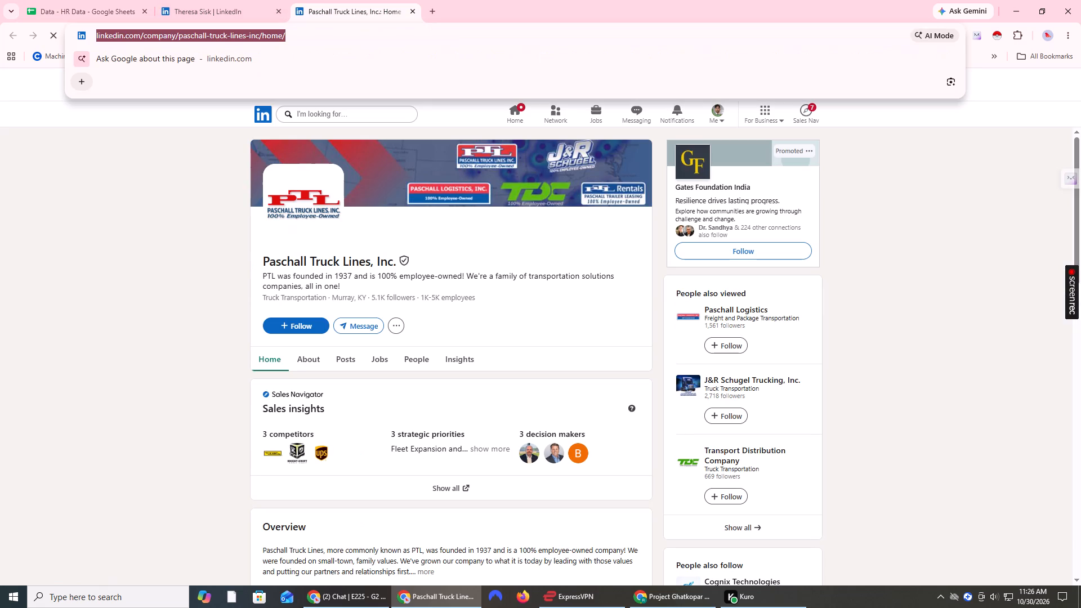
pyautogui.hotkey('ctrl', 'c')
pyautogui.click(61, 0)
pyautogui.doubleClick(178, 375)
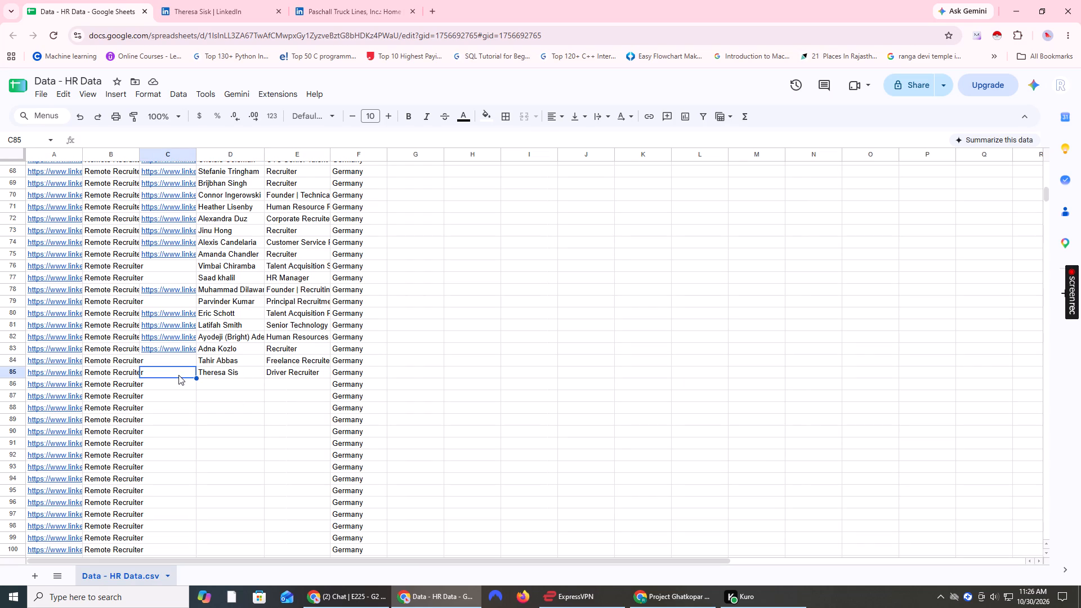
pyautogui.hotkey('ctrl', 'v')
pyautogui.press('Return')
pyautogui.click(185, 439)
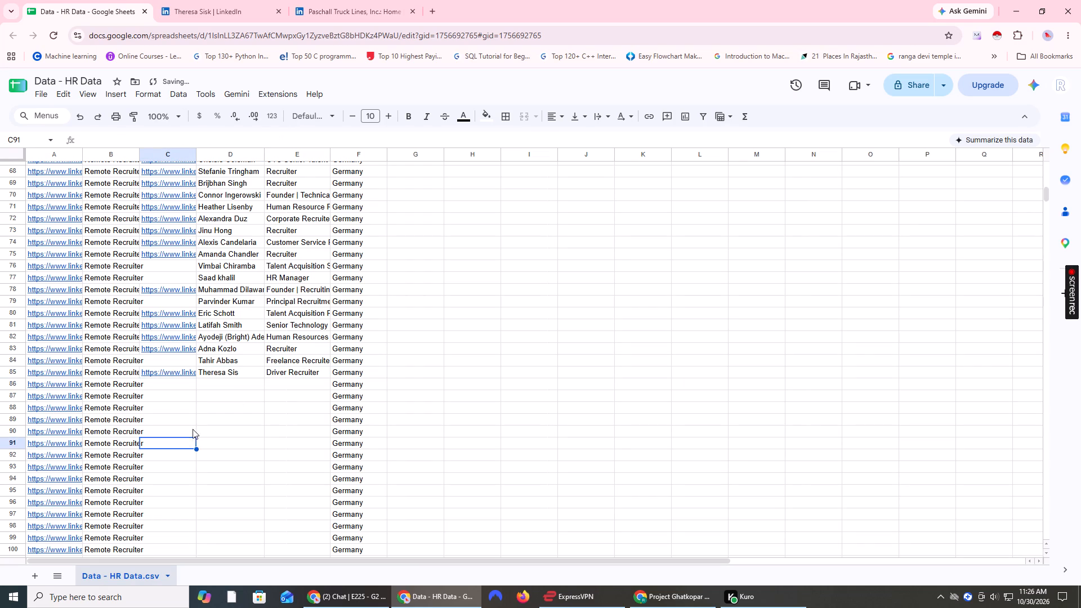
# Open the LinkedIn profile linked in row 86 and copy the person's name into cell D86.
pyautogui.click(59, 386)
pyautogui.click(74, 405)
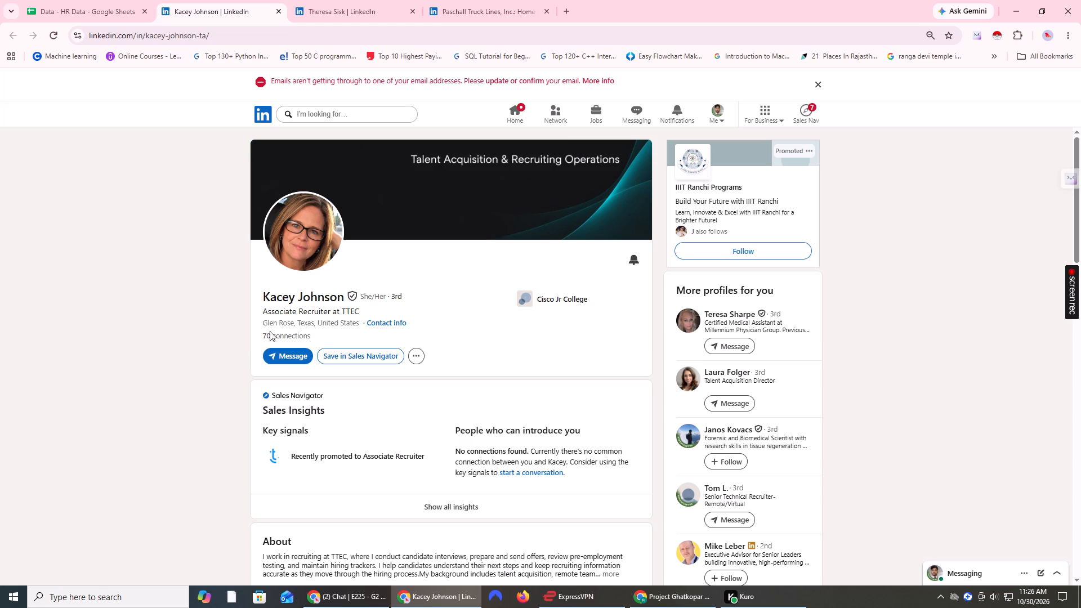
pyautogui.moveTo(258, 290); pyautogui.dragTo(345, 293)
pyautogui.hotkey('ctrl', 'c')
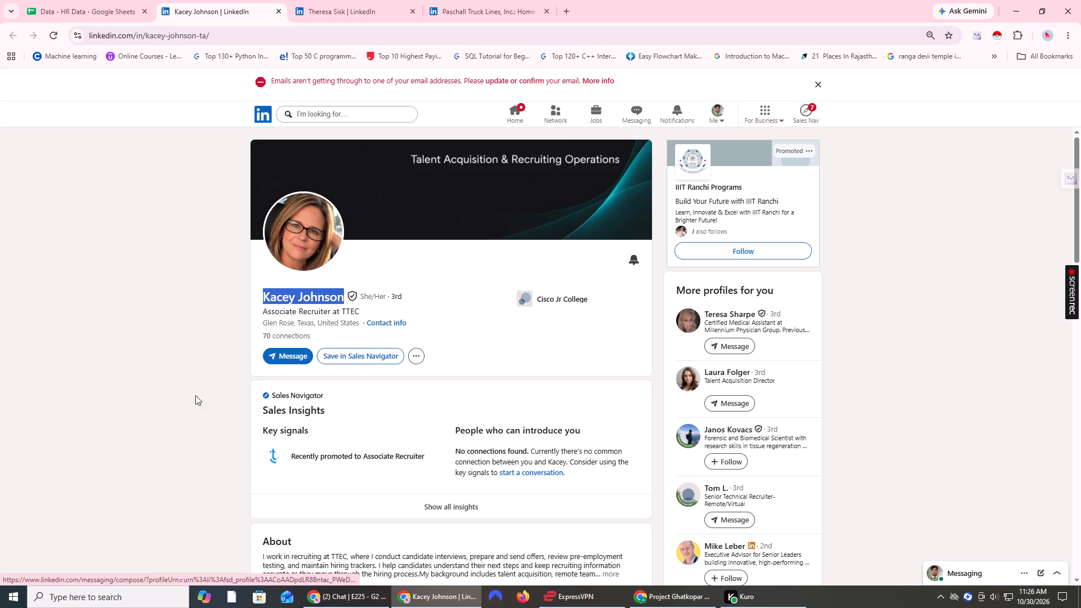
pyautogui.click(123, 290)
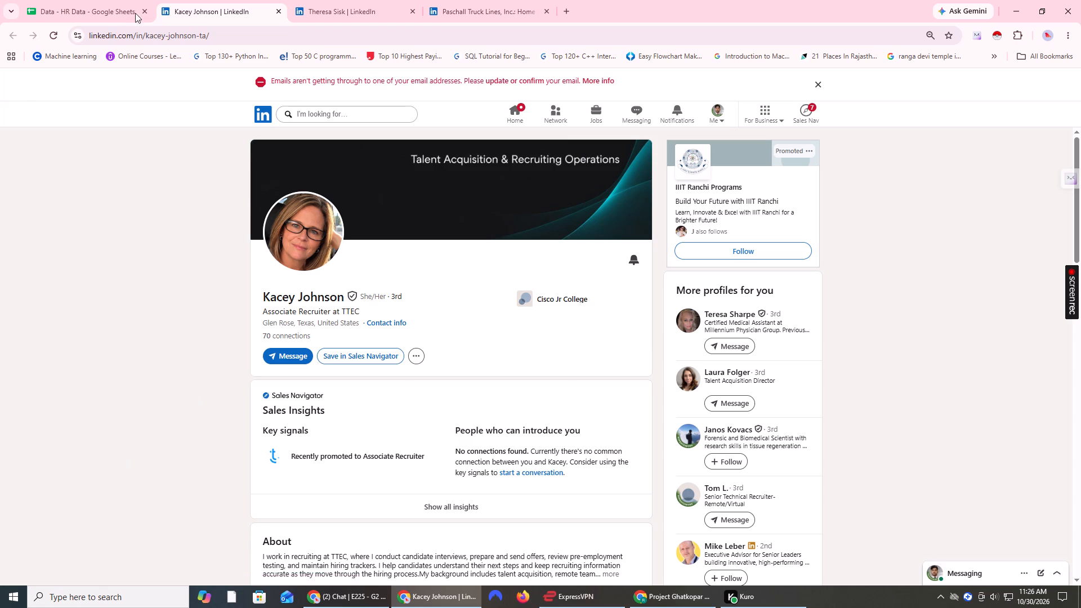
pyautogui.click(94, 0)
pyautogui.doubleClick(225, 385)
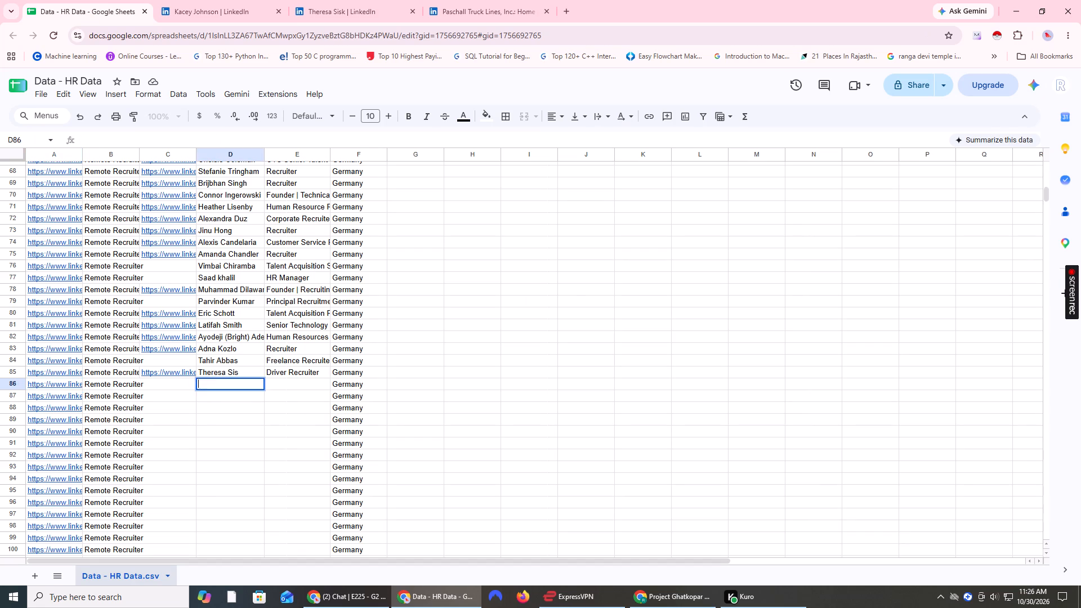
pyautogui.hotkey('ctrl', 'v')
pyautogui.press('Return')
# Close the row 85 profile and the Paschall Truck Lines page, keeping the row 86 profile open.
pyautogui.click(341, 0)
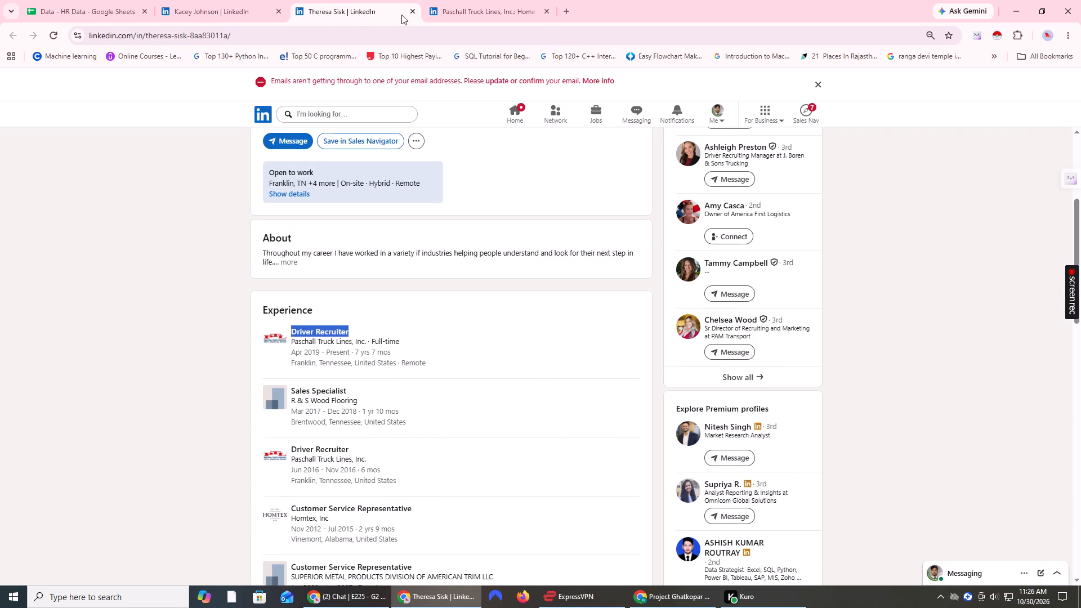
pyautogui.click(204, 3)
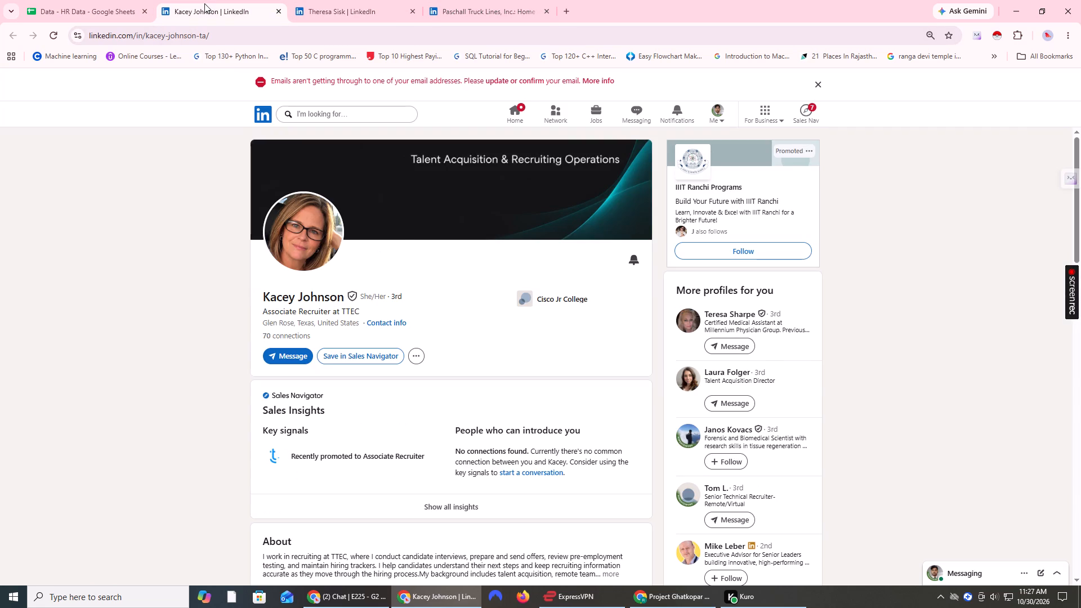
pyautogui.click(70, 0)
pyautogui.click(220, 0)
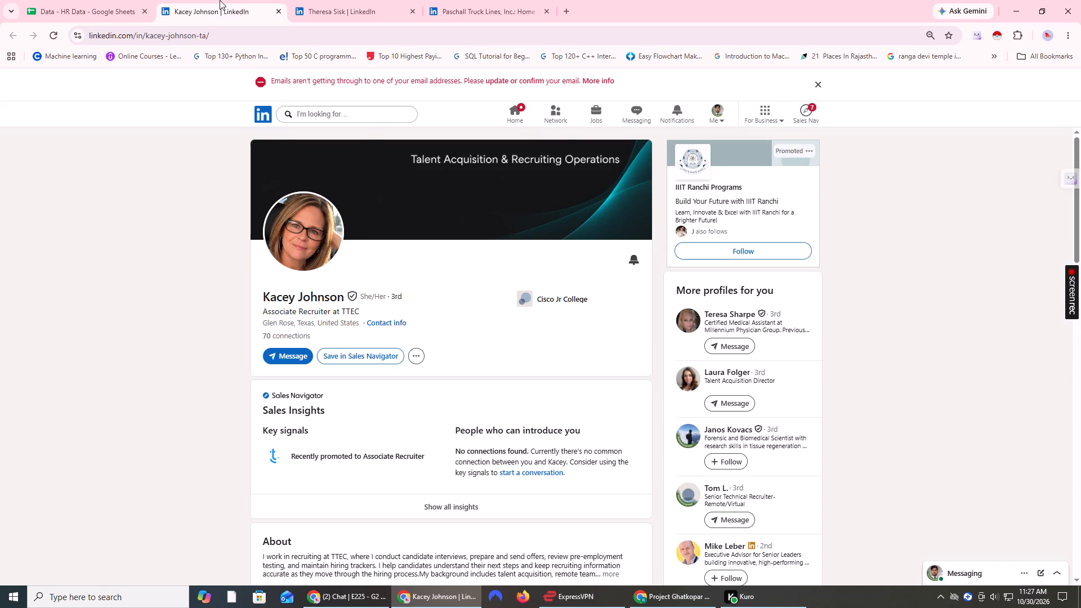
pyautogui.rightClick(220, 0)
pyautogui.click(299, 276)
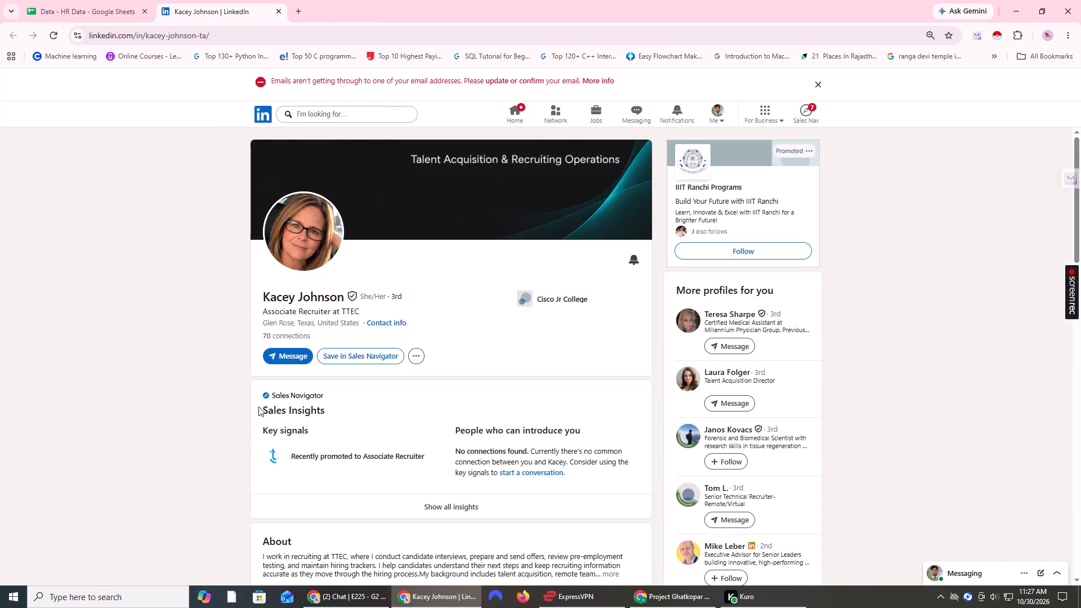
# Open the TTEC company page from the row 86 profile's Experience section and copy the job title "Associate Recruiter" into cell E86.
pyautogui.scroll(-10, 258, 406)
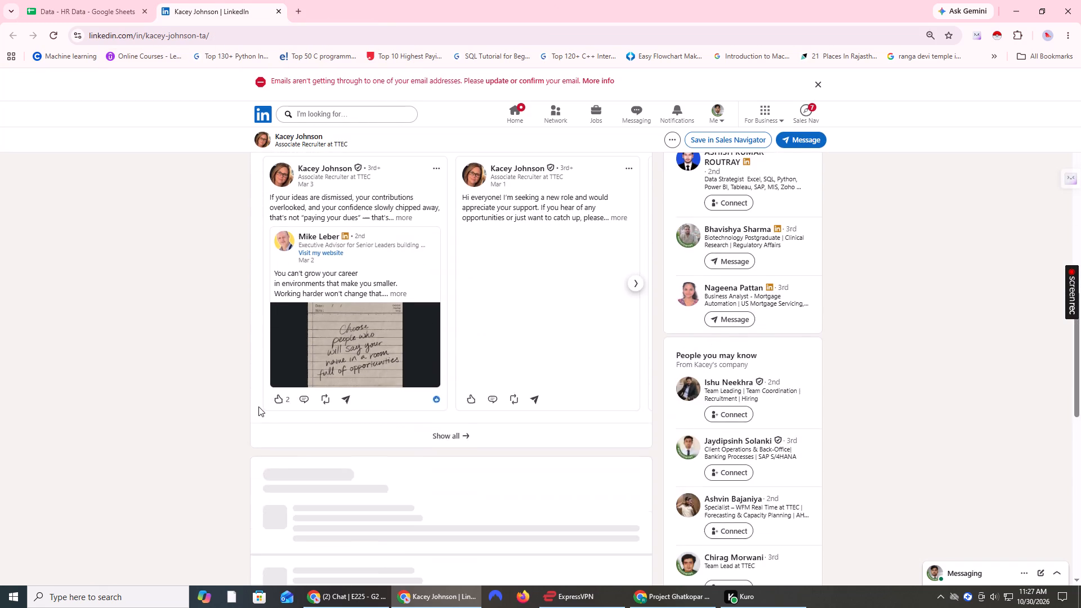
pyautogui.scroll(-2, 258, 406)
pyautogui.keyDown('ctrl'); pyautogui.click(274, 388); pyautogui.keyUp('ctrl')
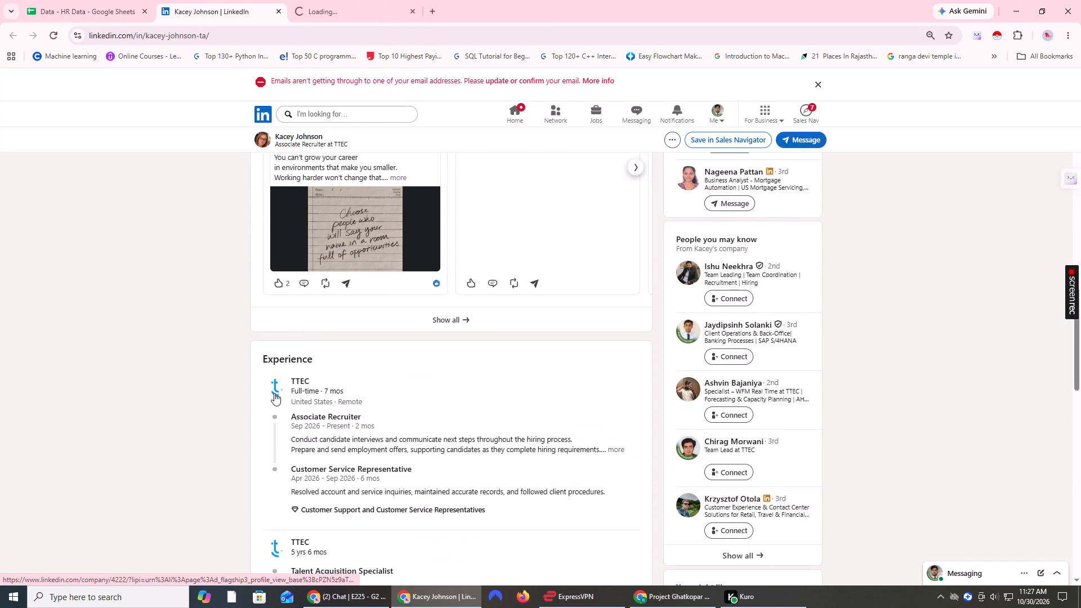
pyautogui.moveTo(286, 418); pyautogui.dragTo(365, 415)
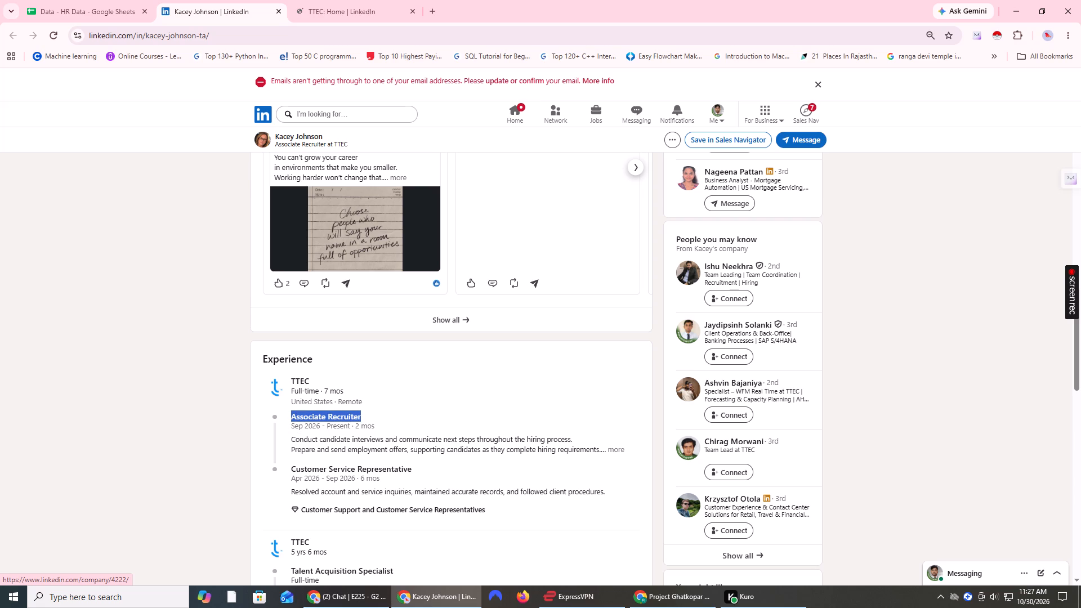
pyautogui.moveTo(365, 415); pyautogui.dragTo(367, 414)
pyautogui.hotkey('ctrl', 'c')
pyautogui.click(132, 334)
pyautogui.click(100, 0)
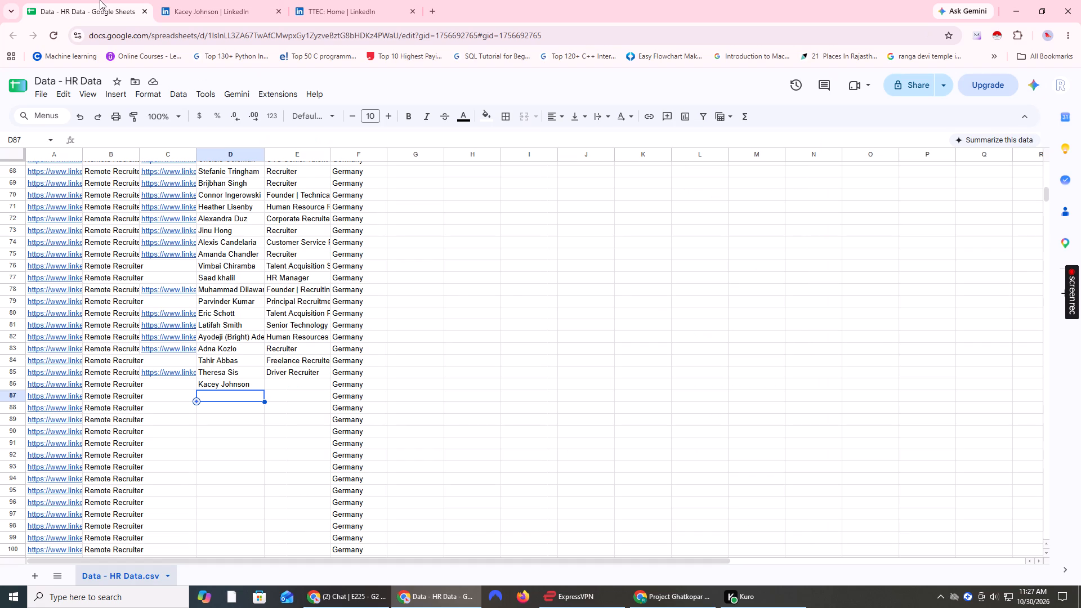
pyautogui.doubleClick(283, 384)
pyautogui.hotkey('ctrl', 'v')
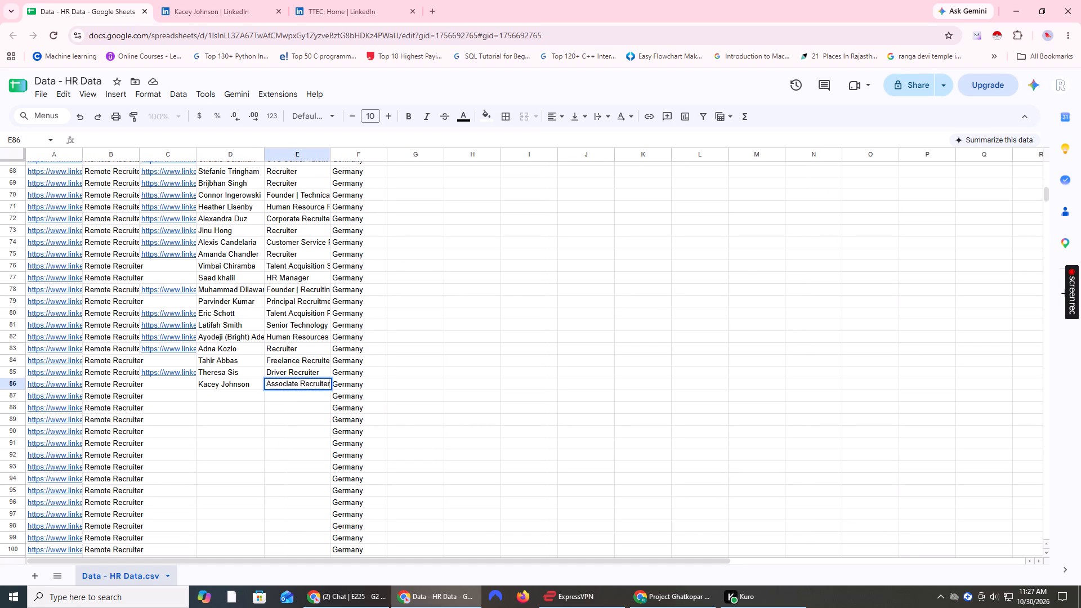
pyautogui.press('Return')
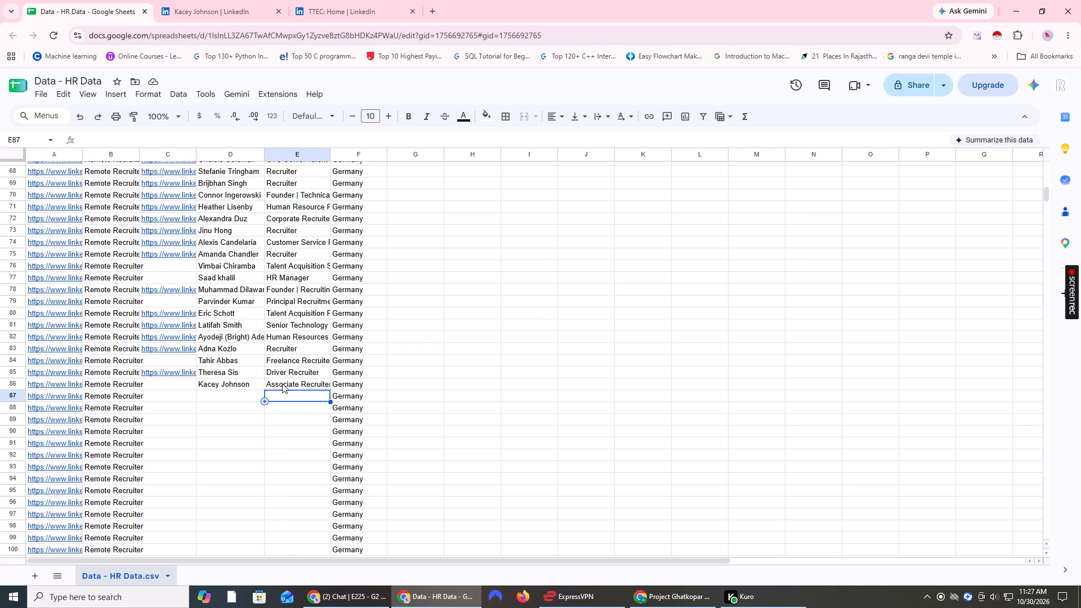
# Copy the TTEC company page link into cell C86.
pyautogui.click(360, 0)
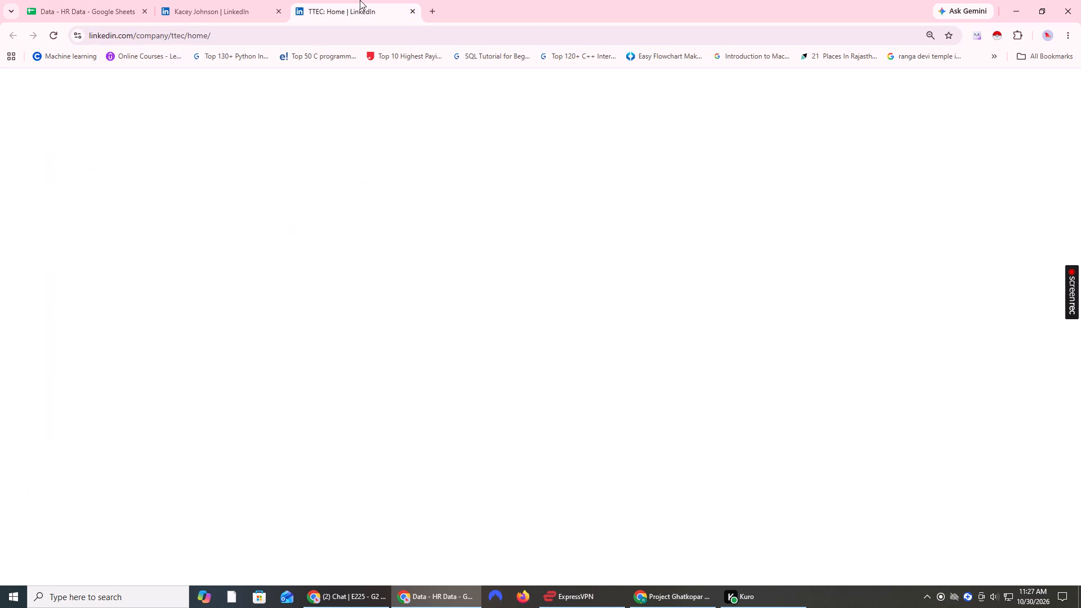
pyautogui.click(302, 43)
pyautogui.hotkey('ctrl', 'c')
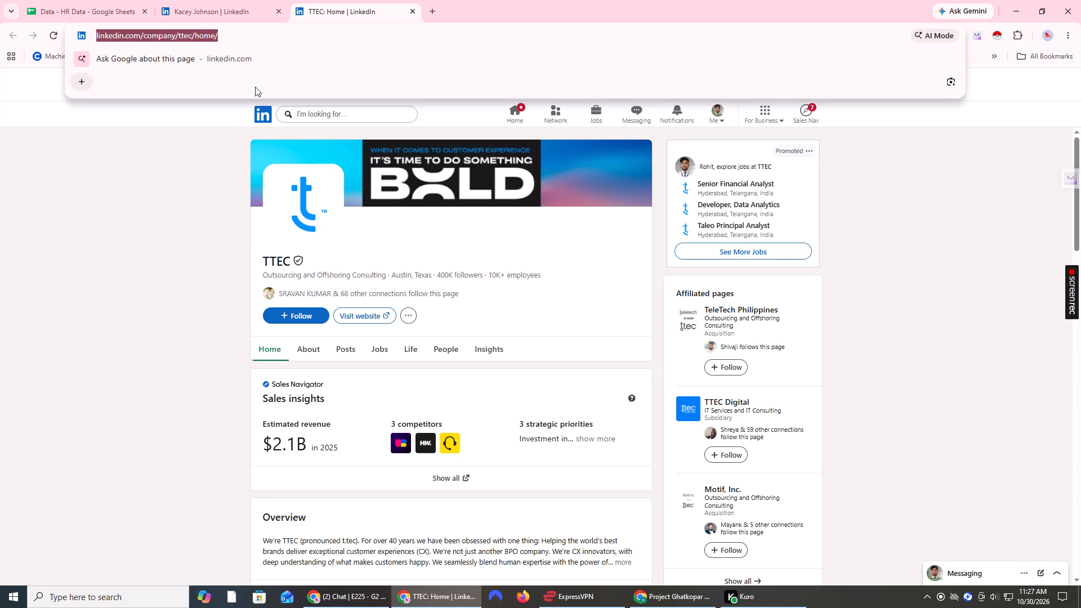
pyautogui.click(33, 0)
pyautogui.click(171, 386)
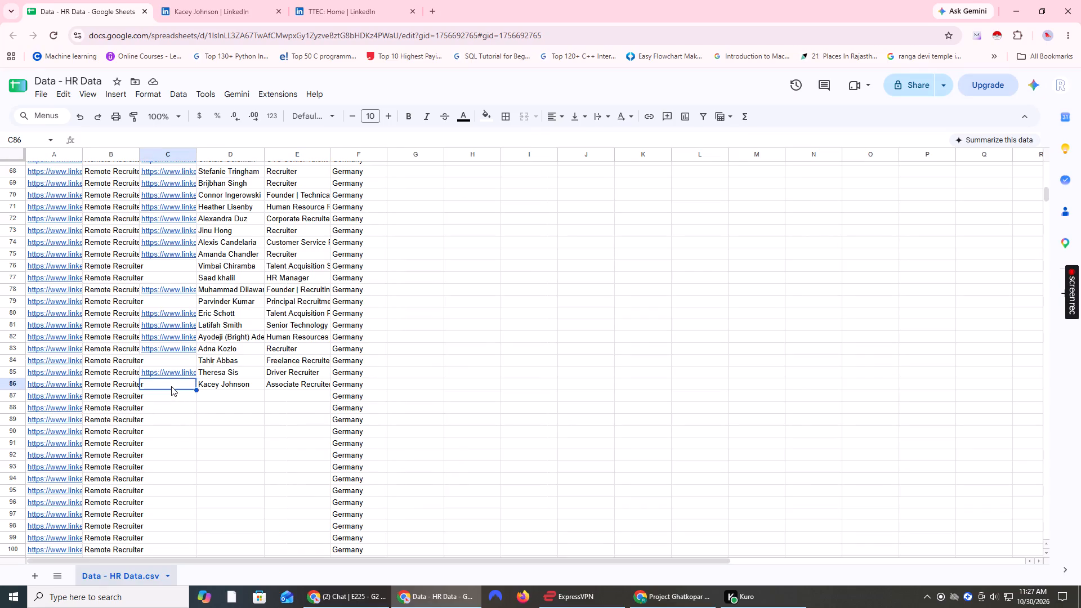
pyautogui.hotkey('ctrl', 'v')
pyautogui.press('Return')
pyautogui.click(175, 449)
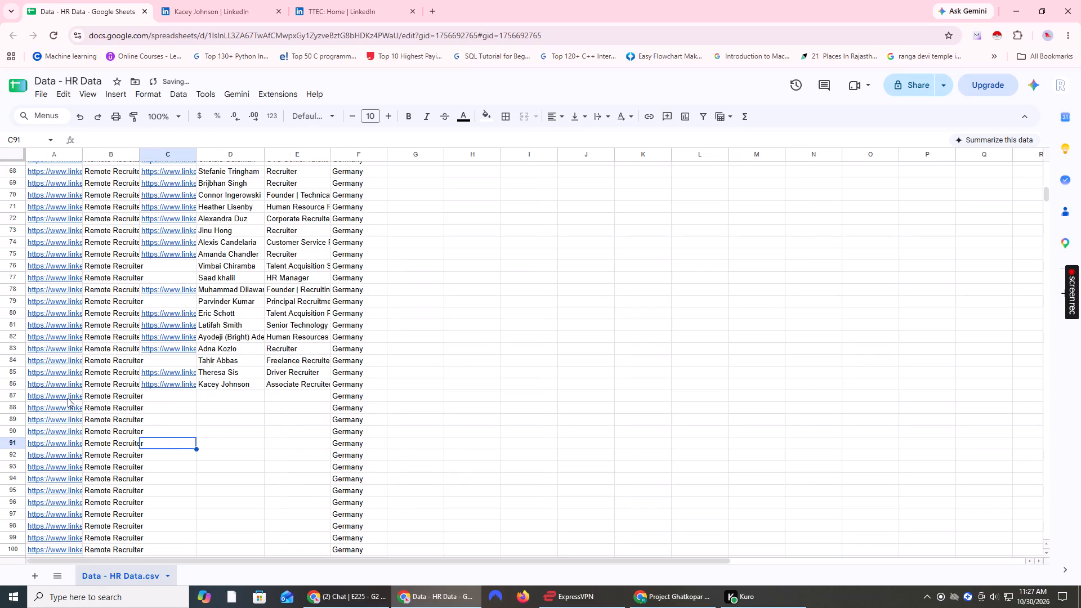
# Open the LinkedIn profile linked in row 87 and close the row 86 profile and the TTEC page.
pyautogui.click(61, 396)
pyautogui.click(82, 414)
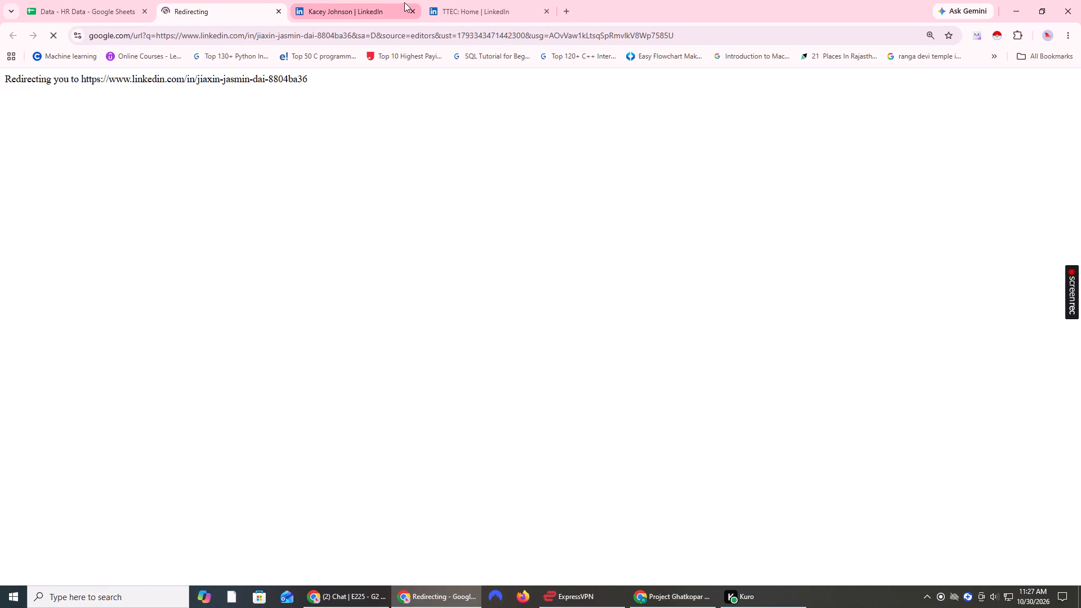
pyautogui.click(410, 8)
pyautogui.click(410, 9)
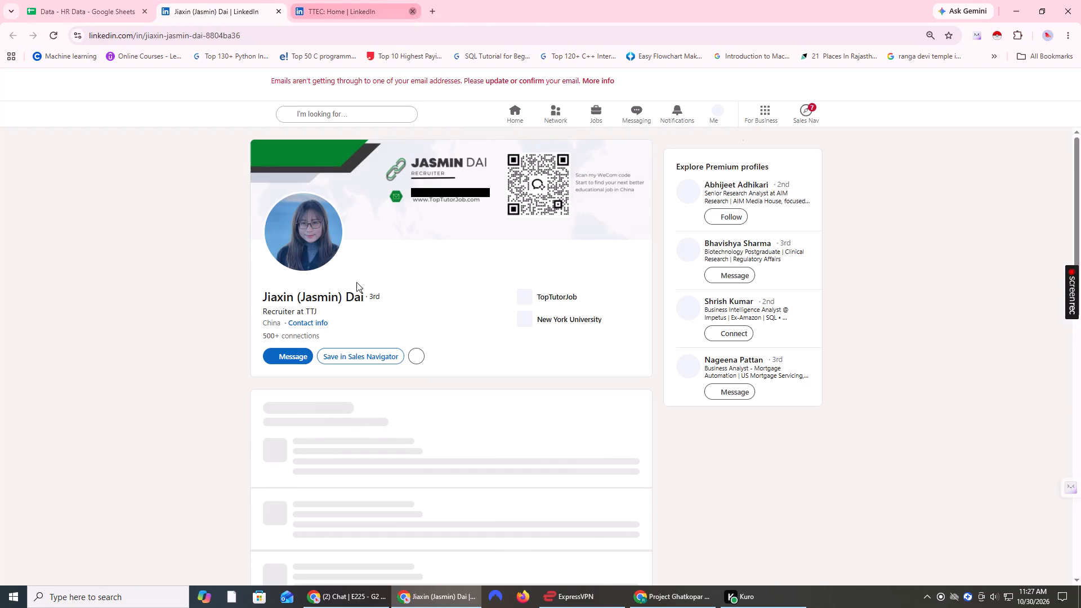
# Copy the person's name from the row 87 profile into cell D87 and remove its trailing line break.
pyautogui.moveTo(256, 296); pyautogui.dragTo(365, 296)
pyautogui.hotkey('ctrl', 'c')
pyautogui.click(76, 0)
pyautogui.doubleClick(231, 396)
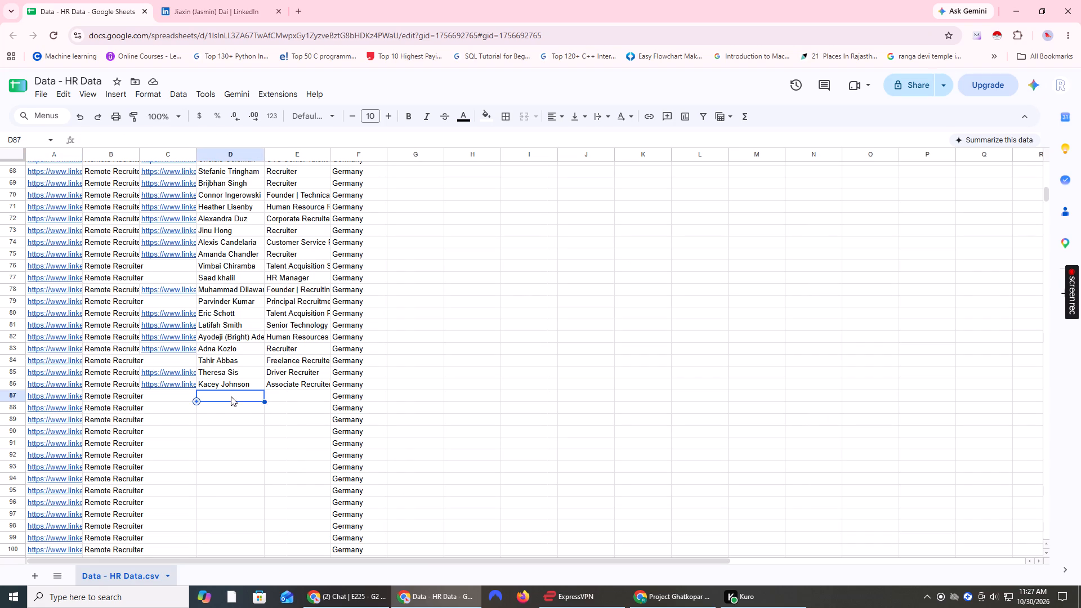
pyautogui.hotkey('ctrl', 'v')
pyautogui.press('Return')
pyautogui.doubleClick(224, 403)
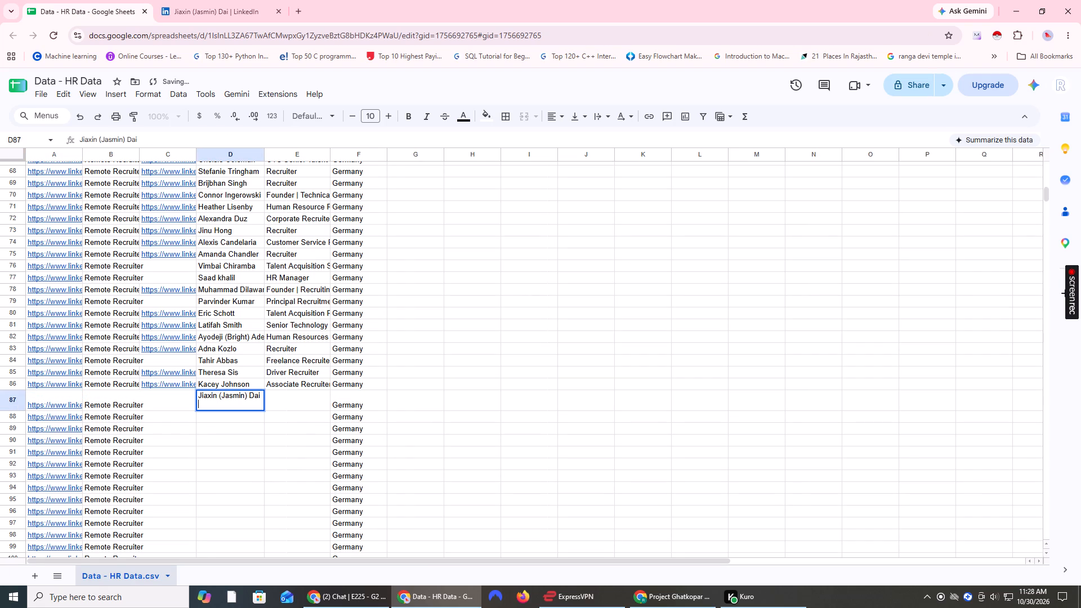
pyautogui.press('BackSpace')
pyautogui.press('Return')
pyautogui.click(230, 448)
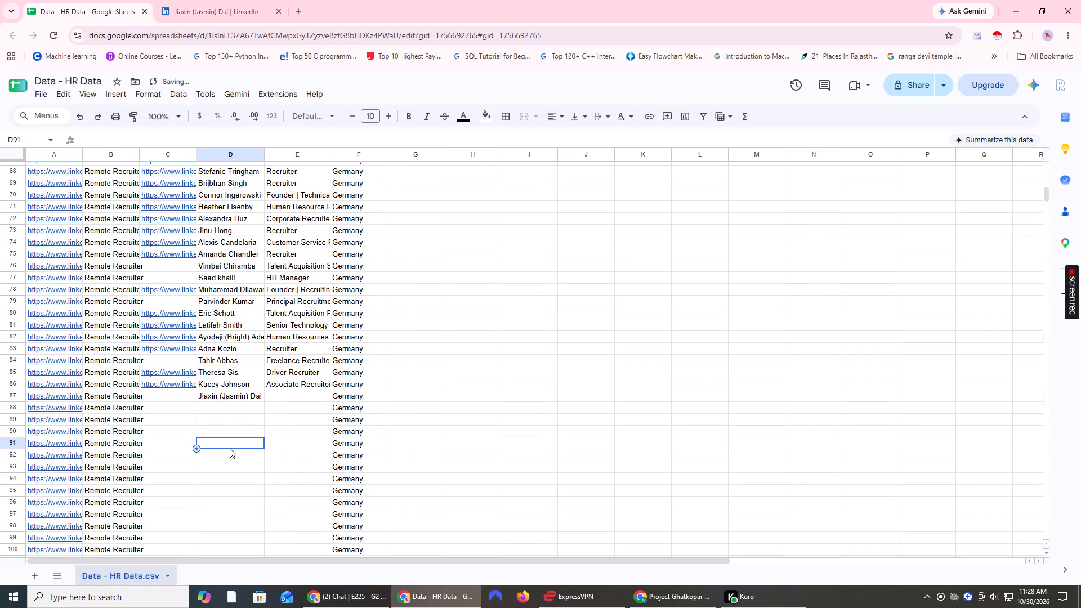
# Open the TopTutorJob company page from the current position in the row 87 profile's Experience section.
pyautogui.click(219, 0)
pyautogui.scroll(-5, 274, 377)
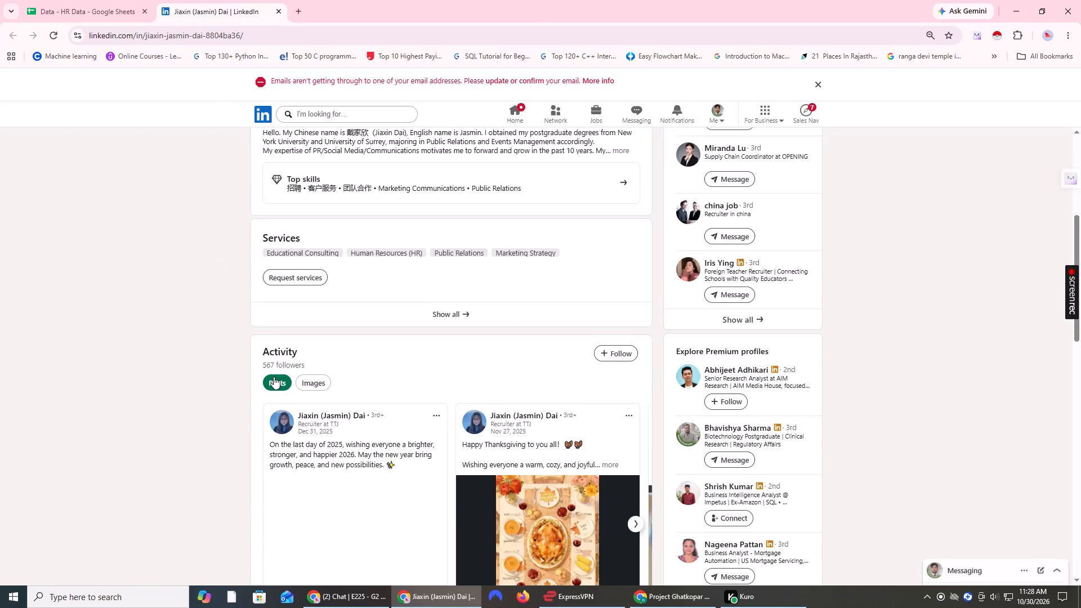
pyautogui.scroll(-10, 274, 377)
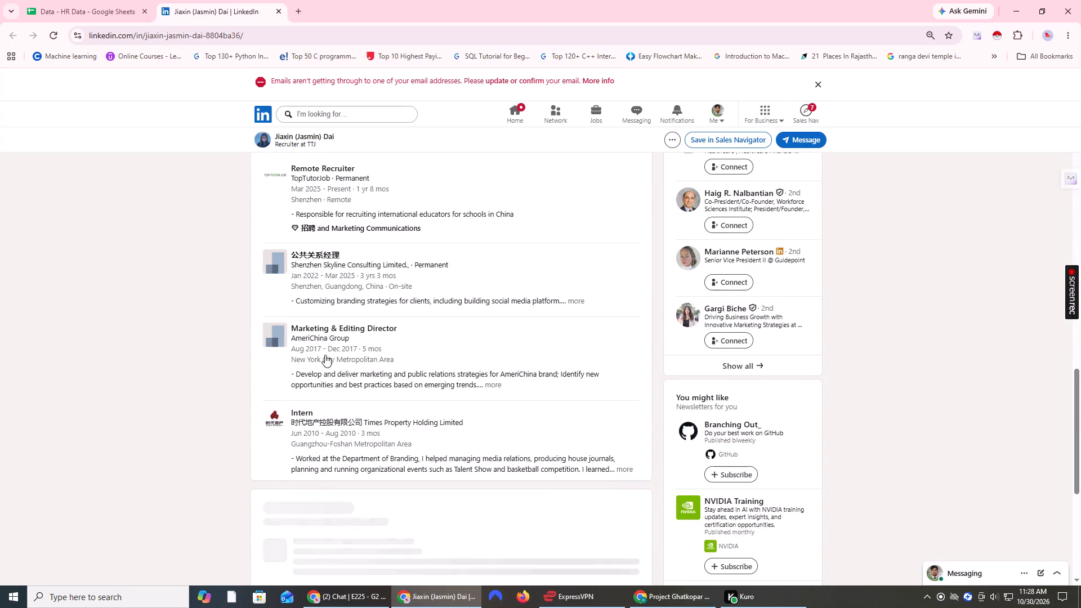
pyautogui.scroll(2, 325, 354)
pyautogui.keyDown('ctrl'); pyautogui.click(275, 284); pyautogui.keyUp('ctrl')
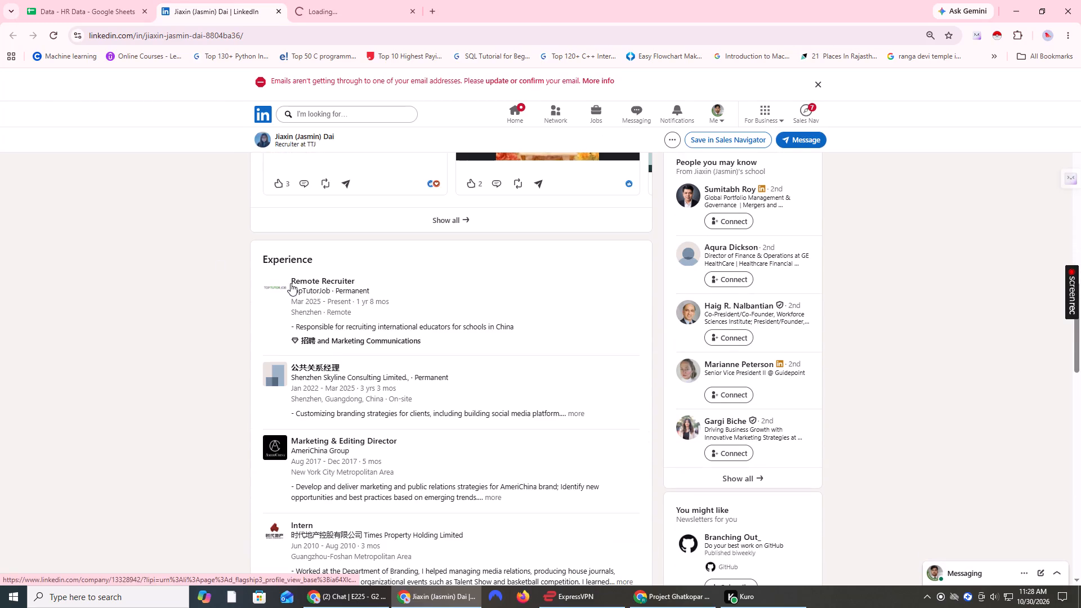
# Copy the current job title, Remote Recruiter, from the row 87 profile's Experience section into cell E87.
pyautogui.moveTo(291, 280); pyautogui.dragTo(333, 279)
pyautogui.moveTo(288, 279); pyautogui.dragTo(319, 275)
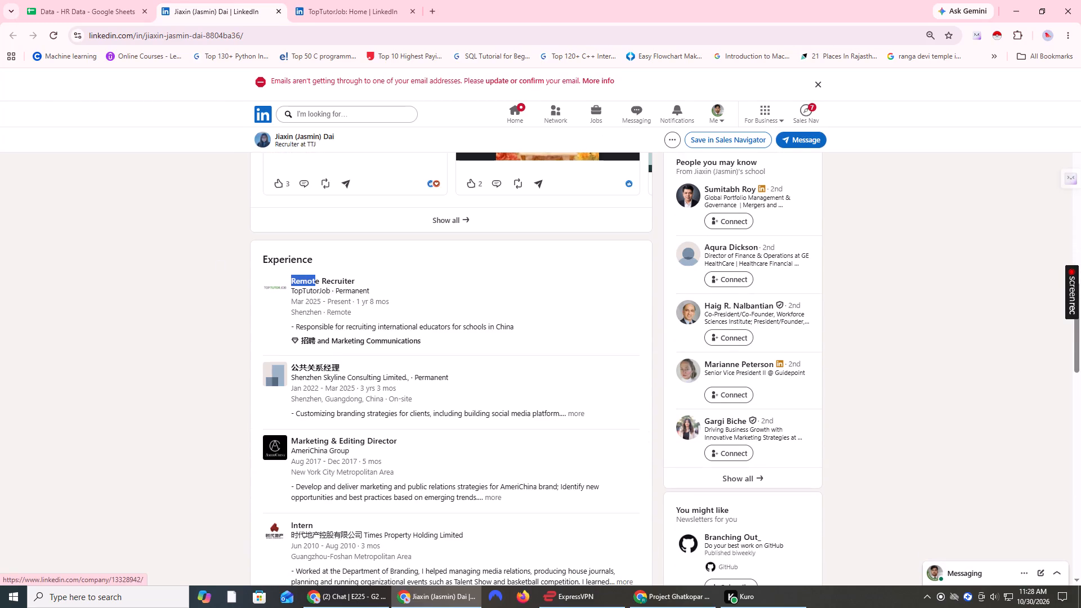
pyautogui.moveTo(319, 275); pyautogui.dragTo(360, 275)
pyautogui.hotkey('ctrl', 'c')
pyautogui.click(116, 0)
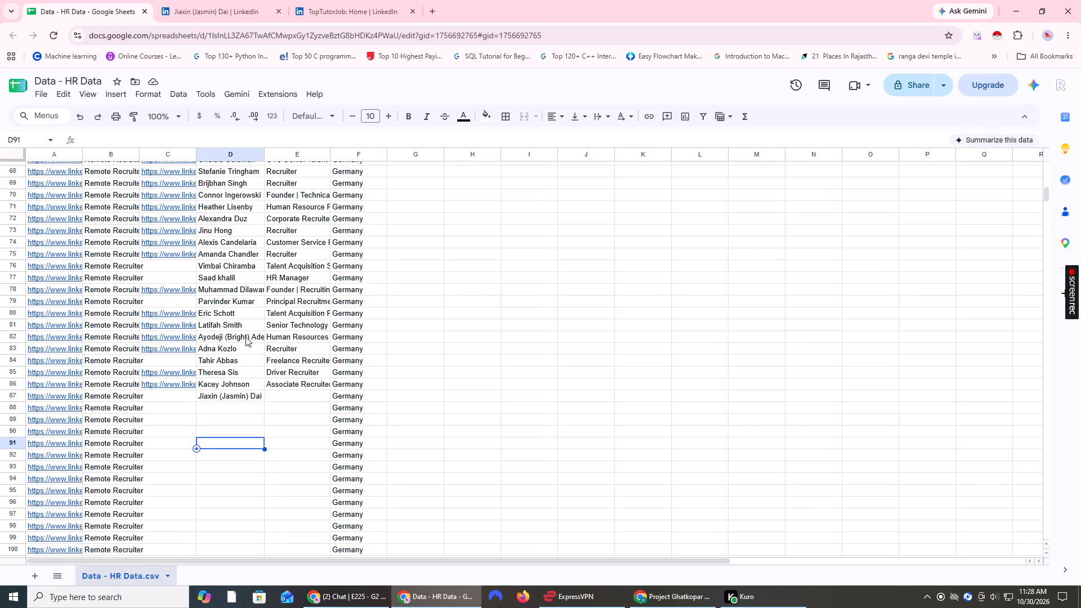
pyautogui.tripleClick(284, 396)
pyautogui.hotkey('ctrl', 'v')
pyautogui.press('Return')
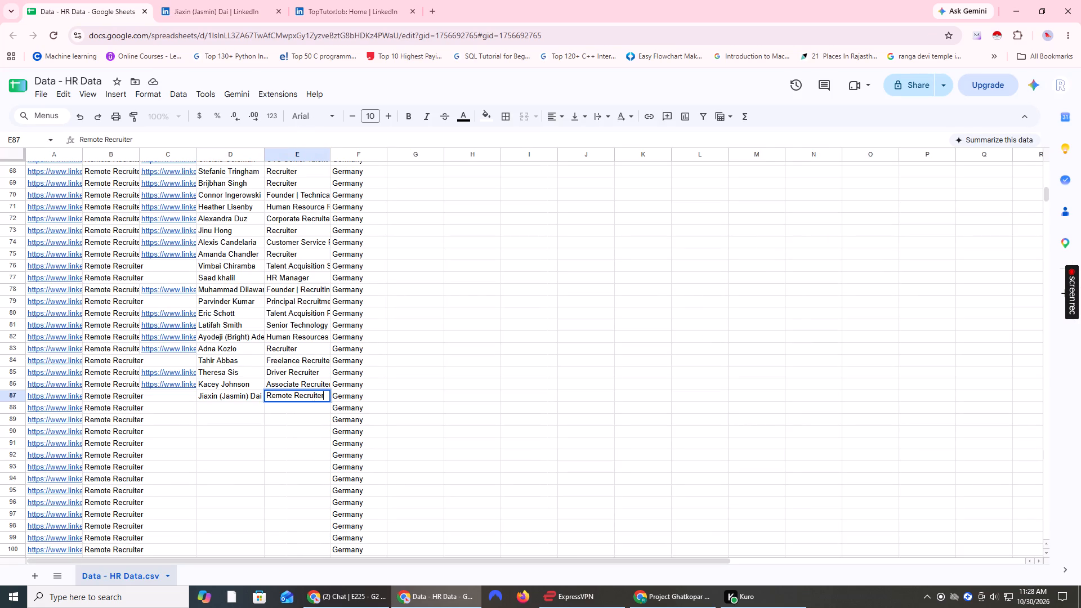
# Copy the TopTutorJob company page link into cell C87.
pyautogui.click(338, 0)
pyautogui.click(255, 35)
pyautogui.hotkey('ctrl', 'c')
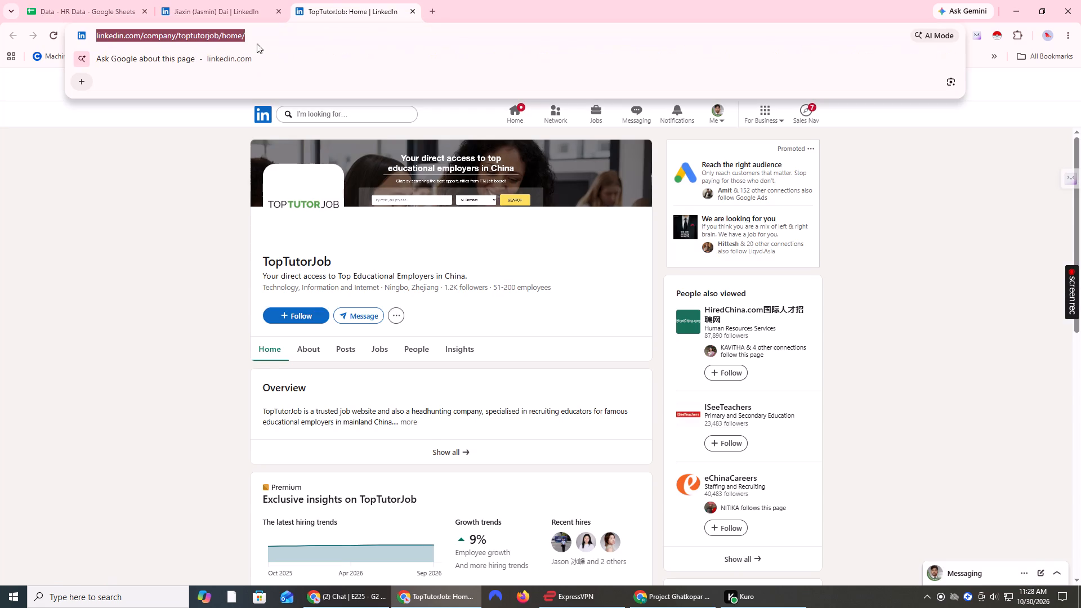
pyautogui.click(90, 0)
pyautogui.click(175, 400)
pyautogui.hotkey('ctrl', 'v')
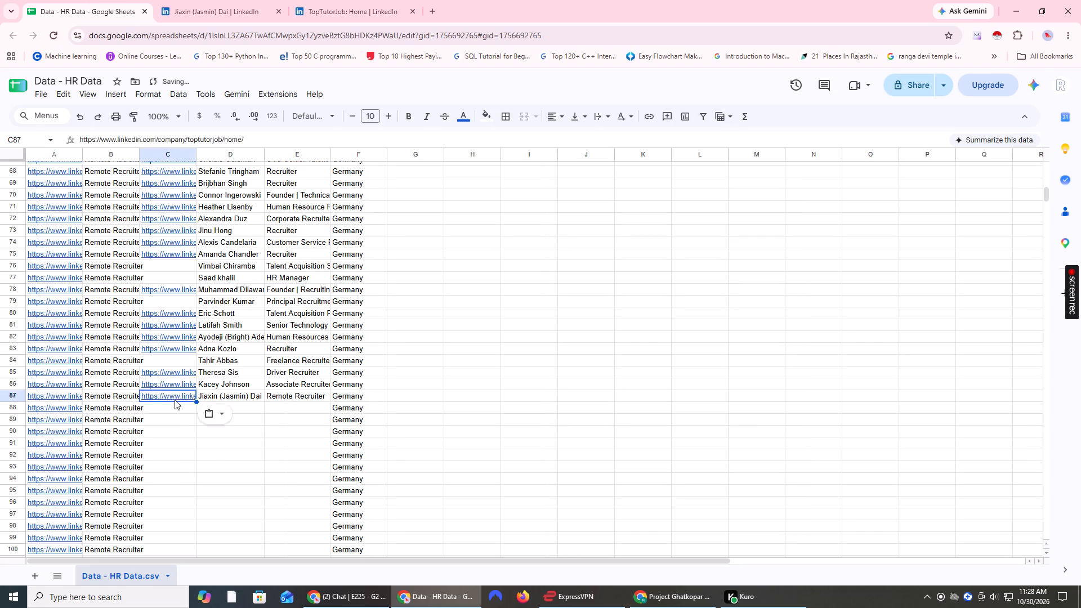
pyautogui.click(171, 427)
# Open the LinkedIn profile linked in row 88 and close the row 87 profile and the TopTutorJob page.
pyautogui.click(74, 408)
pyautogui.click(74, 427)
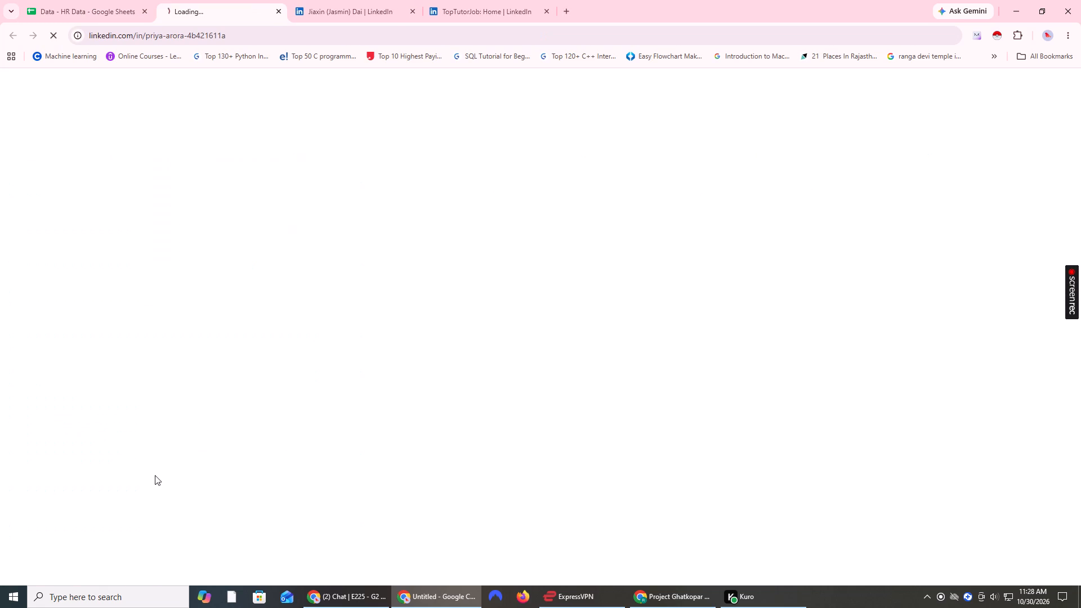
pyautogui.click(409, 12)
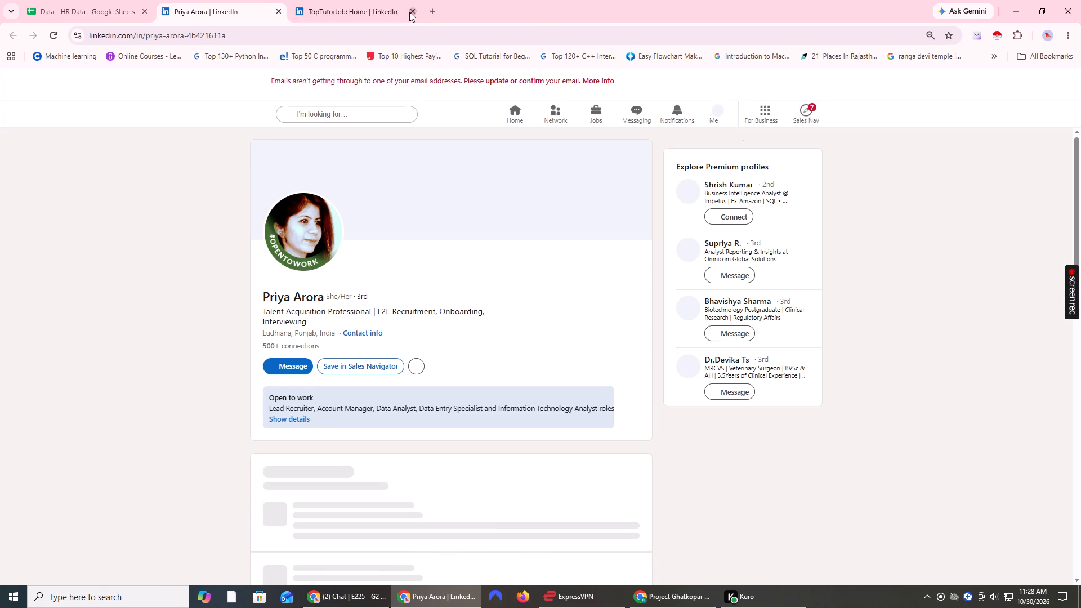
pyautogui.click(409, 12)
# Copy the person's name from the row 88 profile into cell D88.
pyautogui.scroll(-2, 388, 332)
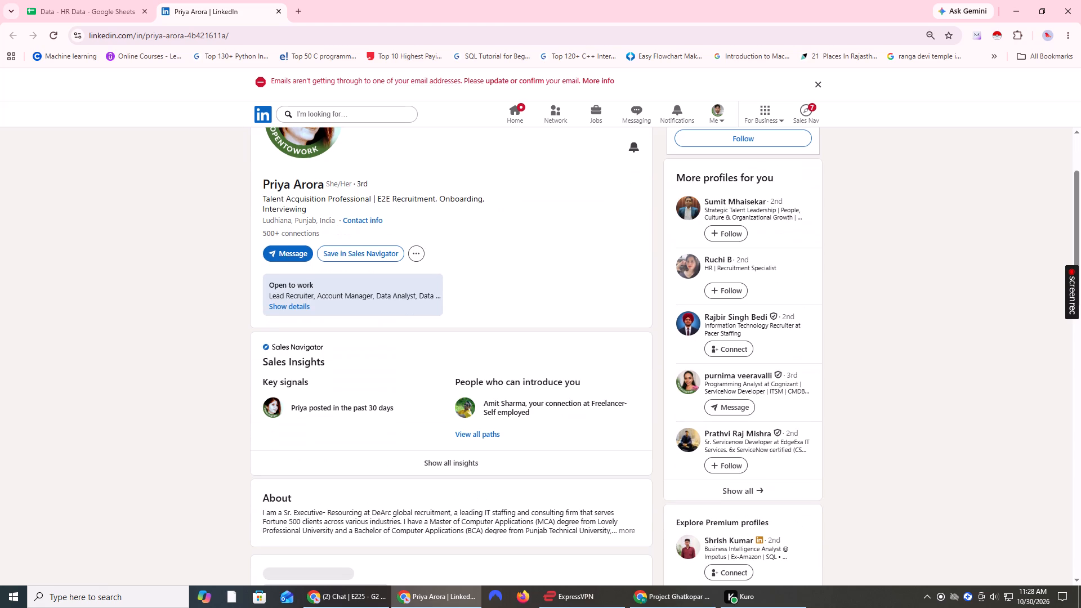
pyautogui.moveTo(253, 185); pyautogui.dragTo(322, 184)
pyautogui.hotkey('ctrl', 'c')
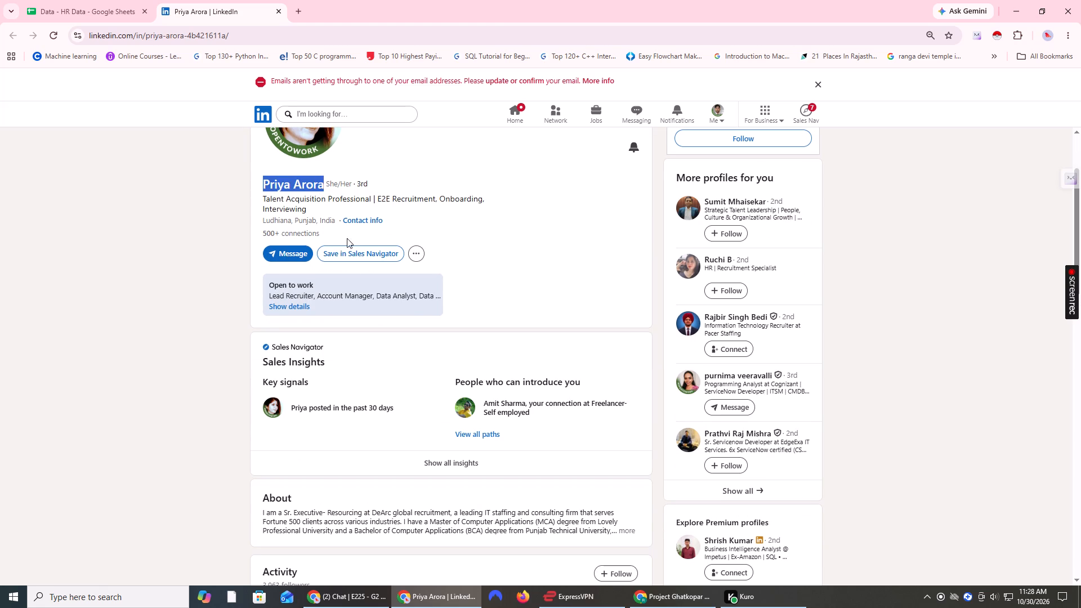
pyautogui.click(77, 0)
pyautogui.doubleClick(209, 407)
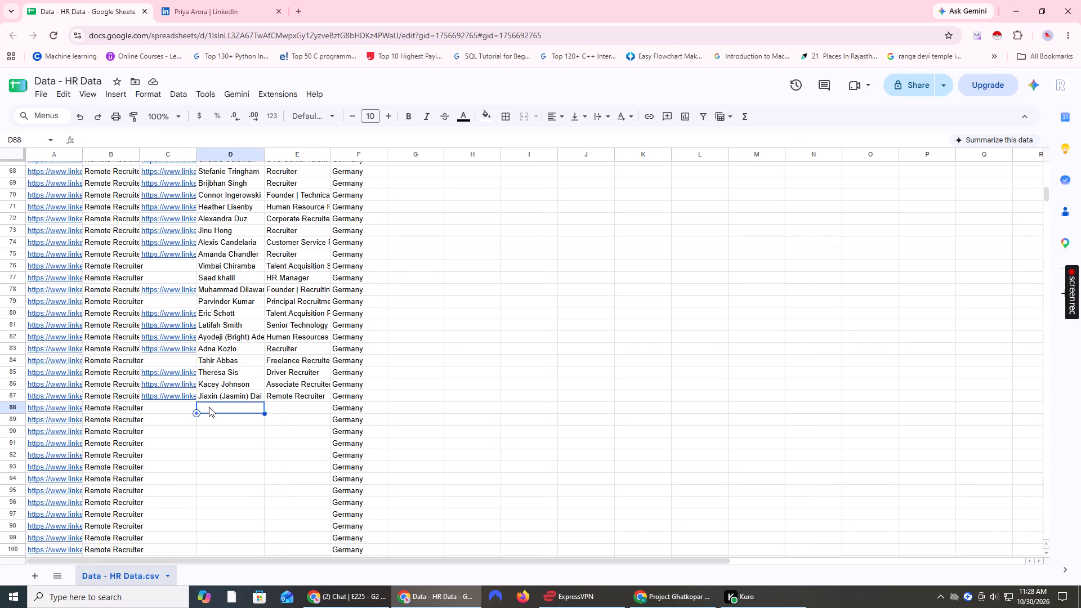
pyautogui.hotkey('ctrl', 'v')
pyautogui.click(208, 454)
# Open the Freelancer- Self employed company page from the current position in the row 88 profile's Experience section.
pyautogui.click(235, 0)
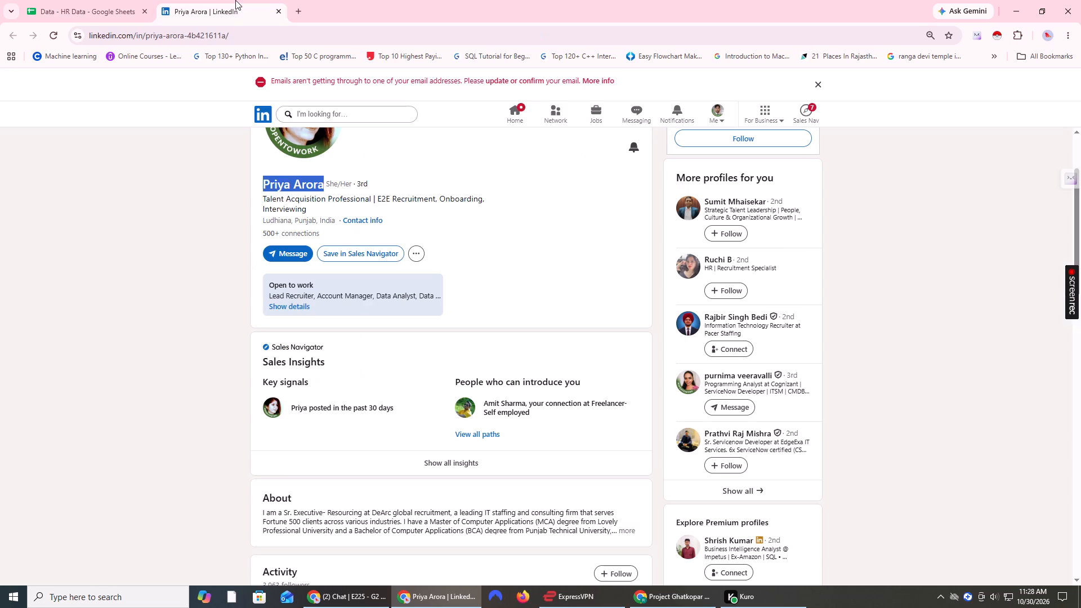
pyautogui.scroll(-7, 337, 377)
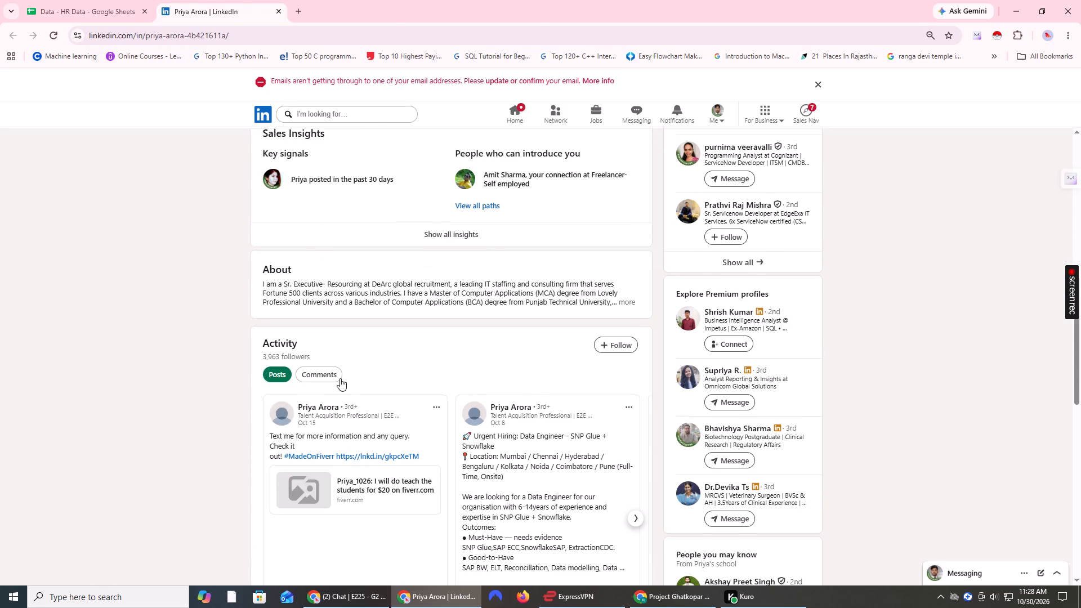
pyautogui.scroll(-1, 340, 378)
pyautogui.scroll(-1, 376, 344)
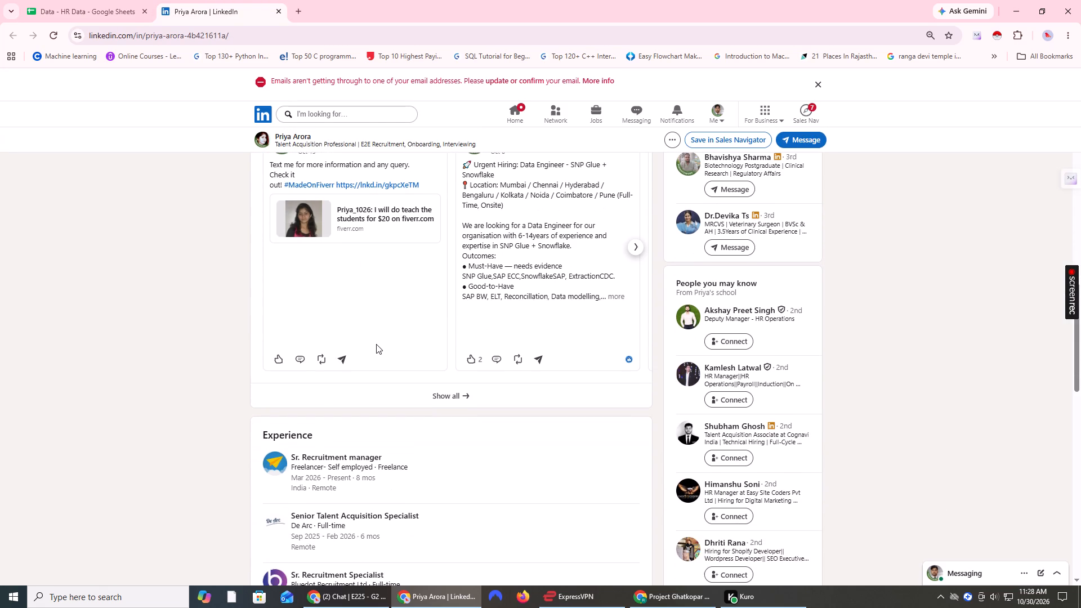
pyautogui.scroll(-1, 376, 344)
pyautogui.keyDown('ctrl'); pyautogui.click(283, 395); pyautogui.keyUp('ctrl')
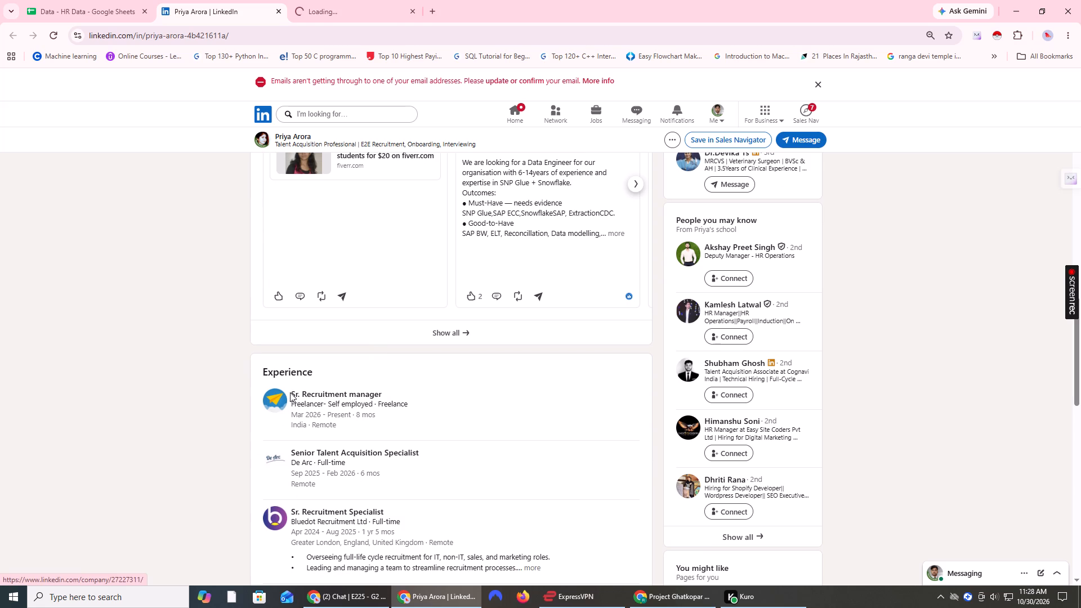
# Copy the current job title, Sr. Recruitment manager, from the row 88 profile into cell E88.
pyautogui.moveTo(289, 392); pyautogui.dragTo(407, 392)
pyautogui.hotkey('ctrl', 'c')
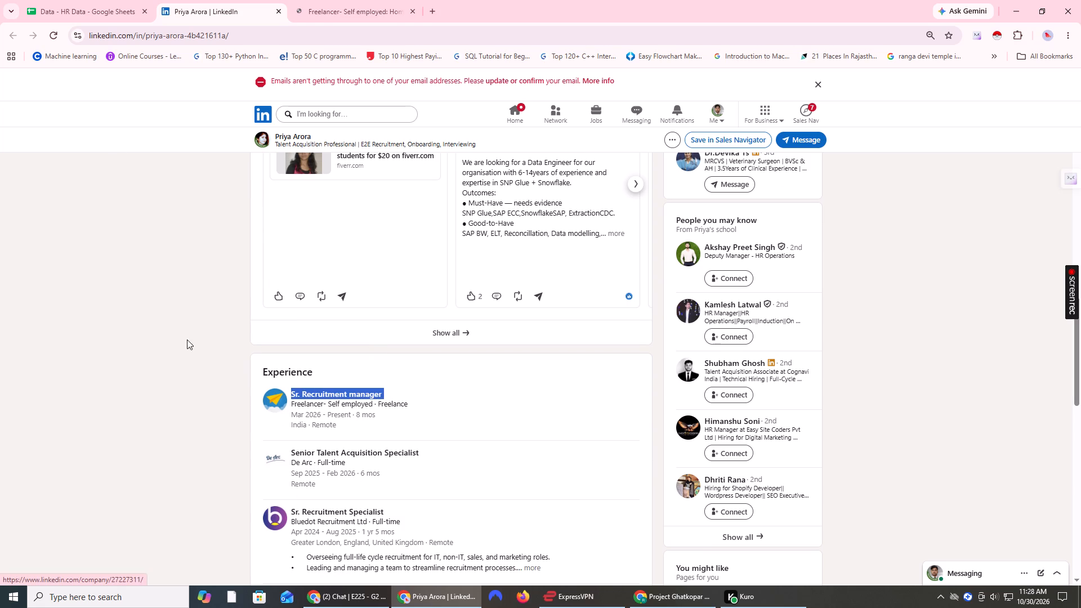
pyautogui.click(122, 12)
pyautogui.doubleClick(276, 409)
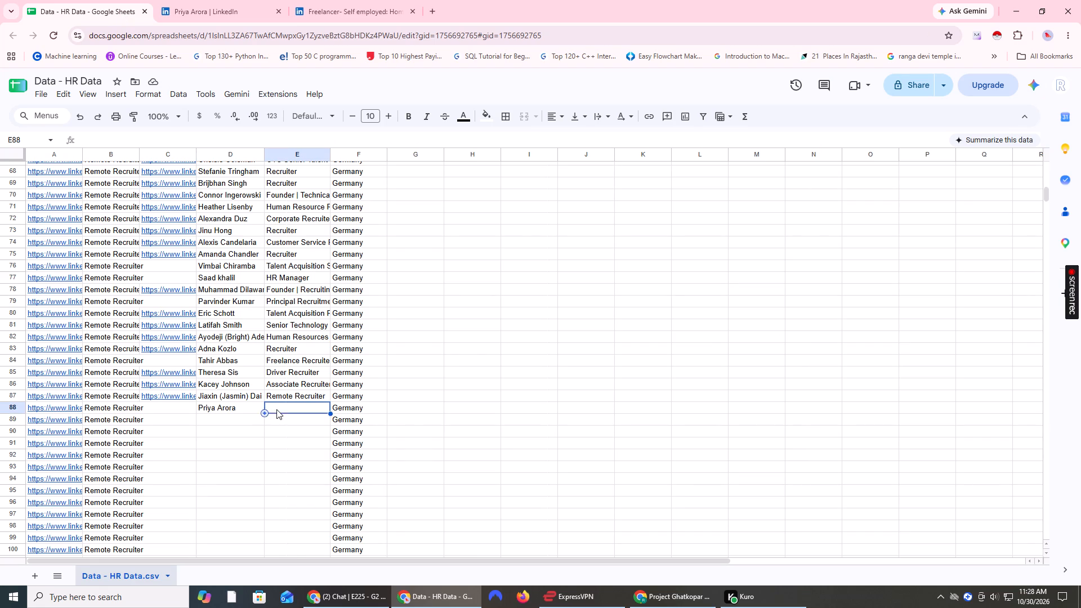
pyautogui.hotkey('ctrl', 'v')
pyautogui.press('Return')
# Copy the Freelancer- Self employed company page link into cell C88.
pyautogui.click(357, 0)
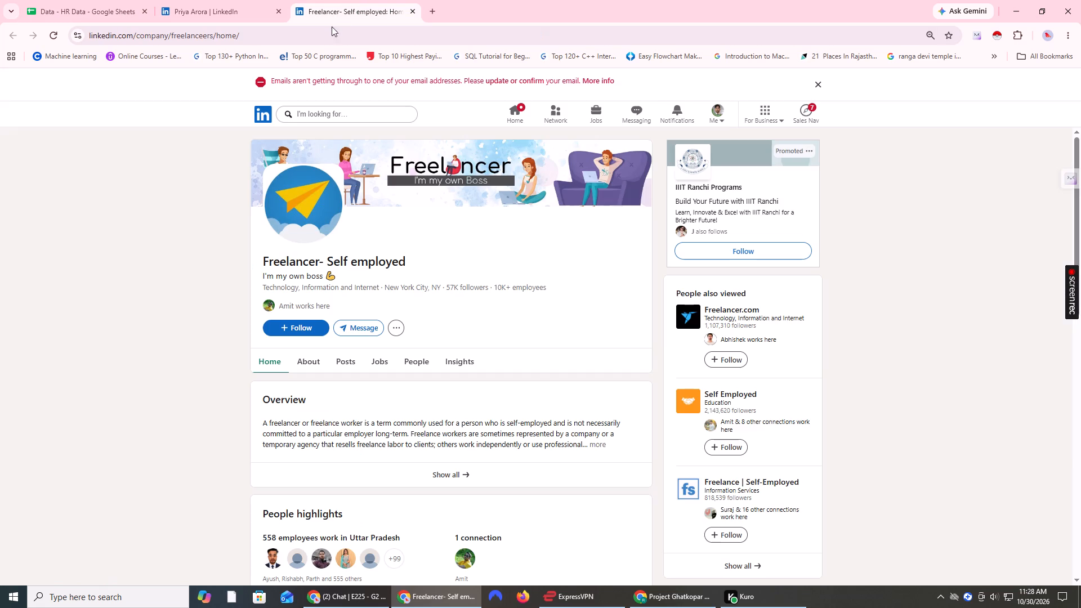
pyautogui.click(298, 33)
pyautogui.hotkey('ctrl', 'c')
pyautogui.click(85, 0)
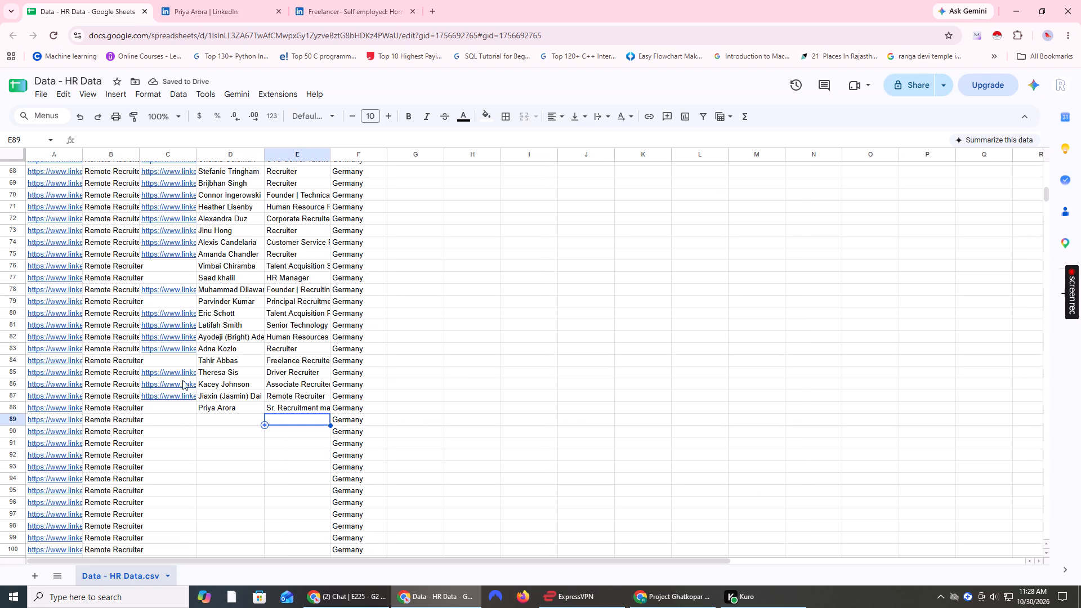
pyautogui.doubleClick(172, 412)
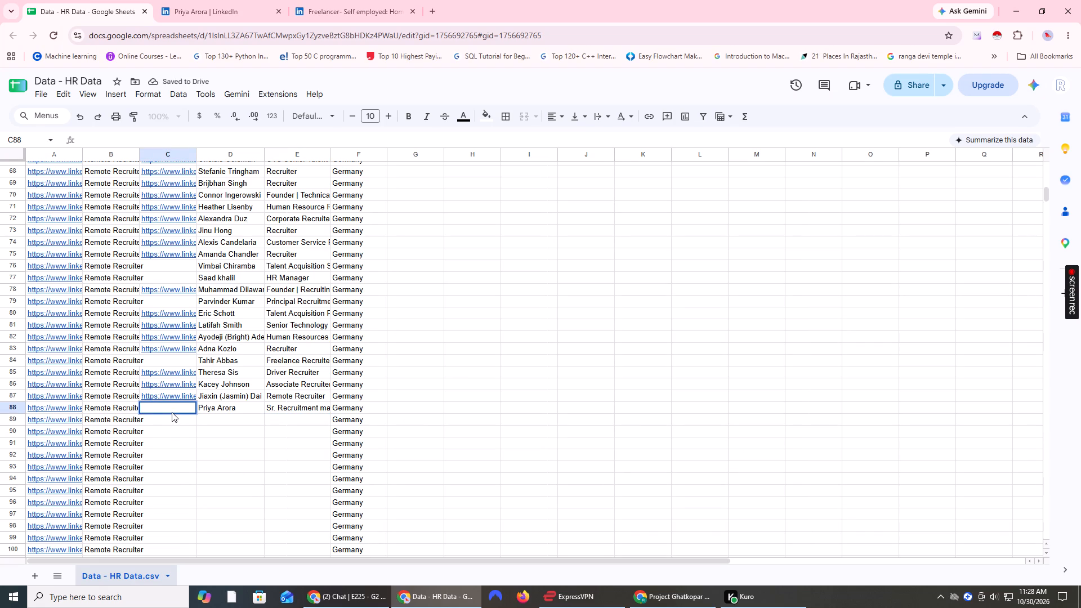
pyautogui.hotkey('ctrl', 'v')
pyautogui.click(169, 437)
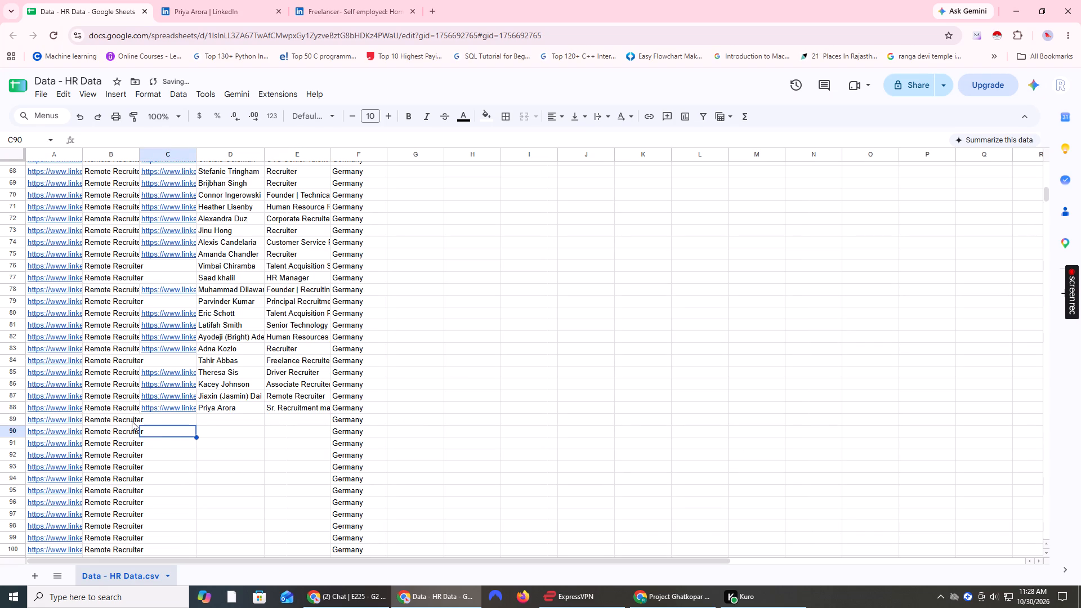
# Open the LinkedIn profile linked in row 89 and close the row 88 profile and the Freelancer- Self employed page.
pyautogui.click(80, 420)
pyautogui.click(76, 437)
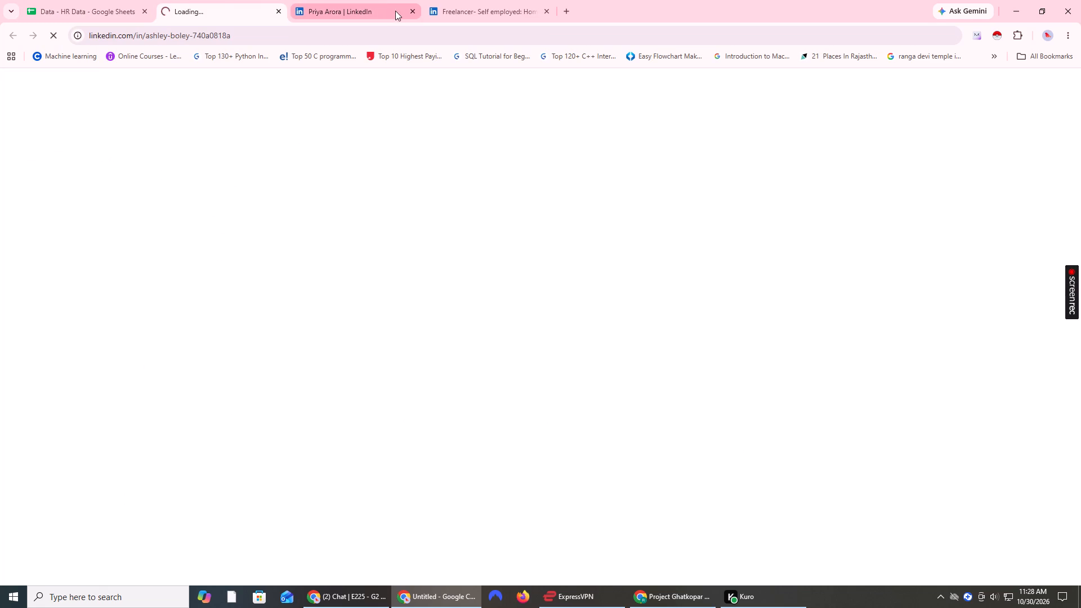
pyautogui.click(413, 9)
pyautogui.click(413, 9)
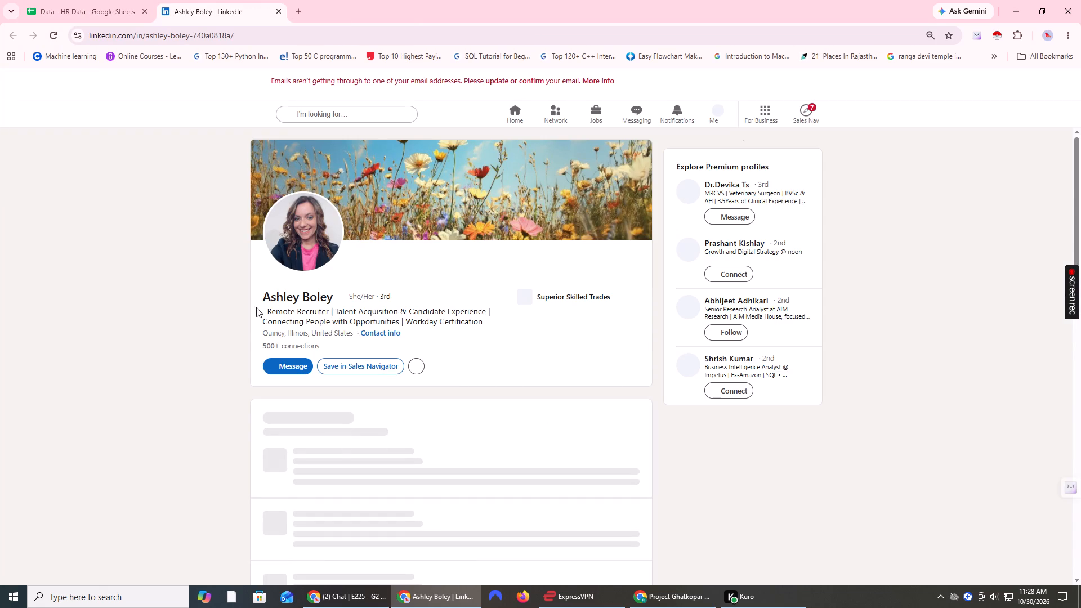
# Copy the person's name from the row 89 profile into cell D89.
pyautogui.moveTo(254, 299); pyautogui.dragTo(331, 292)
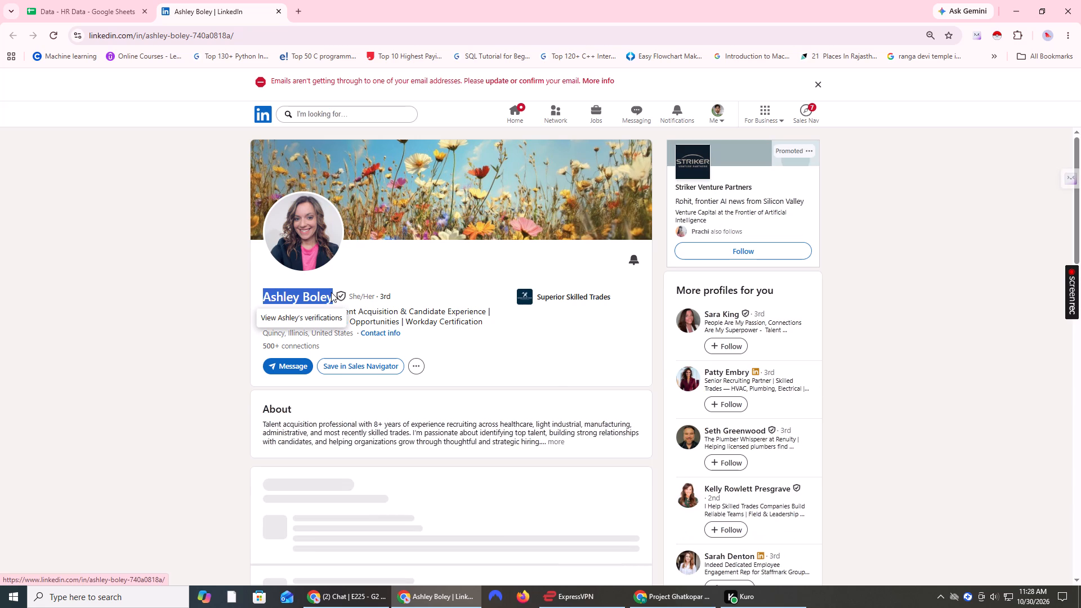
pyautogui.hotkey('ctrl', 'c')
pyautogui.click(105, 0)
pyautogui.doubleClick(217, 420)
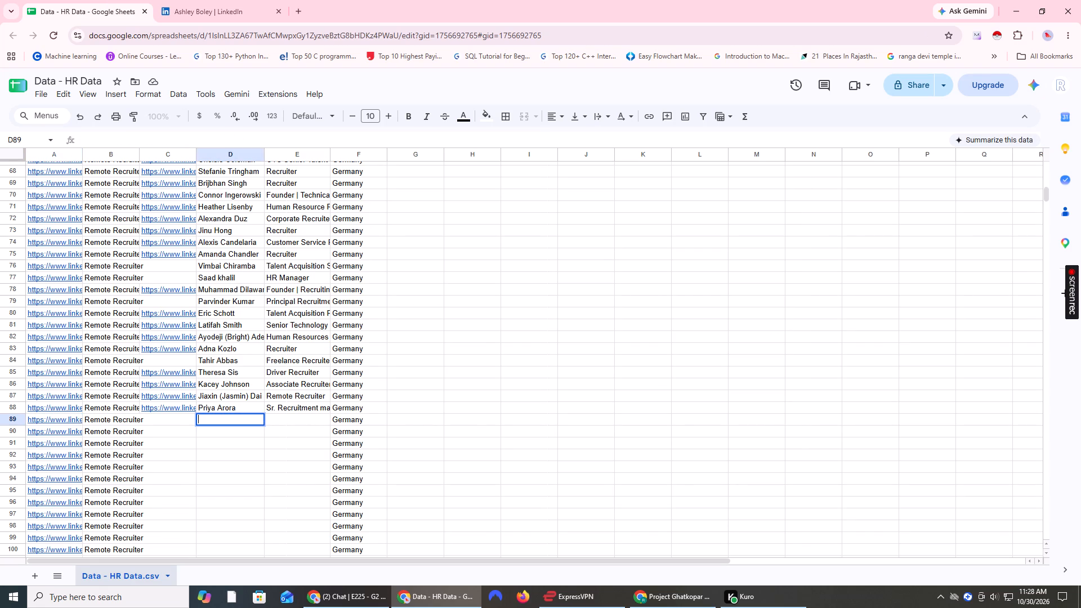
pyautogui.hotkey('ctrl', 'v')
pyautogui.press('Return')
# Open the Superior Skilled Trades company page from the current position in the row 89 profile's Experience section.
pyautogui.scroll(-2, 270, 309)
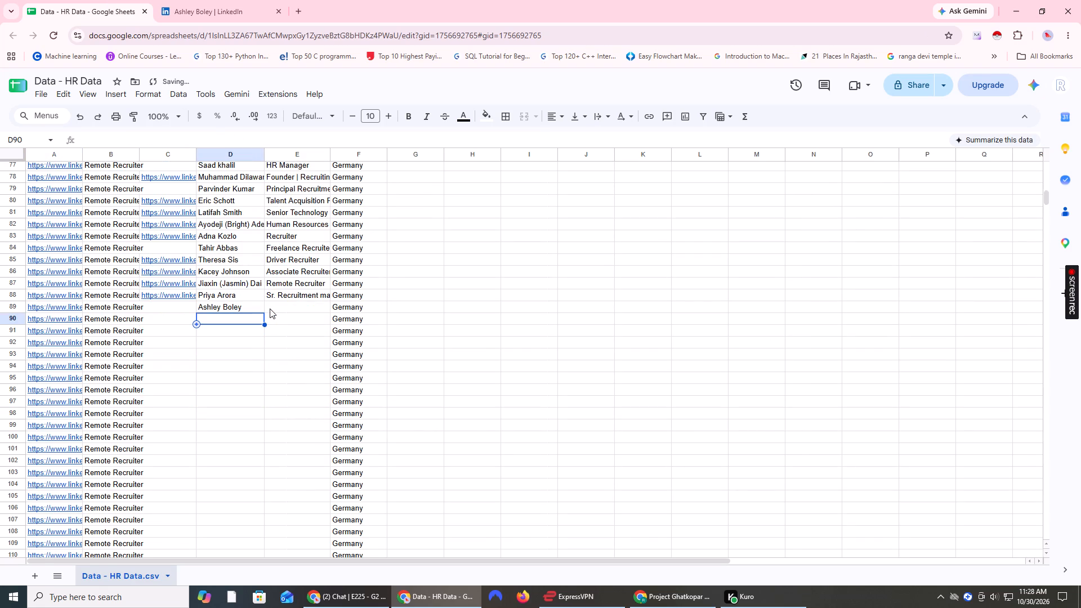
pyautogui.scroll(-1, 282, 320)
pyautogui.click(213, 0)
pyautogui.scroll(-4, 325, 374)
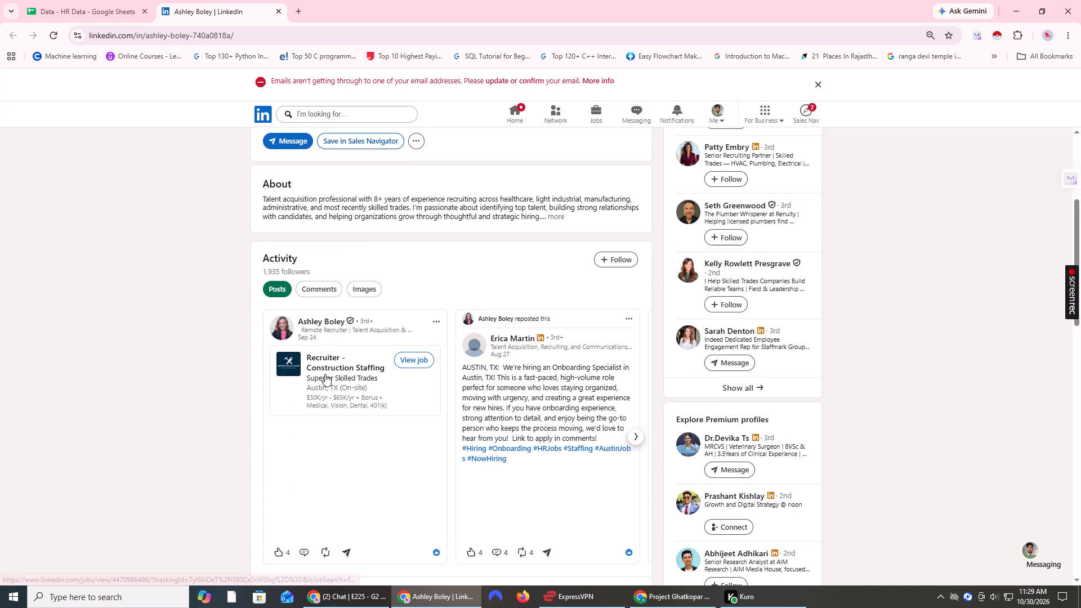
pyautogui.scroll(-6, 325, 374)
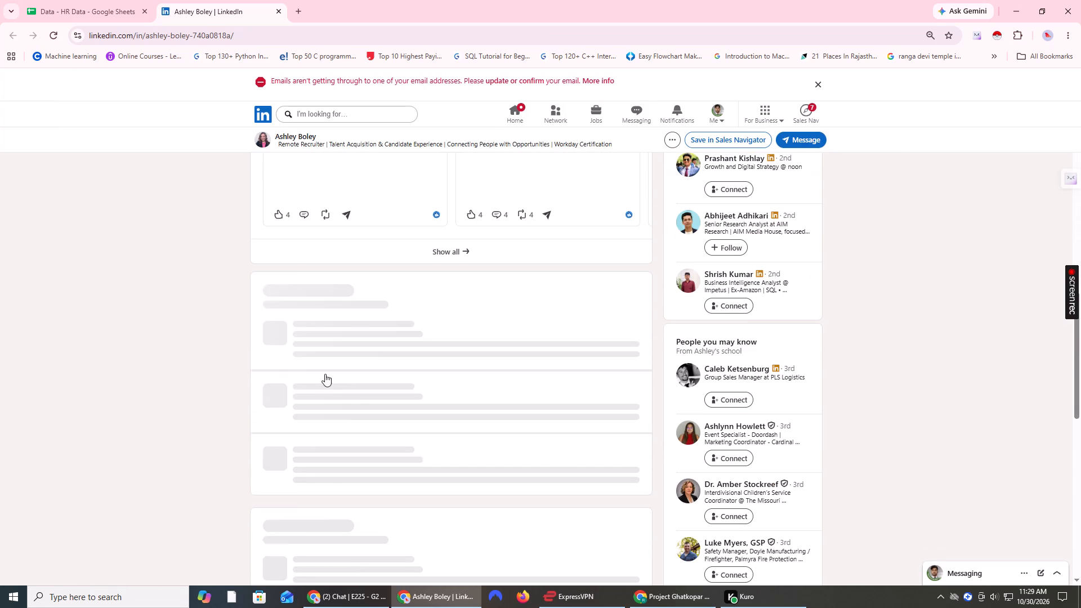
pyautogui.scroll(-1, 325, 374)
pyautogui.keyDown('ctrl'); pyautogui.click(272, 260); pyautogui.keyUp('ctrl')
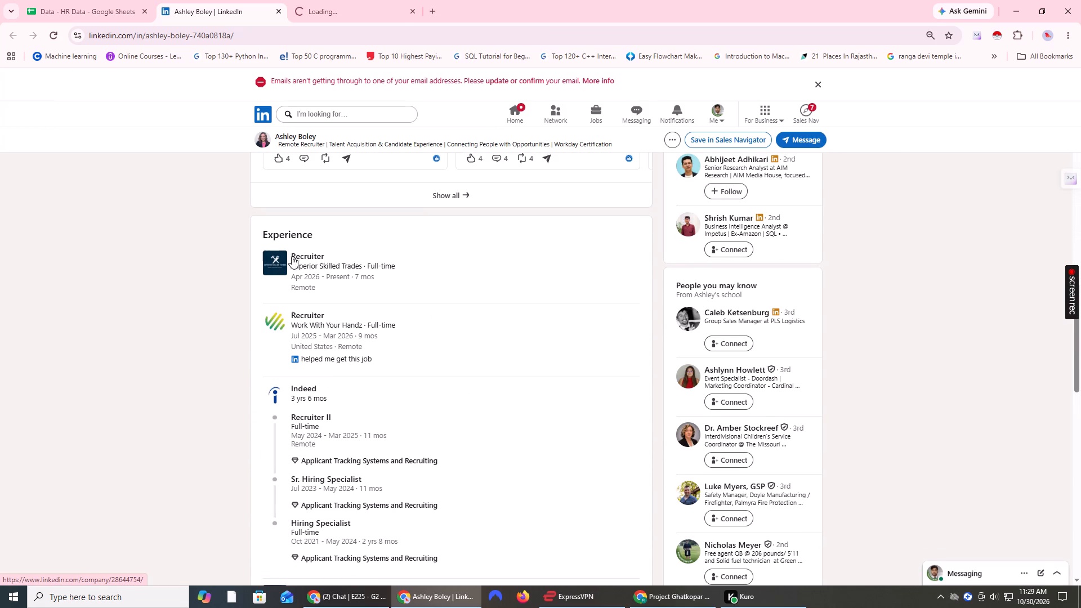
# Copy the current job title, Recruiter, from the row 89 profile's Experience section into cell E89.
pyautogui.moveTo(288, 256); pyautogui.dragTo(334, 252)
pyautogui.hotkey('ctrl', 'c')
pyautogui.click(96, 0)
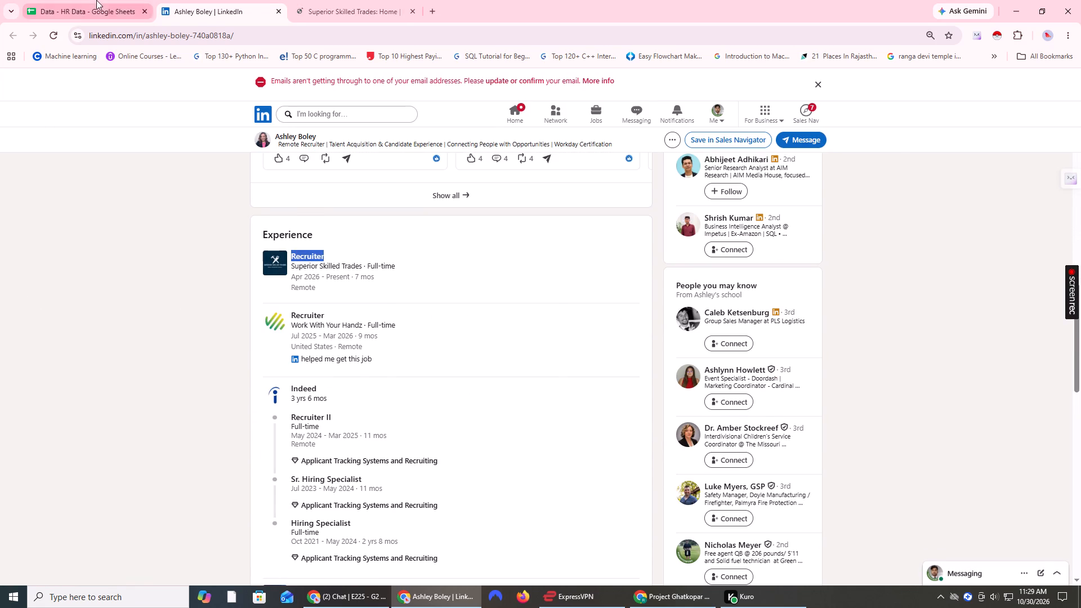
pyautogui.doubleClick(276, 249)
pyautogui.hotkey('ctrl', 'v')
pyautogui.press('Return')
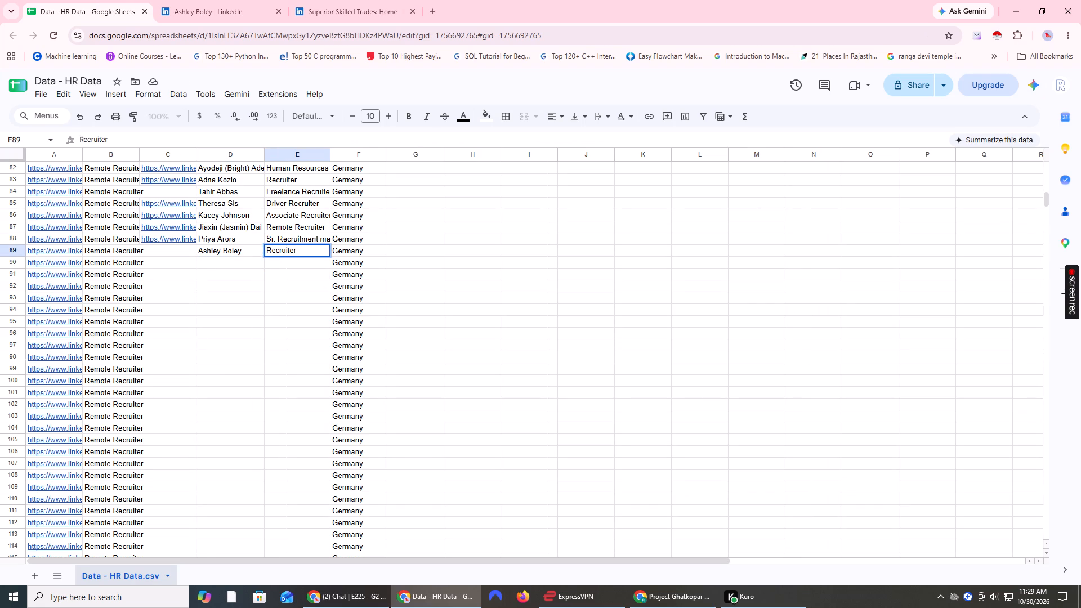
# Copy the Superior Skilled Trades company page link into cell C89.
pyautogui.click(359, 0)
pyautogui.click(316, 33)
pyautogui.hotkey('ctrl', 'c')
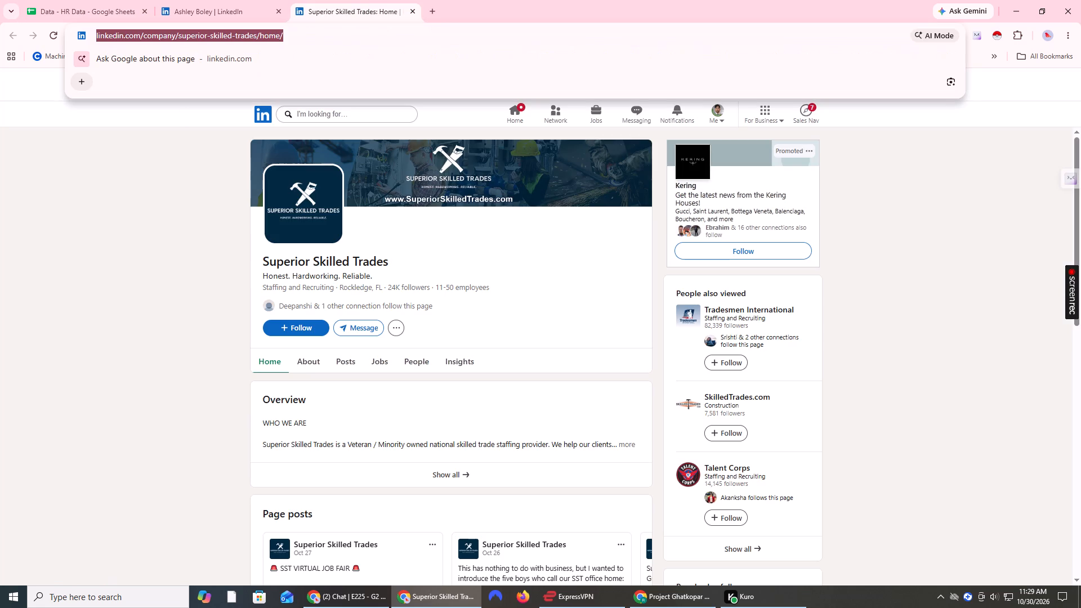
pyautogui.click(95, 0)
pyautogui.doubleClick(185, 253)
pyautogui.hotkey('ctrl', 'v')
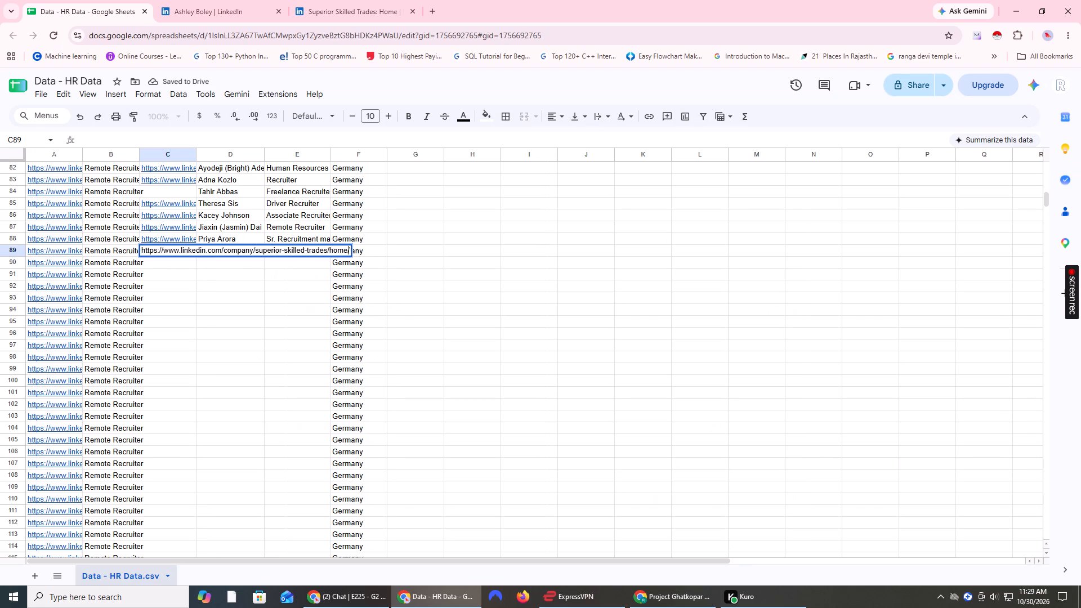
pyautogui.press('Return')
# Open the LinkedIn profile linked in row 90 and close the row 89 profile and the Superior Skilled Trades page.
pyautogui.click(49, 264)
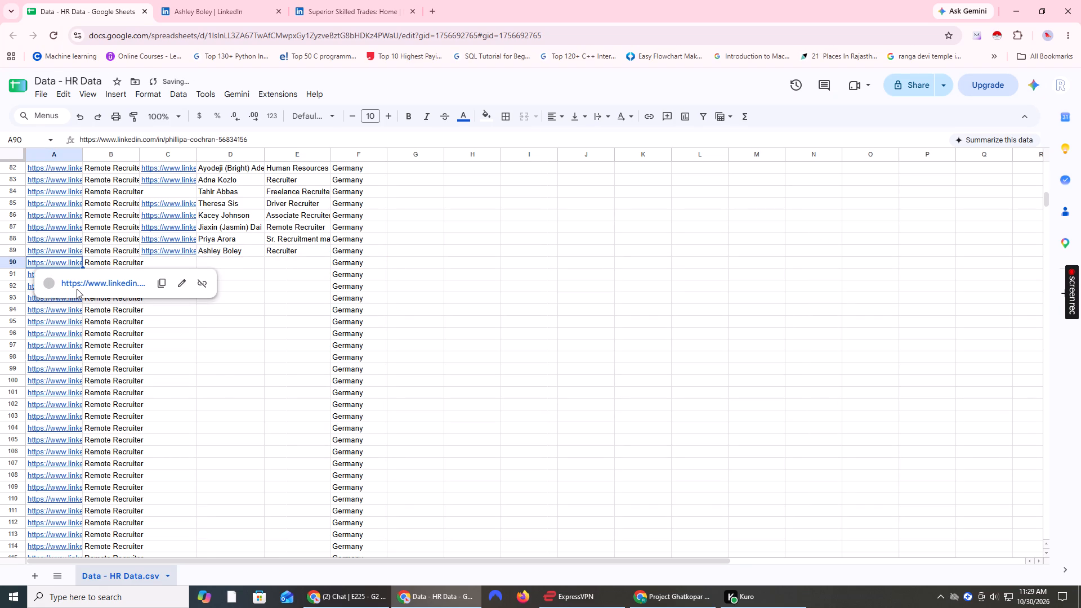
pyautogui.click(78, 284)
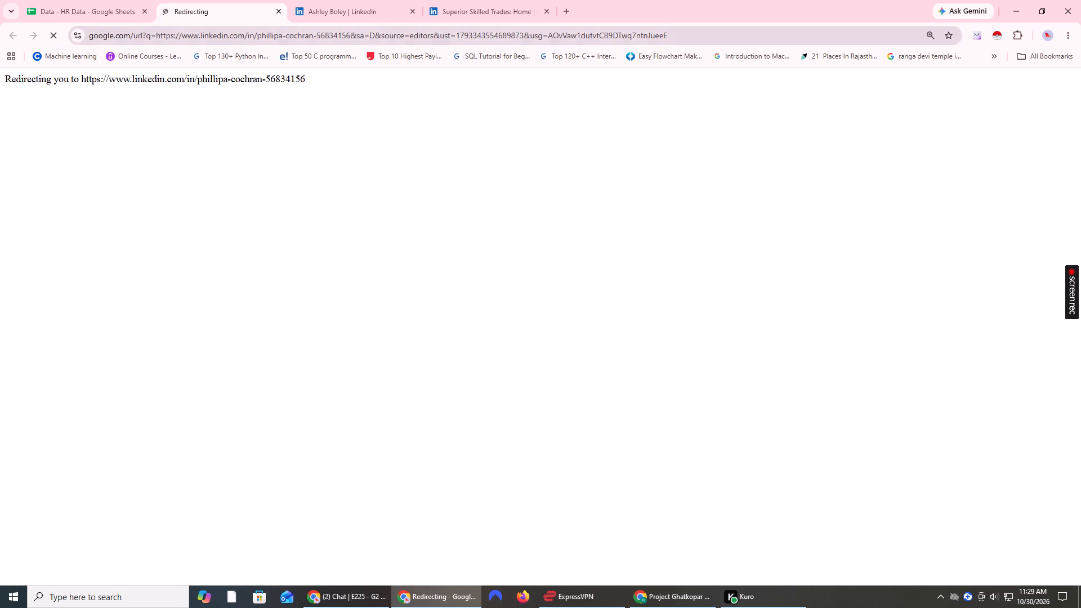
pyautogui.click(410, 12)
pyautogui.click(409, 12)
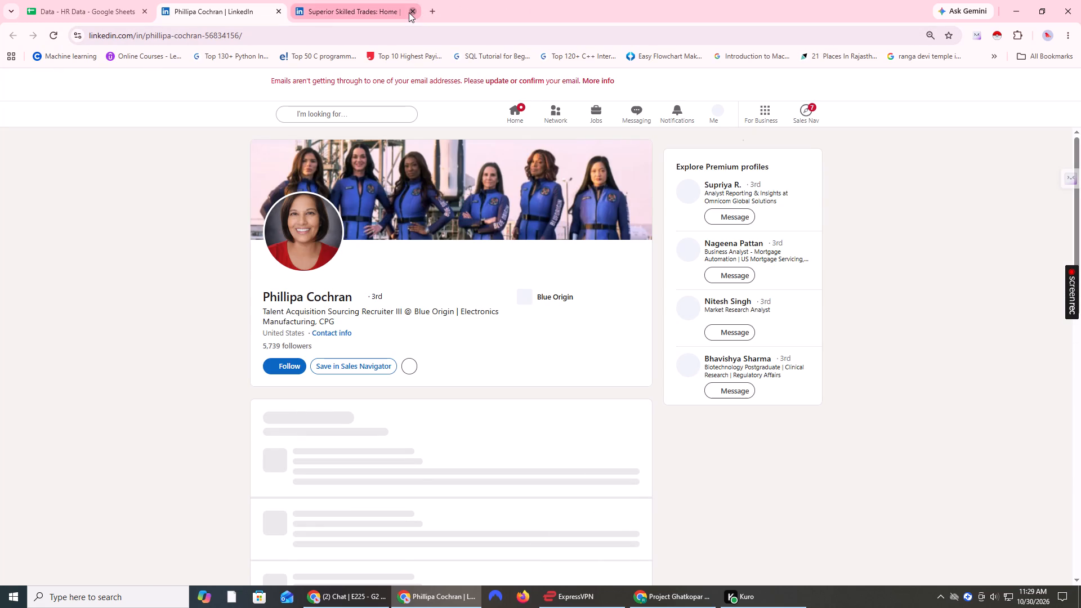
# Copy the person's name from the row 90 profile into cell D90.
pyautogui.moveTo(259, 299); pyautogui.dragTo(274, 298)
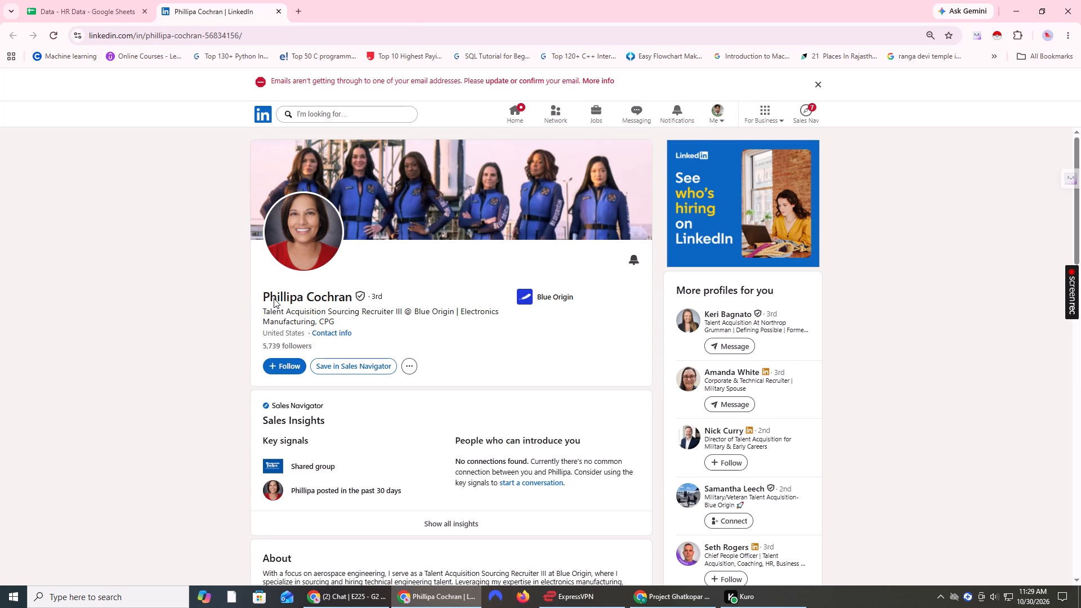
pyautogui.moveTo(274, 298); pyautogui.dragTo(350, 295)
pyautogui.hotkey('ctrl', 'c')
pyautogui.click(89, 0)
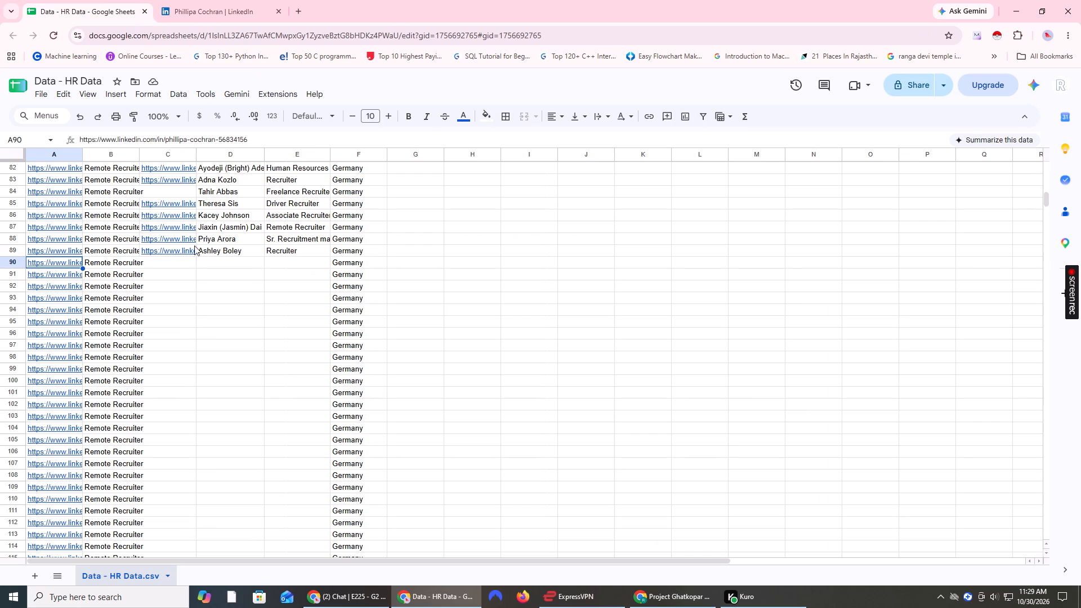
pyautogui.doubleClick(208, 263)
pyautogui.hotkey('ctrl', 'v')
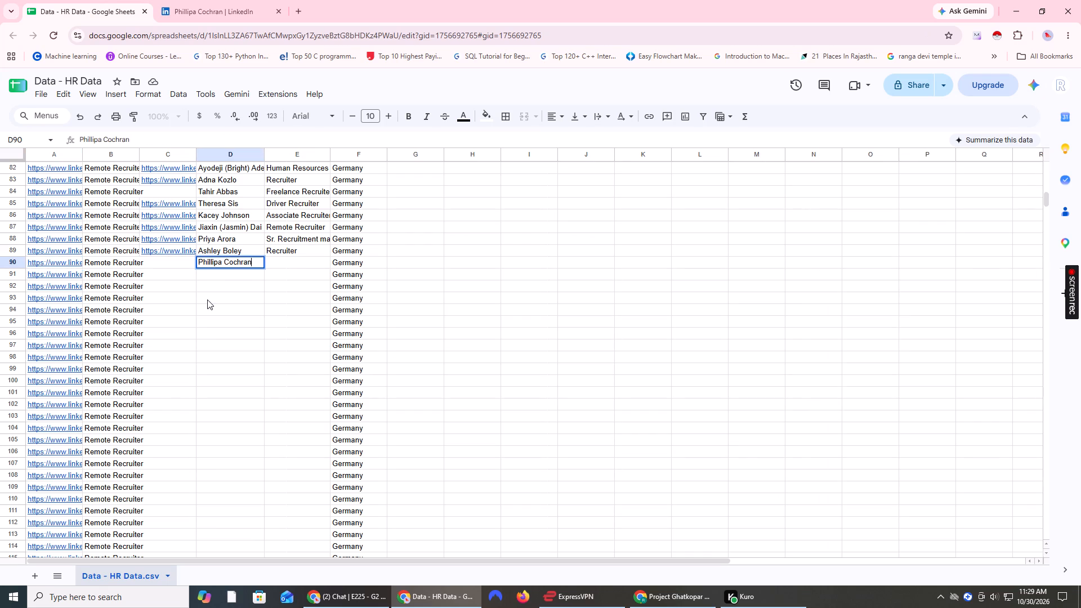
pyautogui.click(207, 299)
# Open the Blue Origin company page from the current position in the row 90 profile's Experience section.
pyautogui.click(225, 0)
pyautogui.scroll(-6, 265, 319)
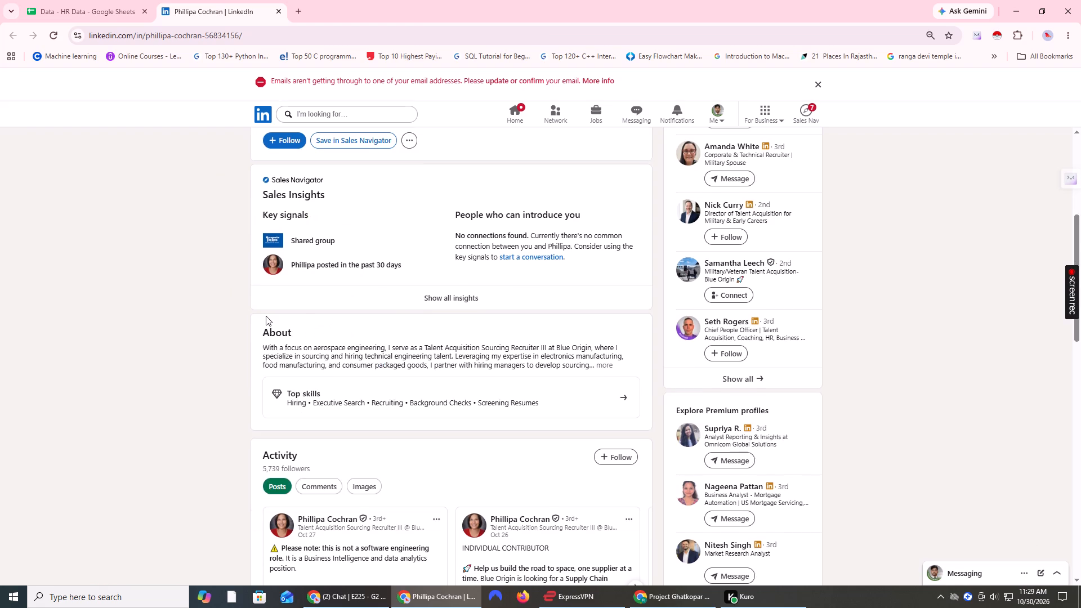
pyautogui.scroll(-6, 266, 316)
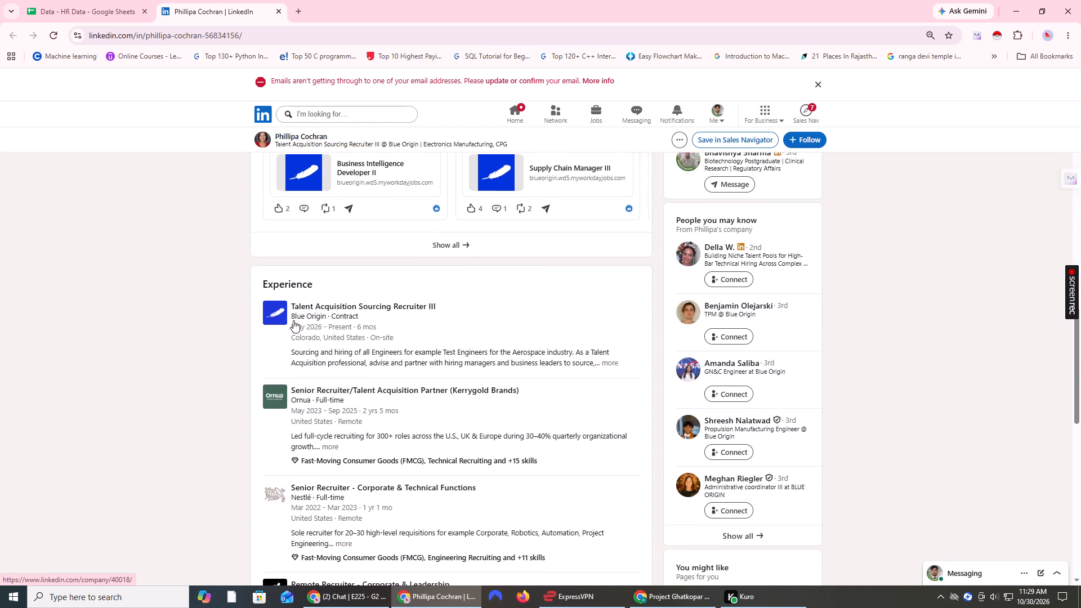
pyautogui.keyDown('ctrl'); pyautogui.click(276, 319); pyautogui.keyUp('ctrl')
# Copy the job title Talent Acquisition Sourcing Recruiter, without the III, from the row 90 profile's Experience section into cell E90.
pyautogui.moveTo(290, 306); pyautogui.dragTo(370, 309)
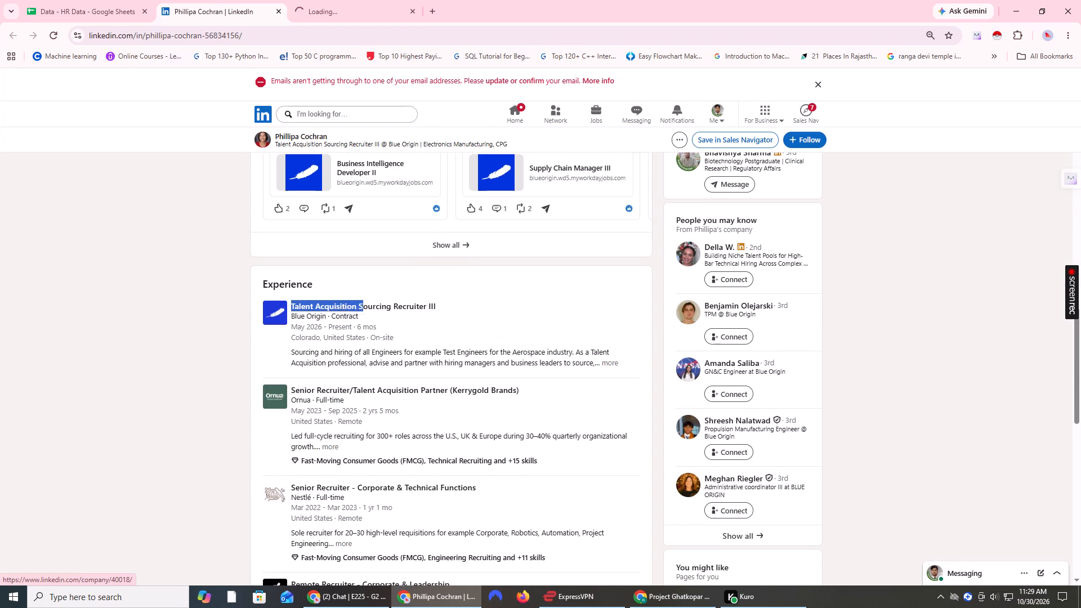
pyautogui.moveTo(370, 309); pyautogui.dragTo(425, 307)
pyautogui.hotkey('ctrl', 'c')
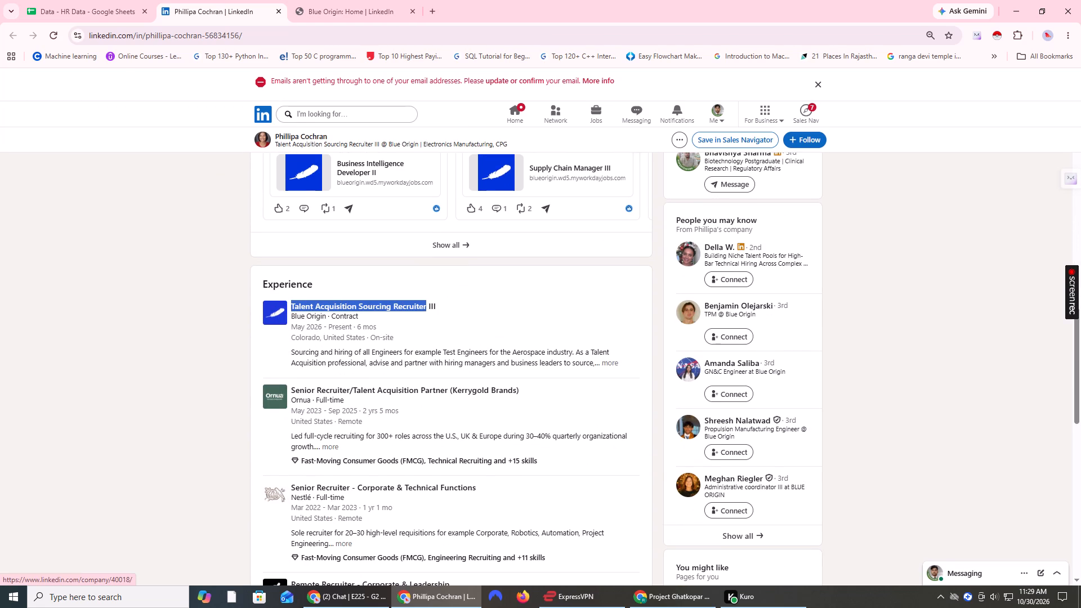
pyautogui.click(50, 0)
pyautogui.doubleClick(270, 261)
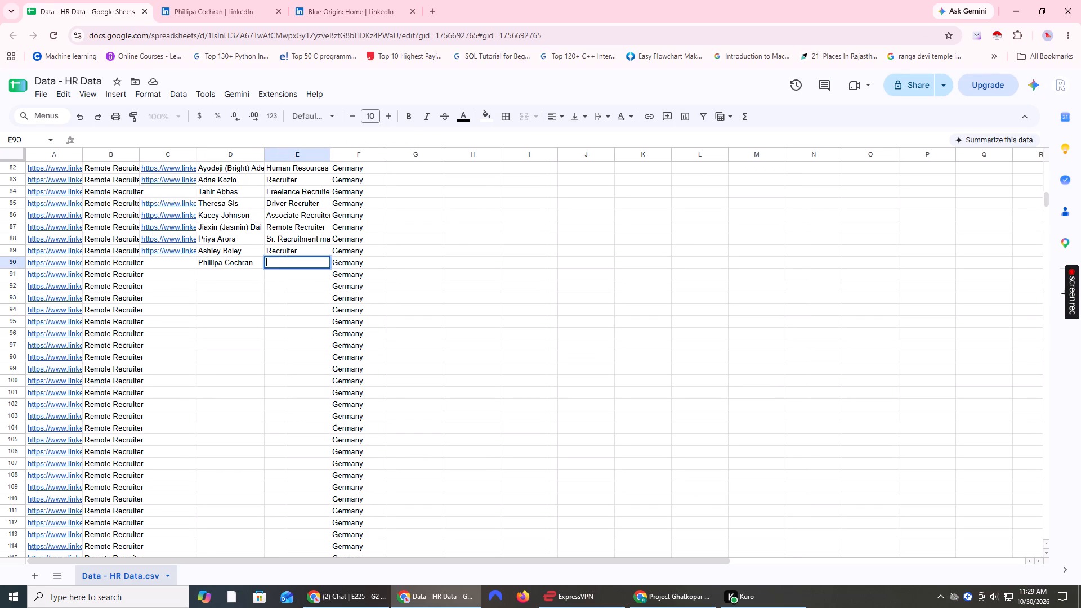
pyautogui.hotkey('ctrl', 'v')
pyautogui.click(257, 297)
# Copy the Blue Origin company page link into cell C90.
pyautogui.click(237, 0)
pyautogui.click(316, 0)
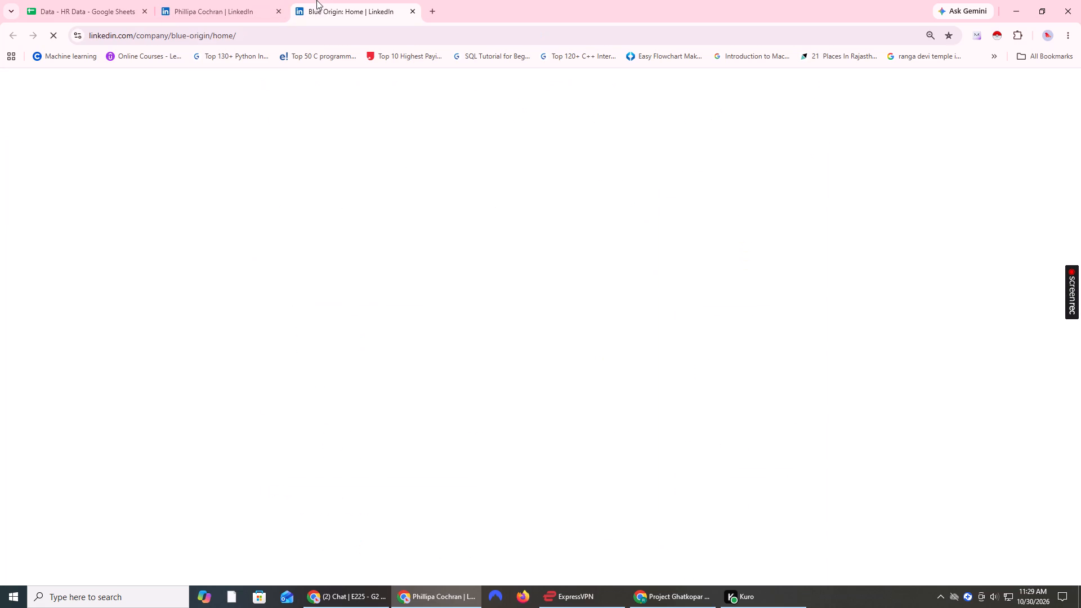
pyautogui.click(267, 34)
pyautogui.hotkey('ctrl', 'c')
pyautogui.click(56, 0)
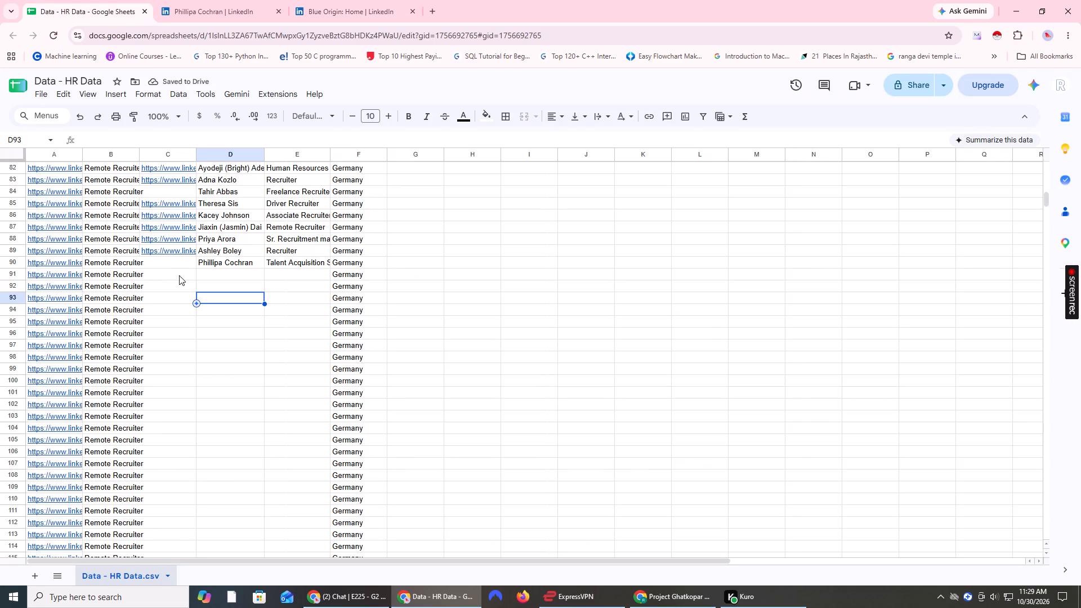
pyautogui.click(175, 266)
pyautogui.doubleClick(173, 262)
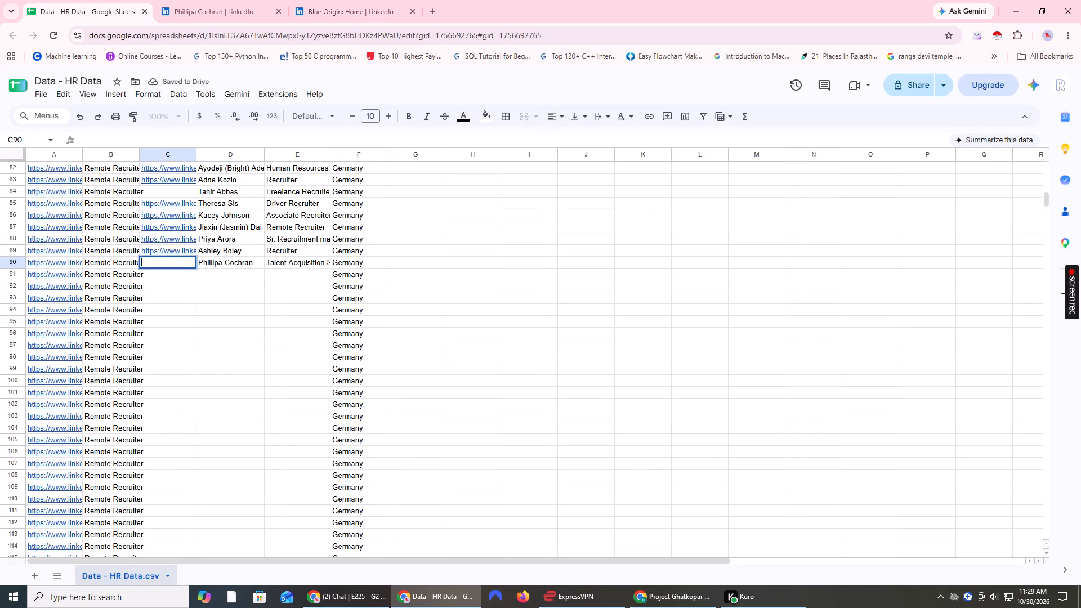
pyautogui.hotkey('ctrl', 'v')
pyautogui.click(158, 346)
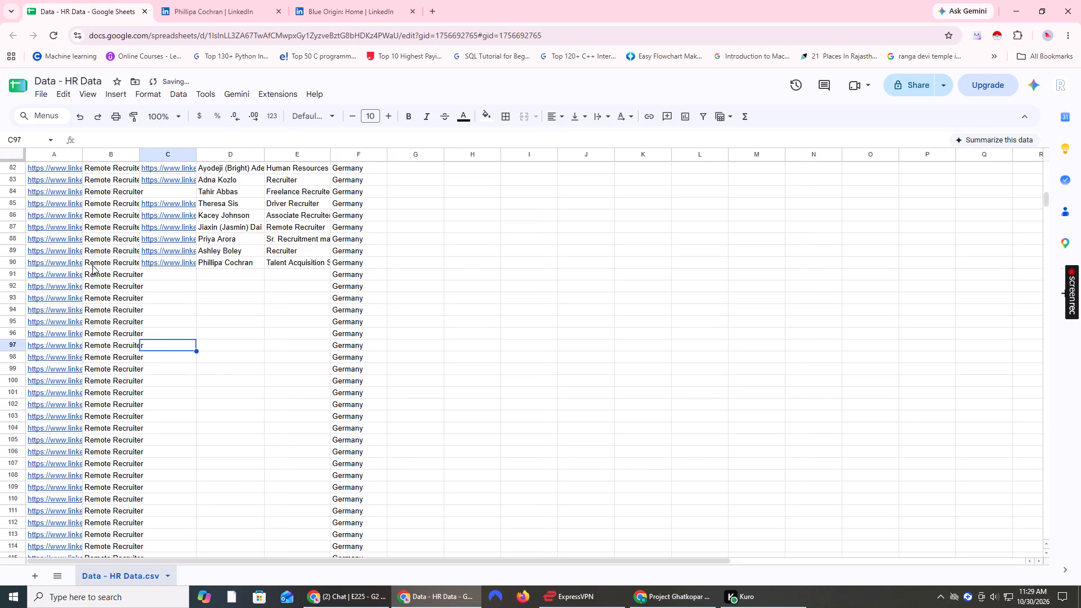
# Open the LinkedIn profile linked in row 91 and close the row 90 profile and the Blue Origin page.
pyautogui.click(68, 273)
pyautogui.click(81, 298)
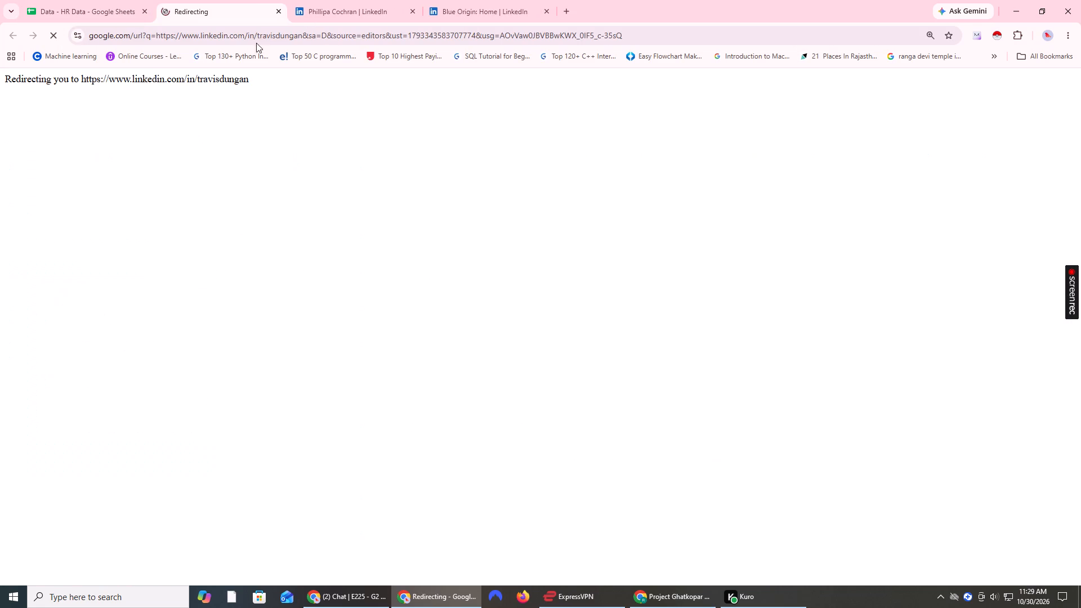
pyautogui.click(410, 10)
pyautogui.click(410, 10)
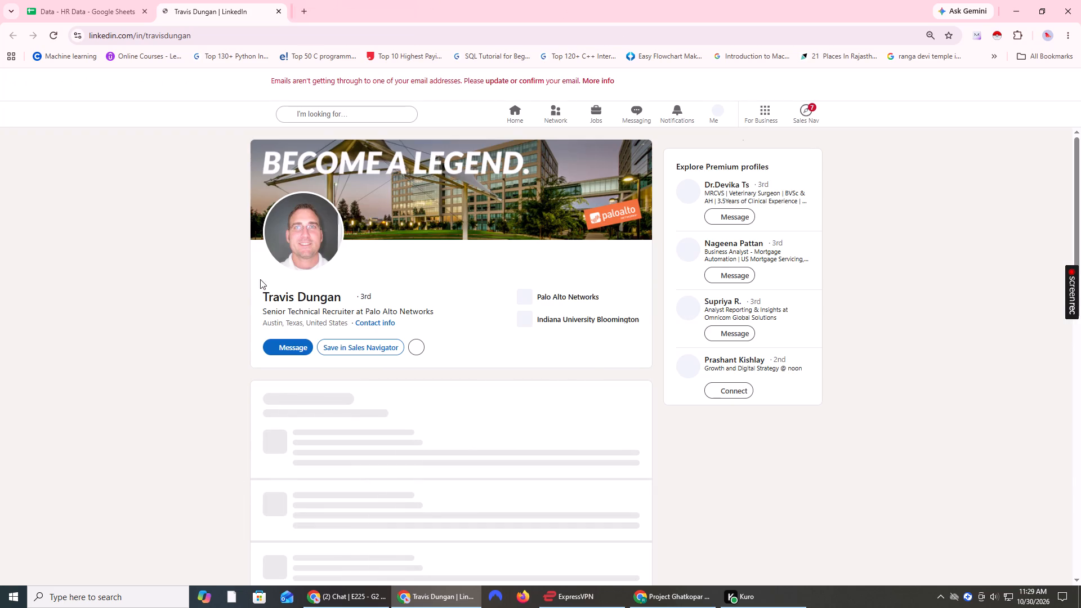
# Copy the person's name from the row 91 profile into cell D91.
pyautogui.moveTo(255, 299); pyautogui.dragTo(341, 297)
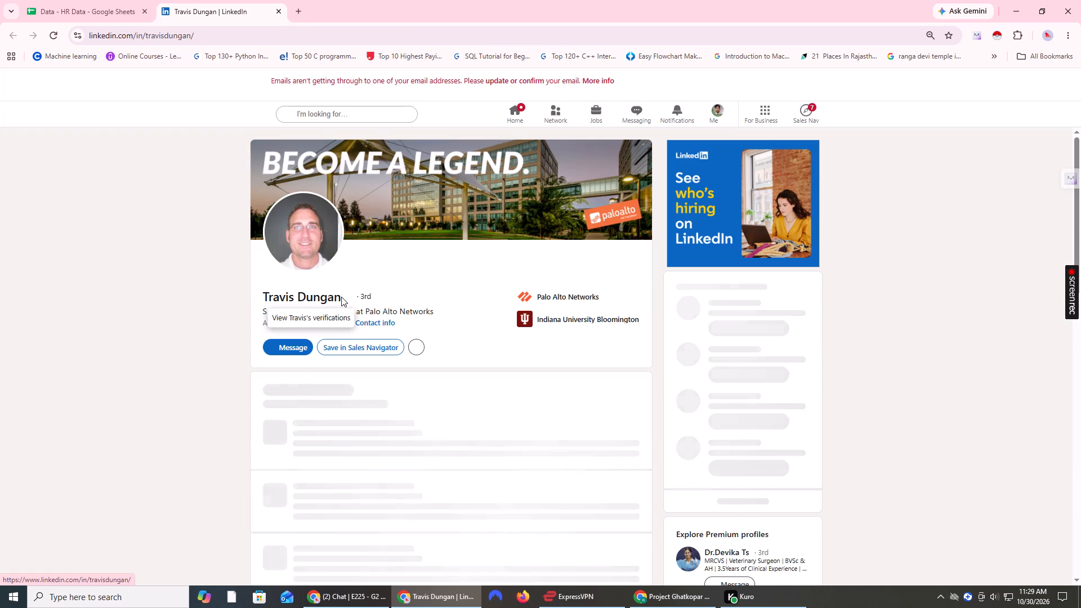
pyautogui.moveTo(341, 297); pyautogui.dragTo(342, 297)
pyautogui.click(174, 280)
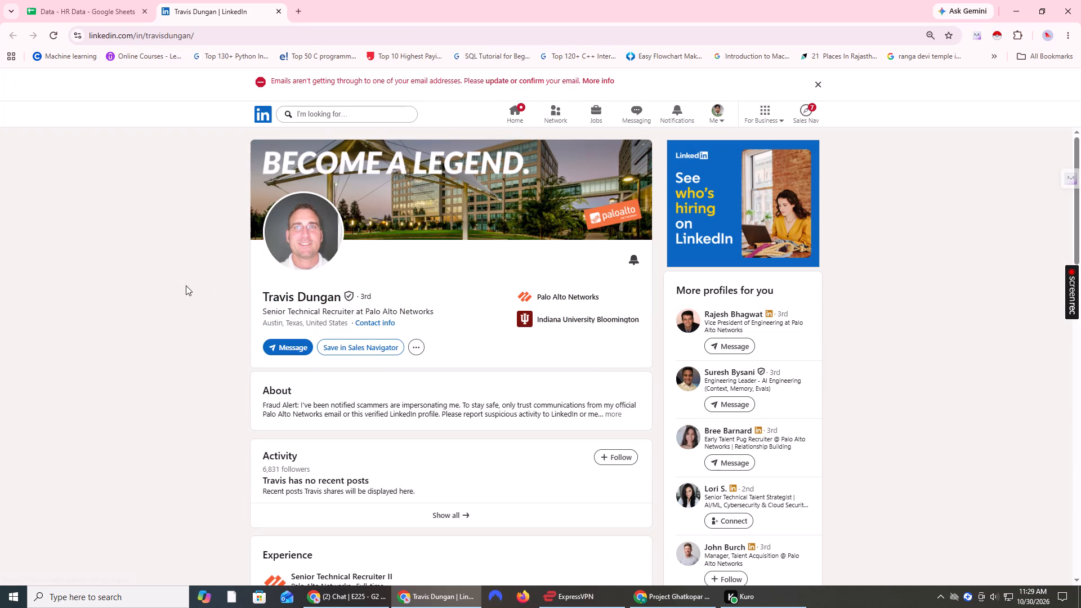
pyautogui.moveTo(260, 293); pyautogui.dragTo(342, 293)
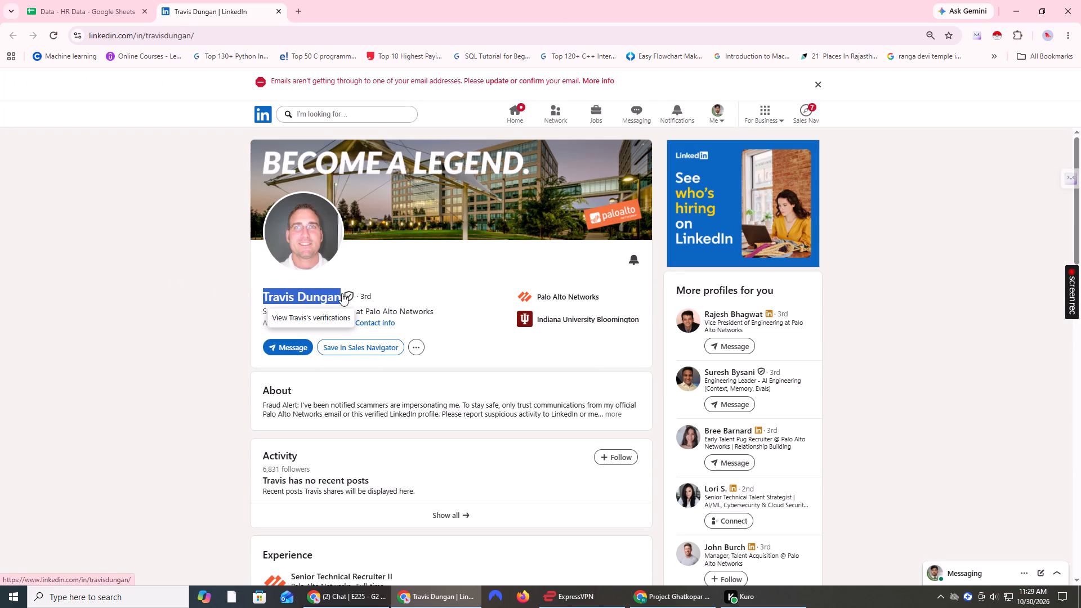
pyautogui.moveTo(342, 293); pyautogui.dragTo(341, 293)
pyautogui.hotkey('ctrl', 'c')
pyautogui.click(54, 0)
pyautogui.doubleClick(208, 276)
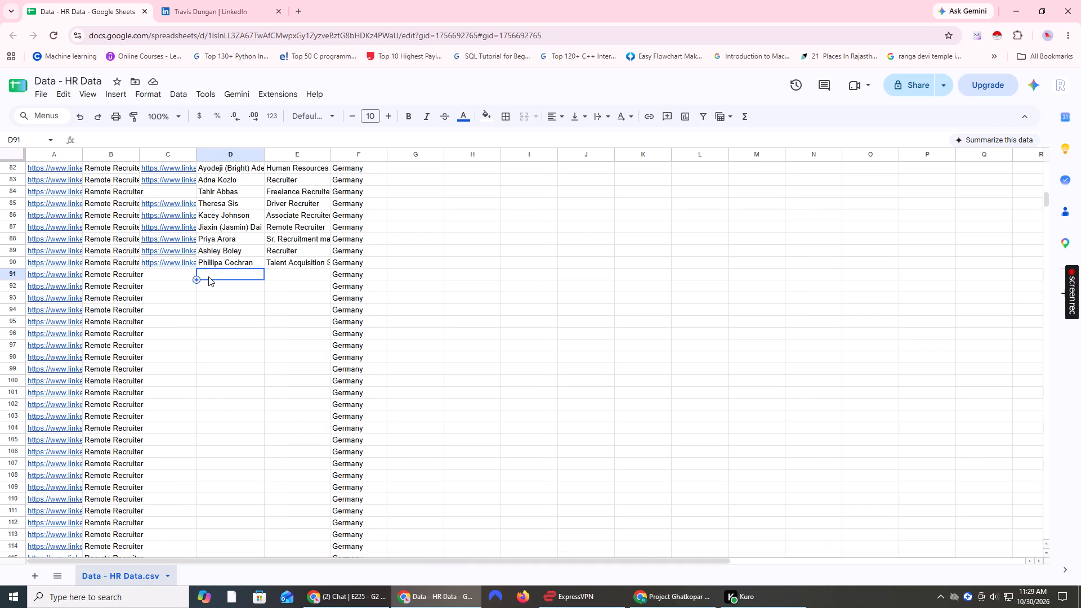
pyautogui.hotkey('ctrl', 'v')
pyautogui.click(207, 312)
# Open the Palo Alto Networks company page from the current position in the row 91 profile's Experience section.
pyautogui.click(212, 0)
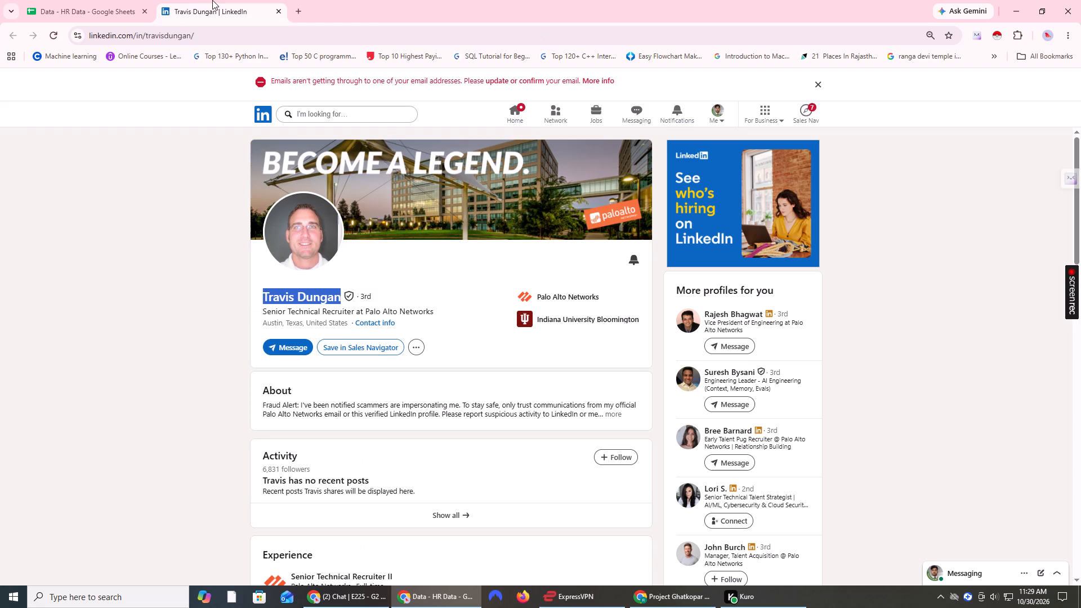
pyautogui.scroll(-6, 276, 349)
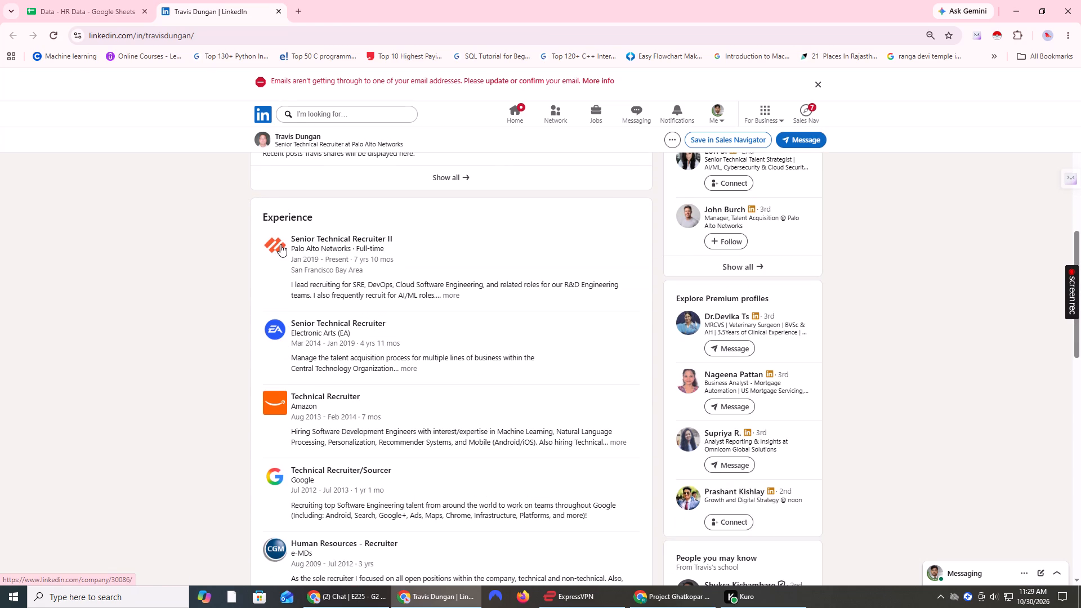
pyautogui.keyDown('ctrl'); pyautogui.click(280, 244); pyautogui.keyUp('ctrl')
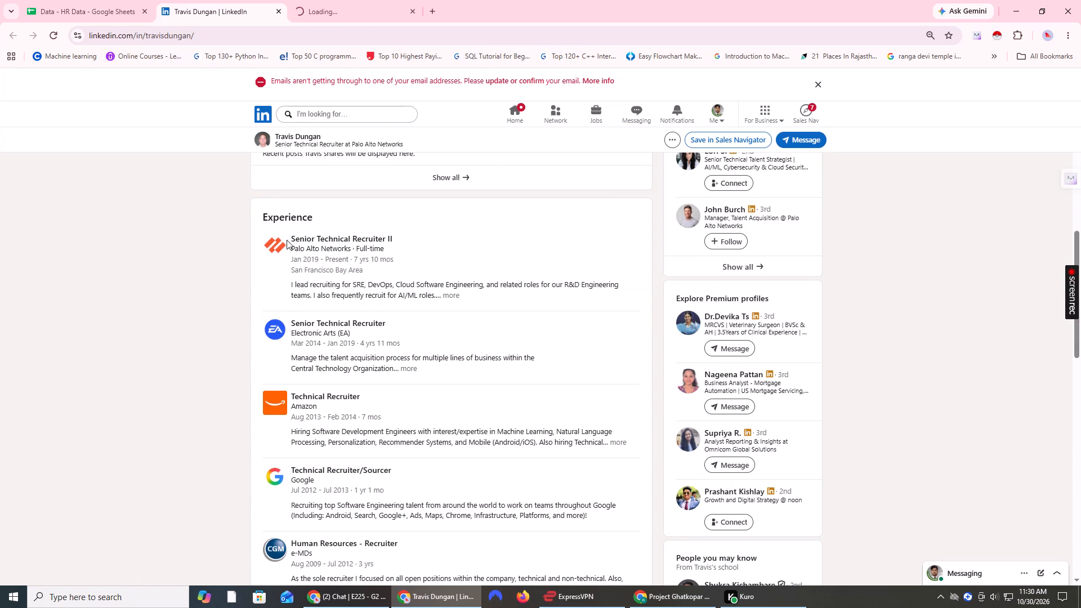
# Copy the job title Senior Technical Recruiter, without the II, from the row 91 profile's Experience section into cell E91.
pyautogui.moveTo(286, 237); pyautogui.dragTo(377, 238)
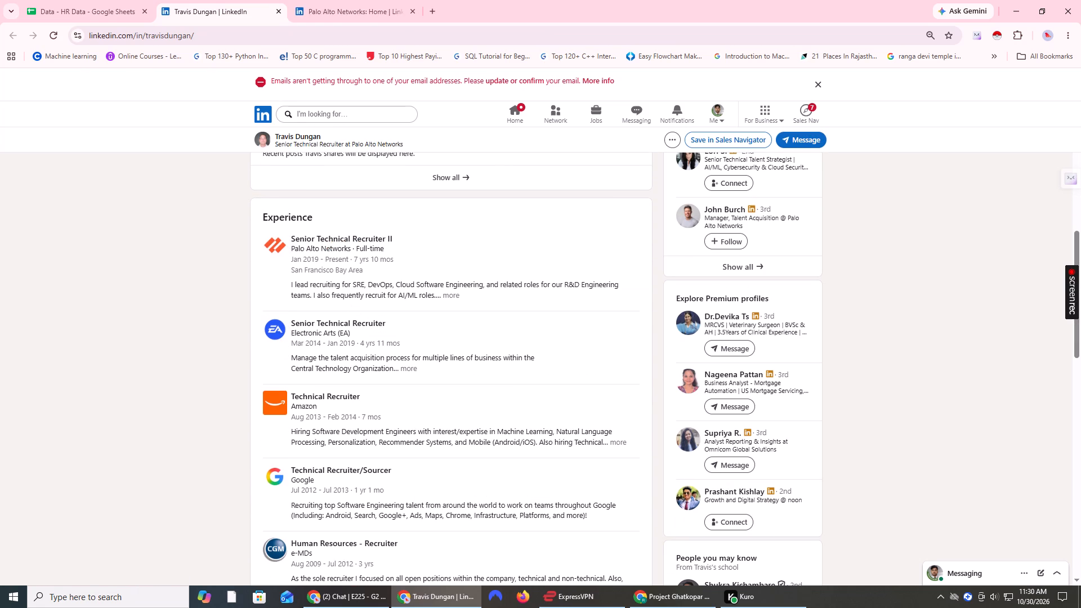
pyautogui.moveTo(287, 236); pyautogui.dragTo(360, 239)
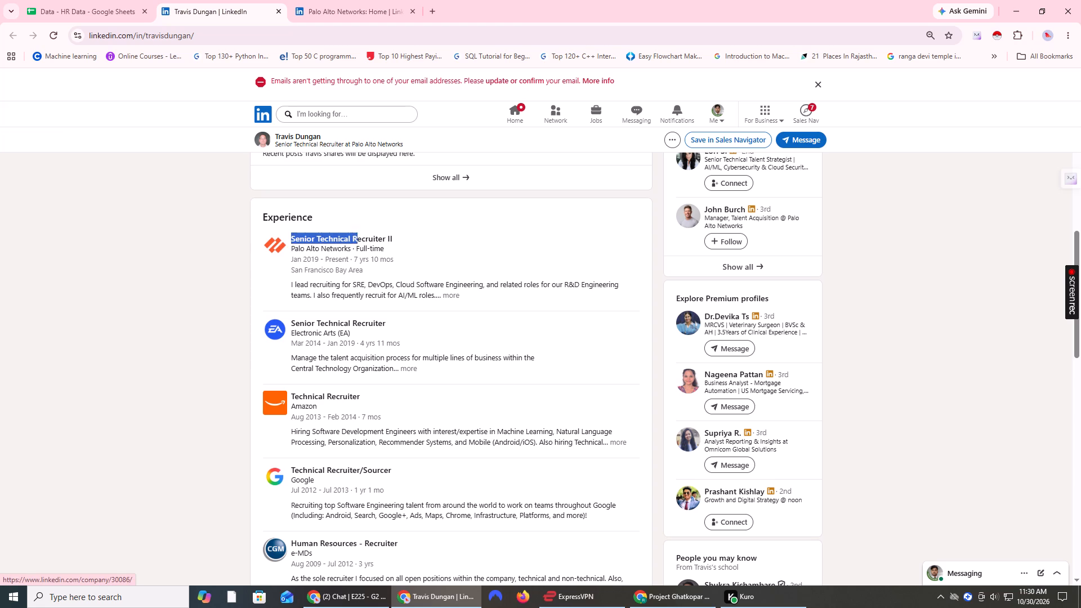
pyautogui.moveTo(360, 239); pyautogui.dragTo(385, 238)
pyautogui.hotkey('ctrl', 'c')
pyautogui.click(75, 0)
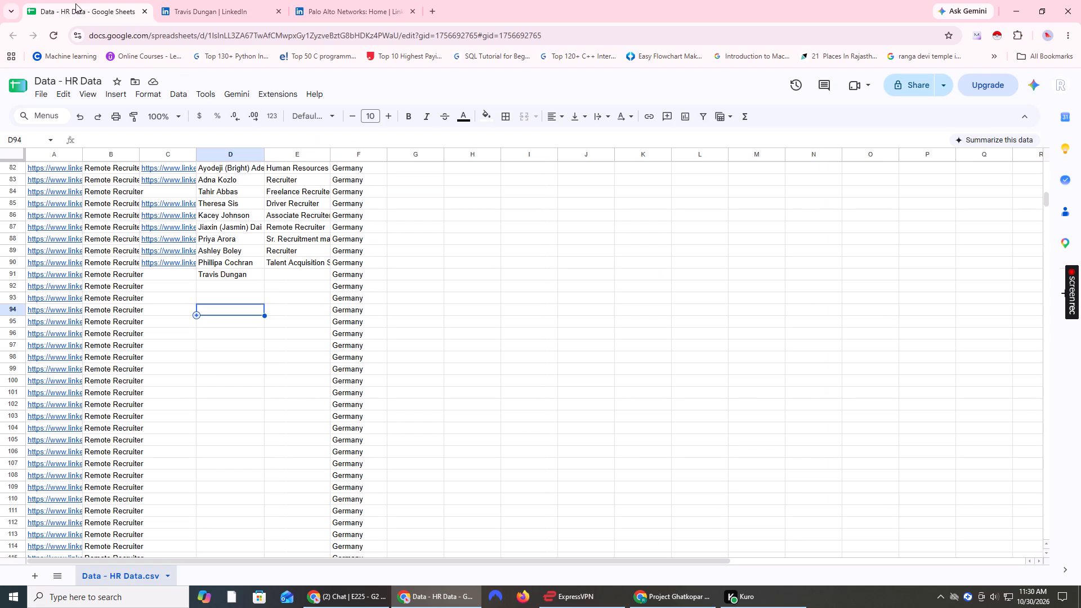
pyautogui.doubleClick(290, 276)
pyautogui.hotkey('ctrl', 'v')
pyautogui.click(277, 293)
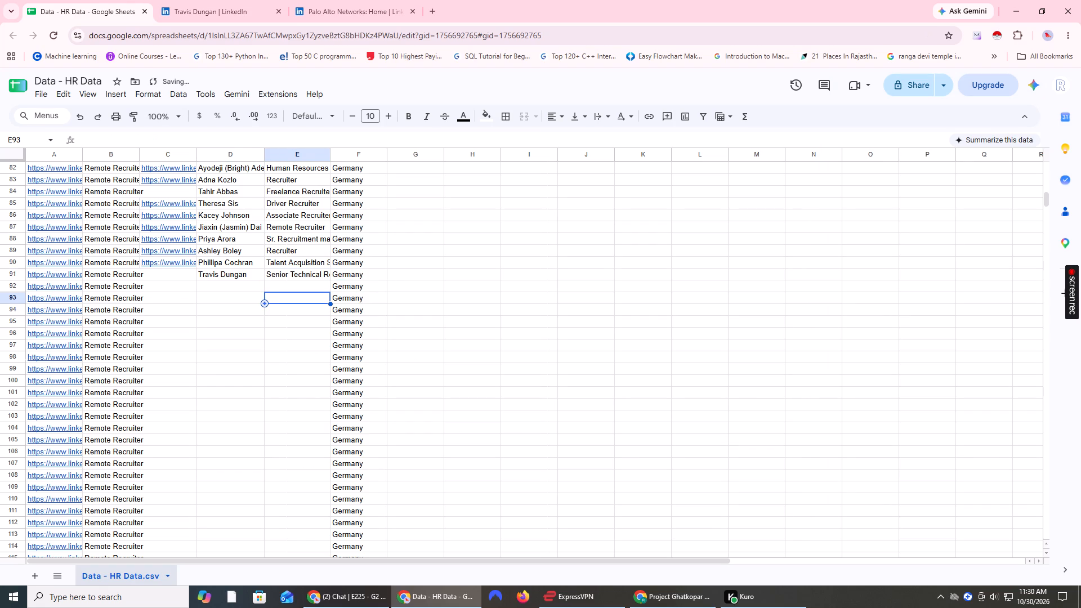
# Copy the Palo Alto Networks company page link into cell C91.
pyautogui.click(345, 0)
pyautogui.click(291, 32)
pyautogui.hotkey('ctrl', 'c')
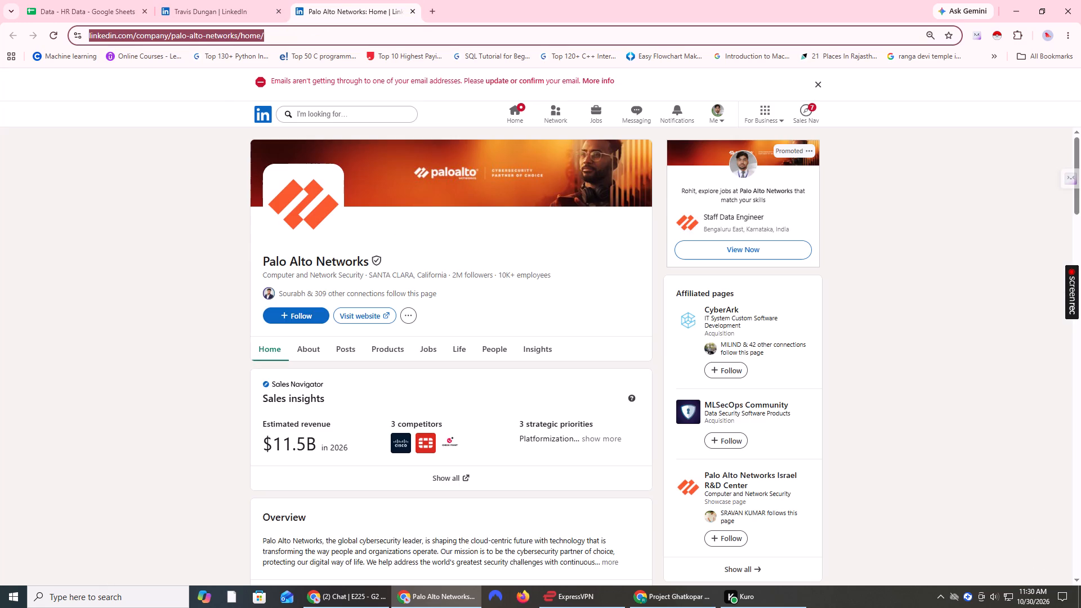
pyautogui.click(110, 0)
pyautogui.click(183, 277)
pyautogui.hotkey('ctrl', 'v')
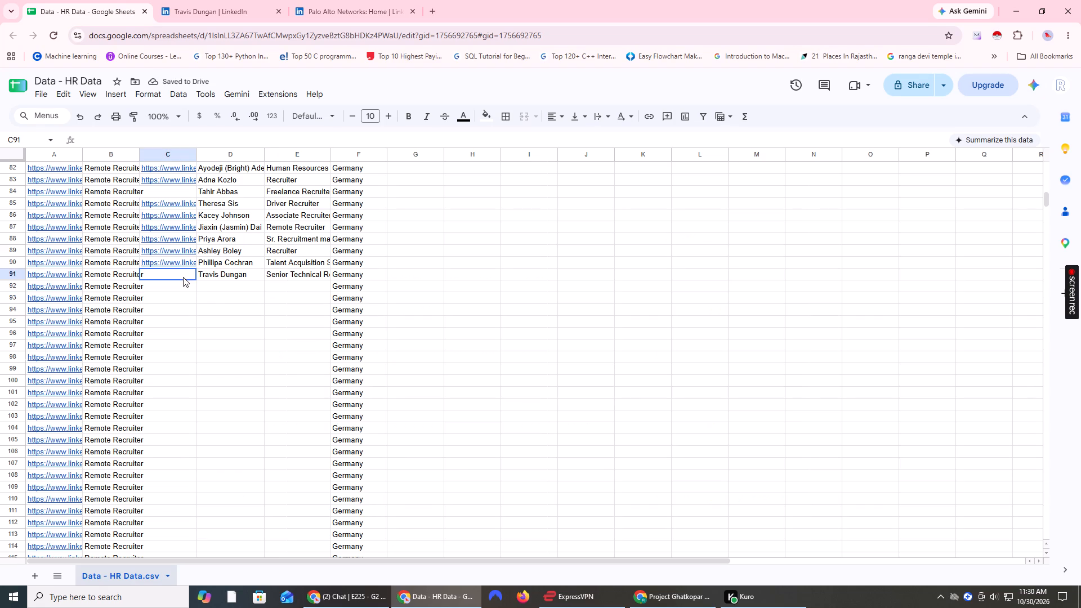
pyautogui.click(163, 298)
# Open the LinkedIn profile linked in row 92 and close the row 91 profile and the Palo Alto Networks page.
pyautogui.click(68, 288)
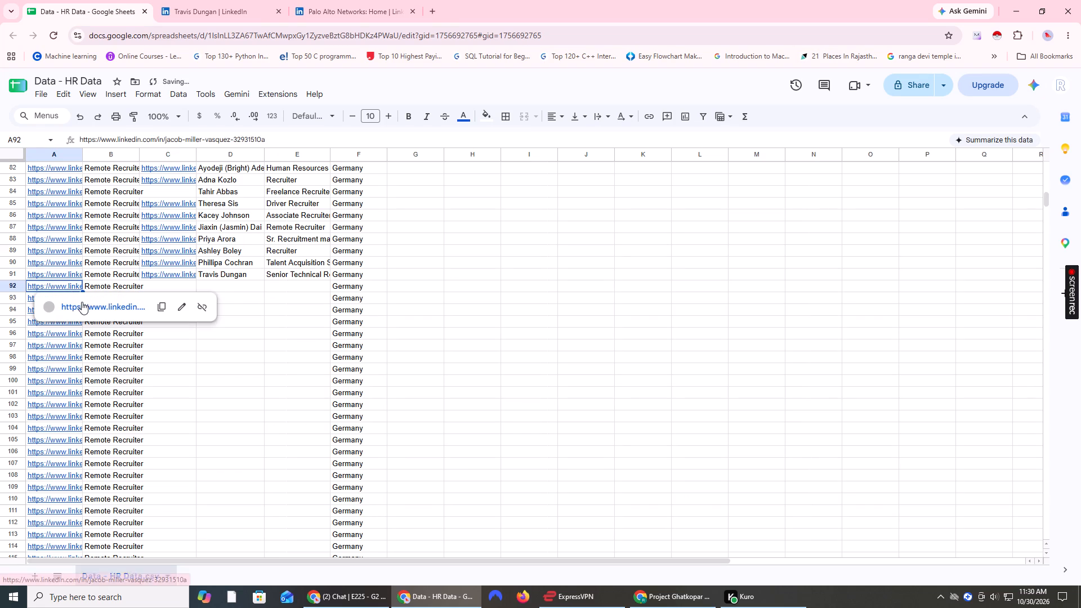
pyautogui.click(82, 302)
pyautogui.click(411, 10)
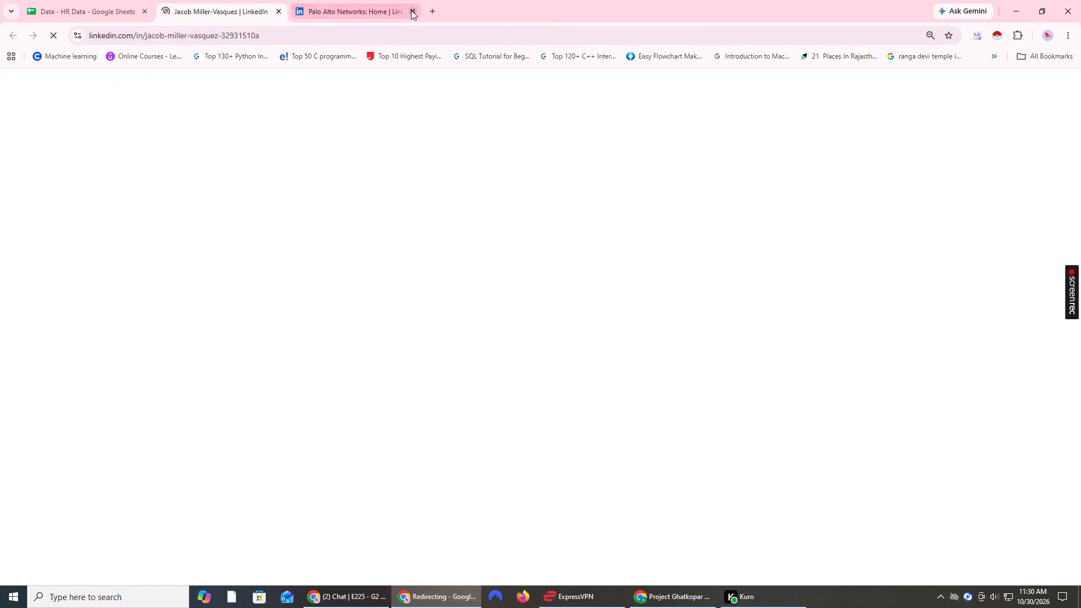
pyautogui.click(411, 10)
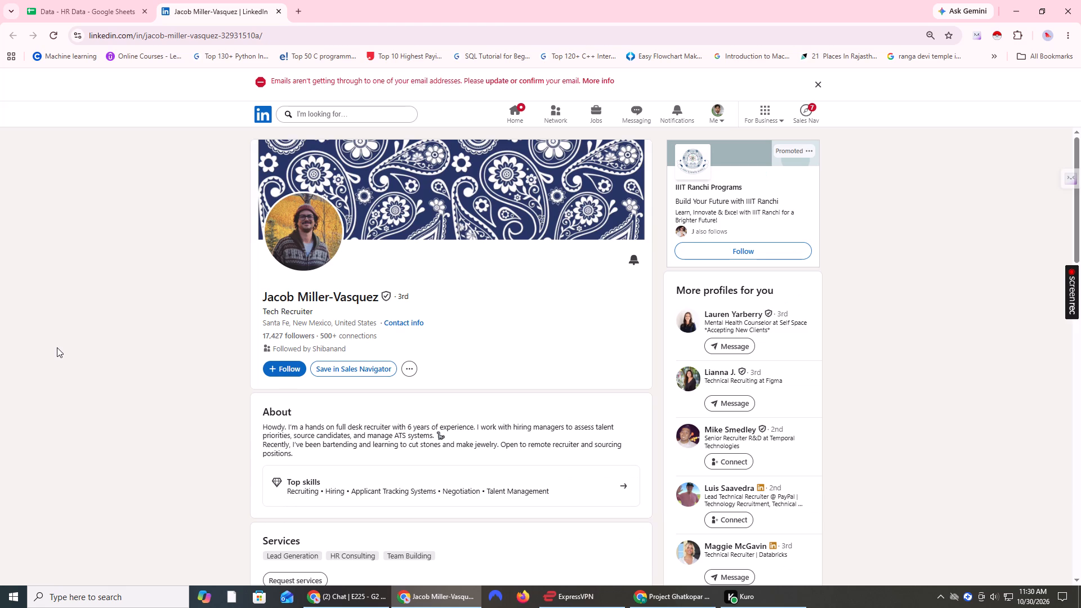
# Copy the person's name from the row 92 profile into cell D92.
pyautogui.moveTo(253, 292); pyautogui.dragTo(282, 293)
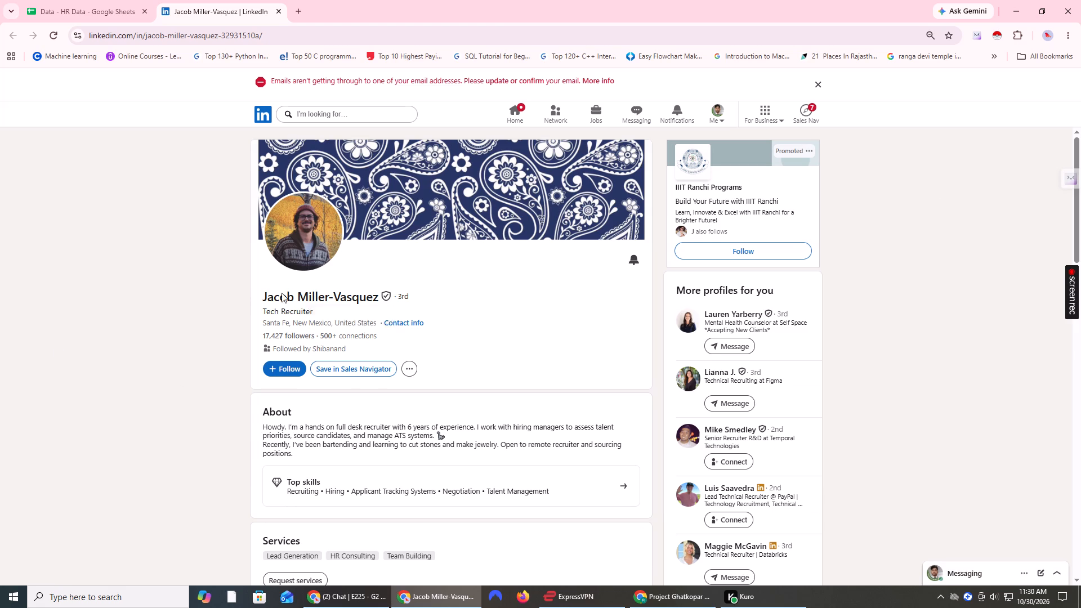
pyautogui.moveTo(282, 293); pyautogui.dragTo(378, 293)
pyautogui.hotkey('ctrl', 'c')
pyautogui.click(25, 0)
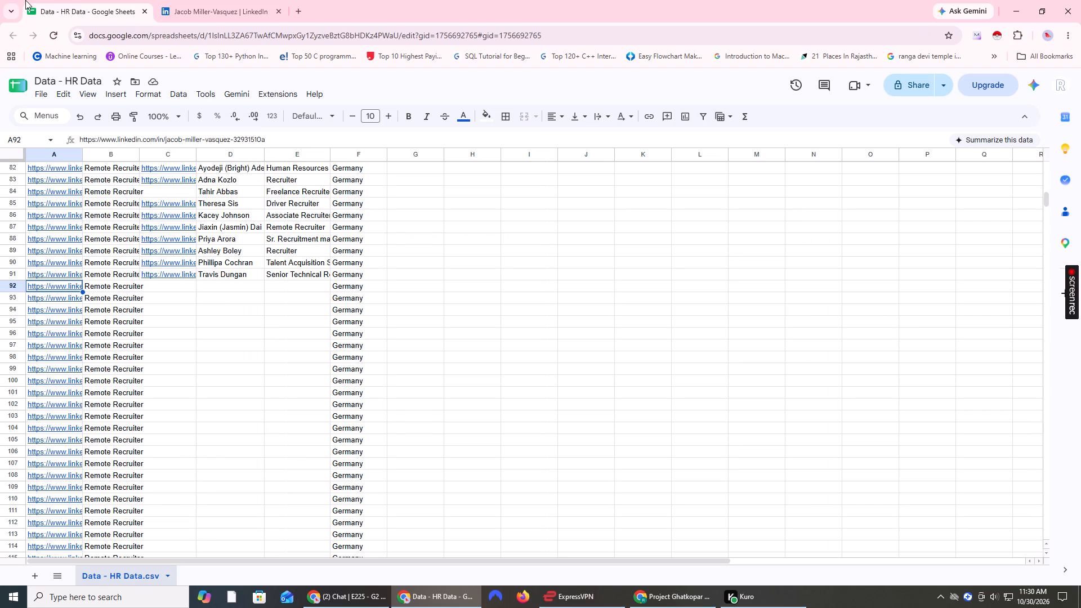
pyautogui.doubleClick(209, 285)
pyautogui.hotkey('ctrl', 'v')
pyautogui.click(205, 323)
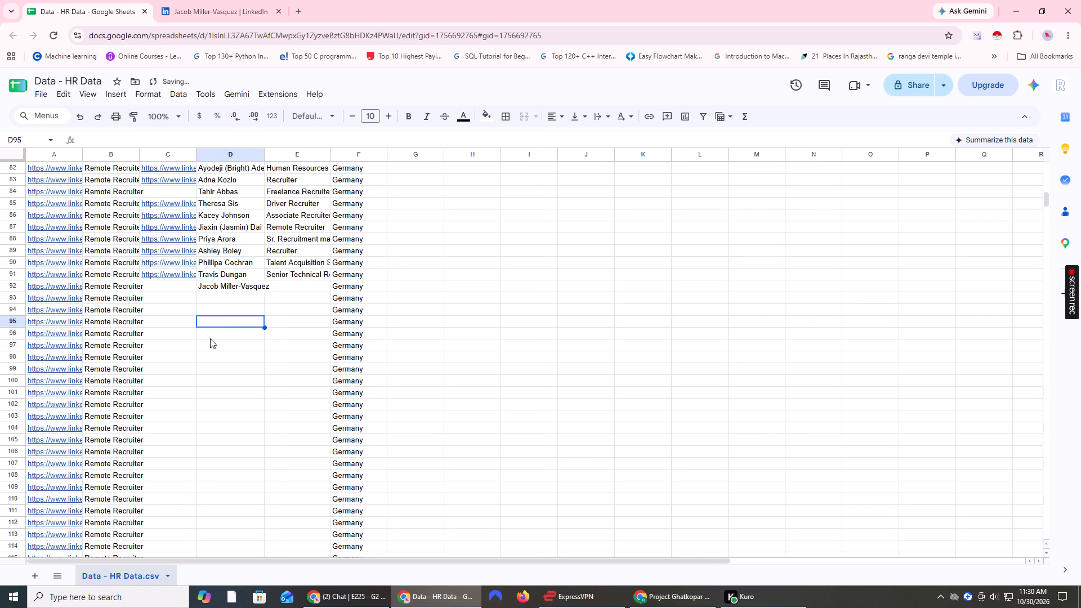
# Open the TalentHerder company page from the Senior Recruiter entry in the row 92 profile's Experience section, keeping the profile open.
pyautogui.click(231, 0)
pyautogui.scroll(-8, 299, 385)
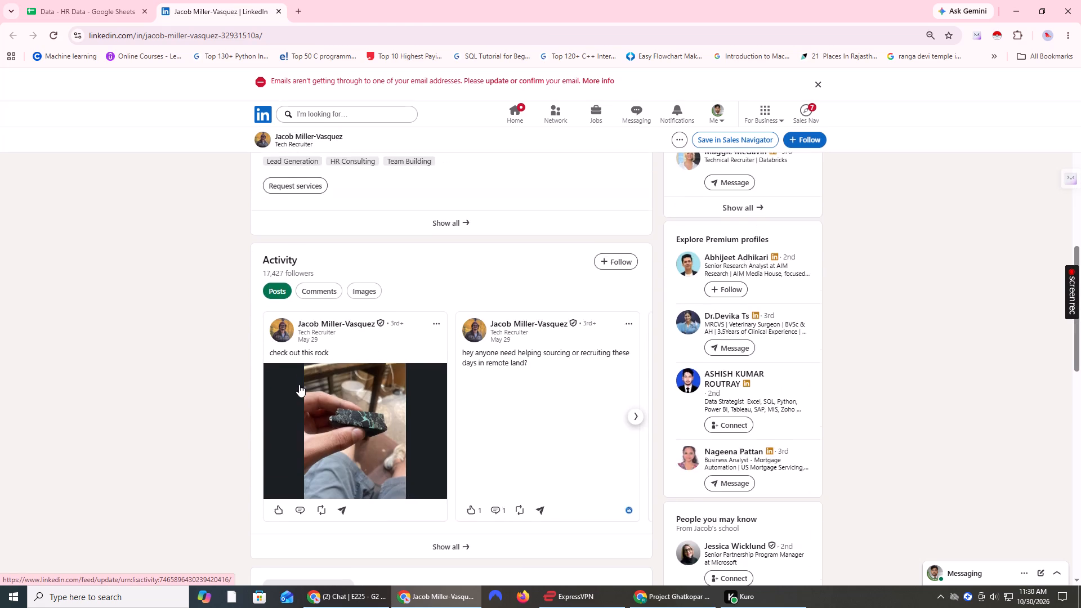
pyautogui.scroll(-1, 299, 385)
pyautogui.scroll(1, 299, 385)
pyautogui.scroll(-3, 299, 385)
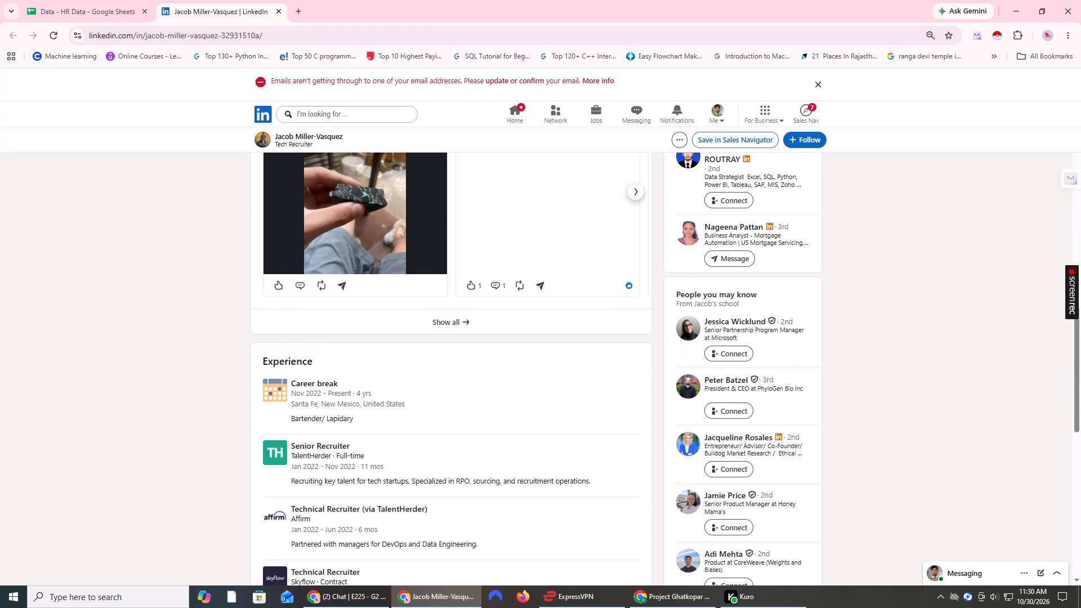
pyautogui.keyDown('ctrl'); pyautogui.click(279, 450); pyautogui.keyUp('ctrl')
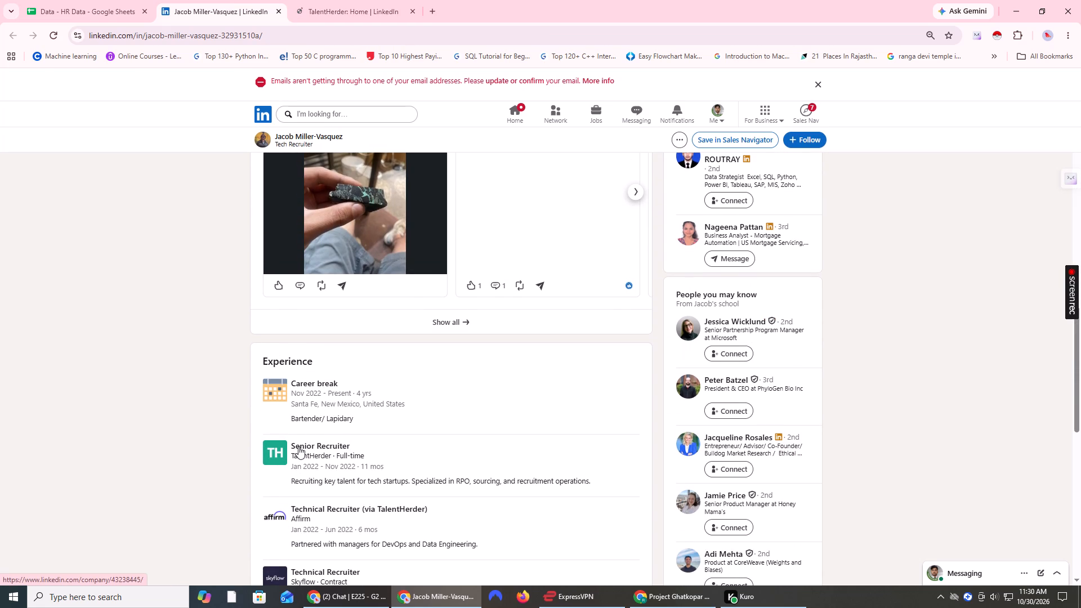
# Copy the job title Senior Recruiter from the row 92 profile's Experience section into cell E92.
pyautogui.moveTo(291, 446); pyautogui.dragTo(321, 445)
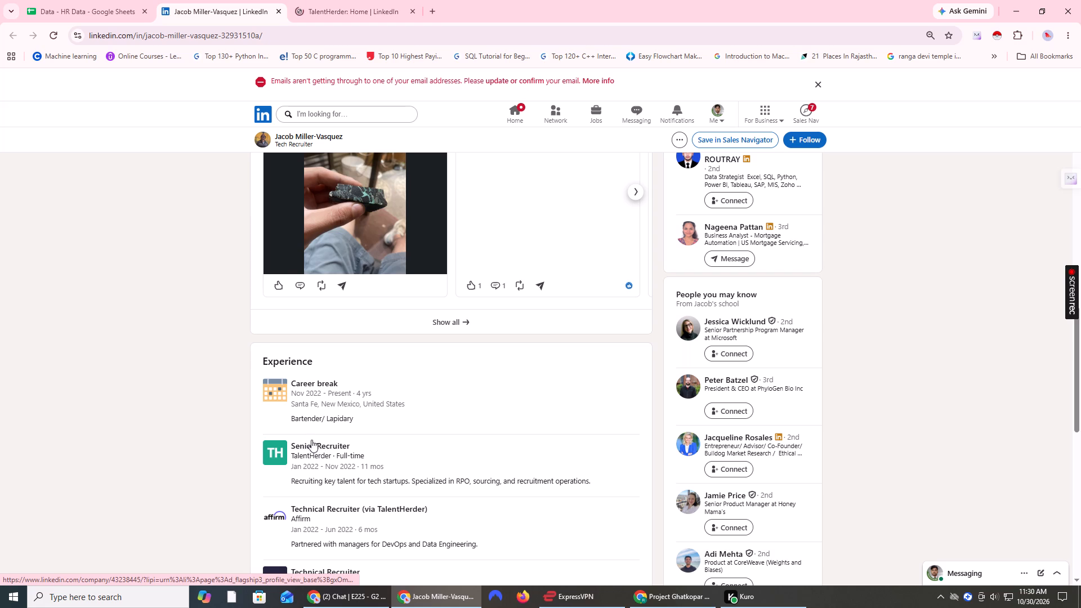
pyautogui.moveTo(287, 446); pyautogui.dragTo(356, 445)
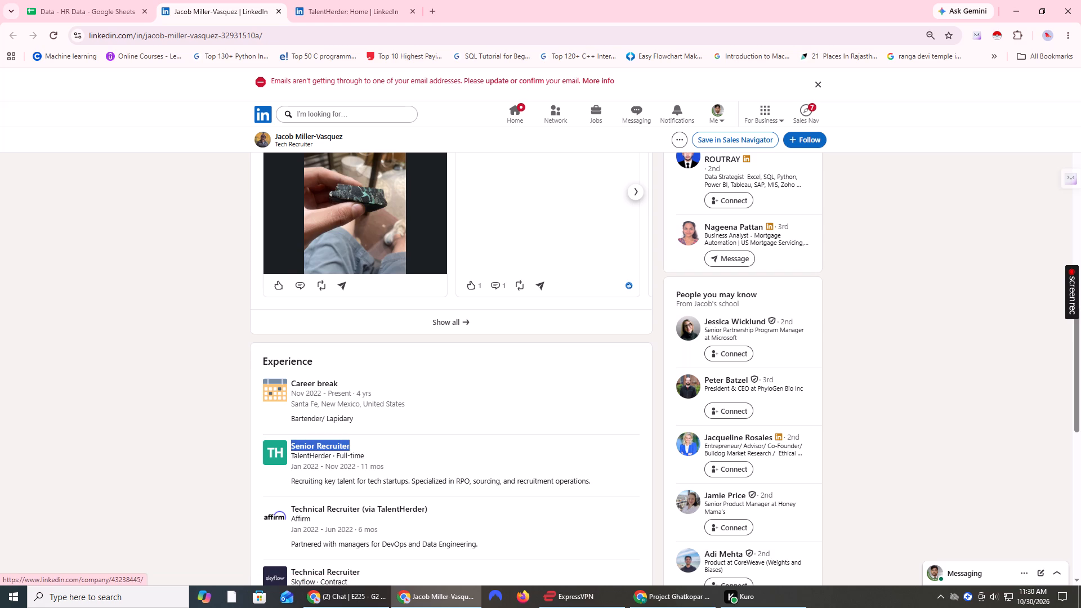
pyautogui.hotkey('ctrl', 'c')
pyautogui.click(148, 386)
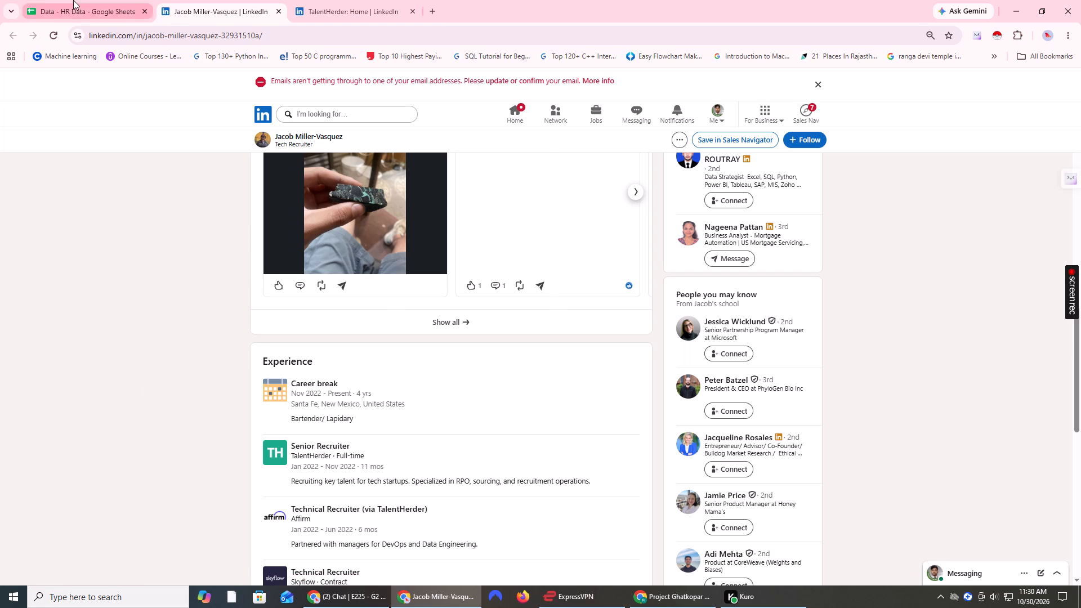
pyautogui.click(73, 0)
pyautogui.doubleClick(288, 288)
pyautogui.hotkey('ctrl', 'v')
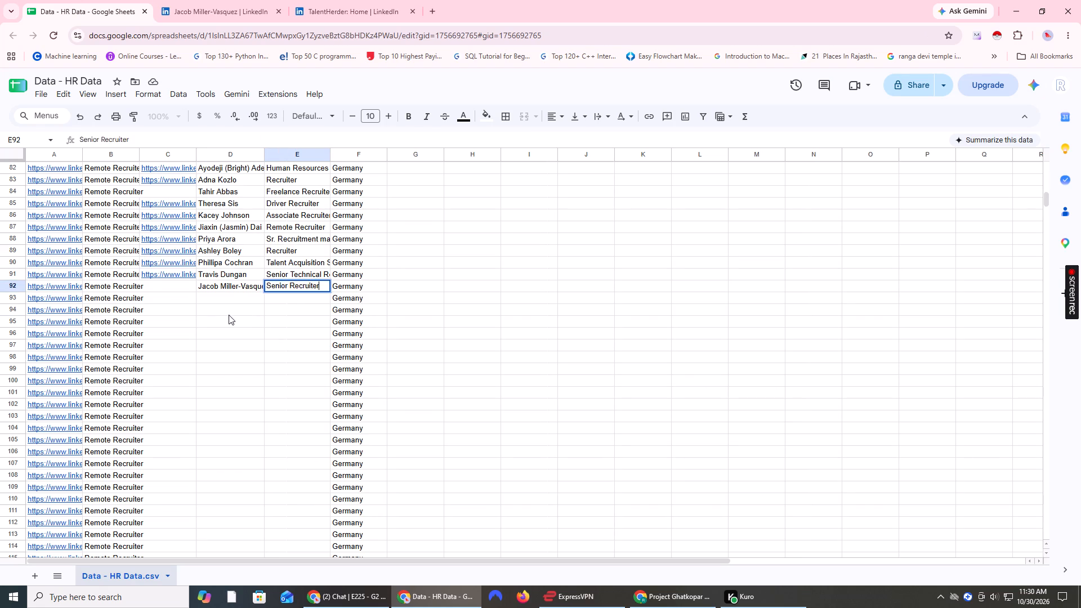
pyautogui.keyDown('ctrl'); pyautogui.click(228, 315); pyautogui.keyUp('ctrl')
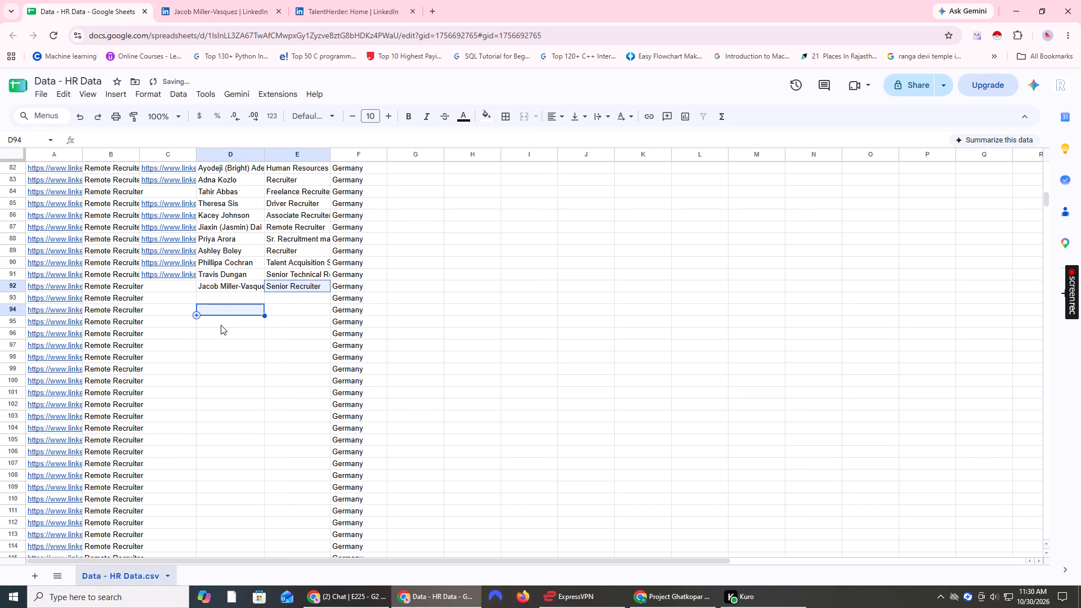
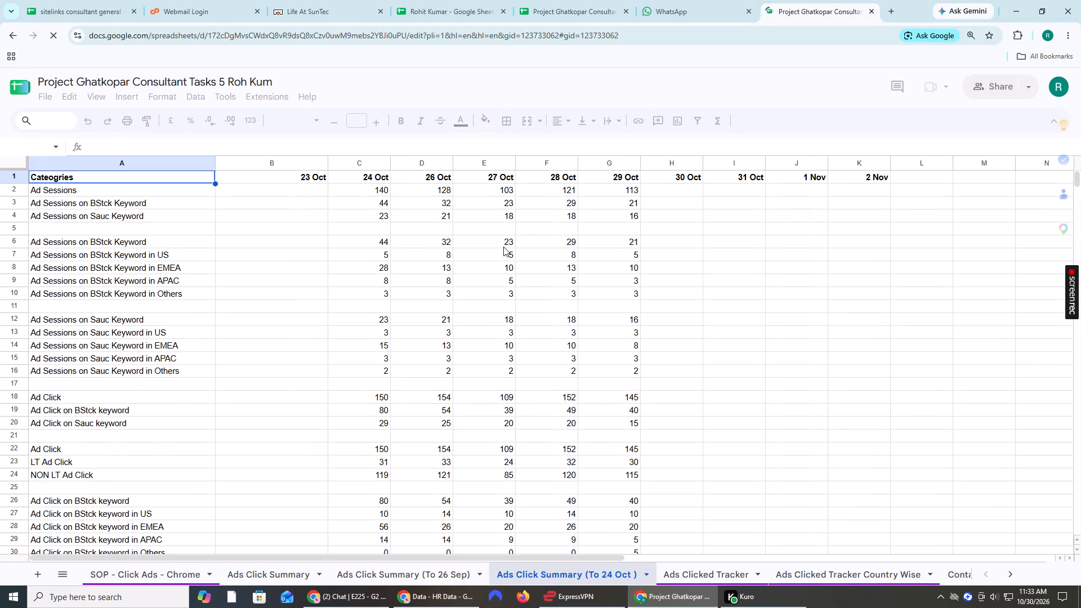
# Check the current date in the system calendar while on the Ads Click Summary (To 24 Oct) sheet of Project Ghatkopar.
pyautogui.click(682, 381)
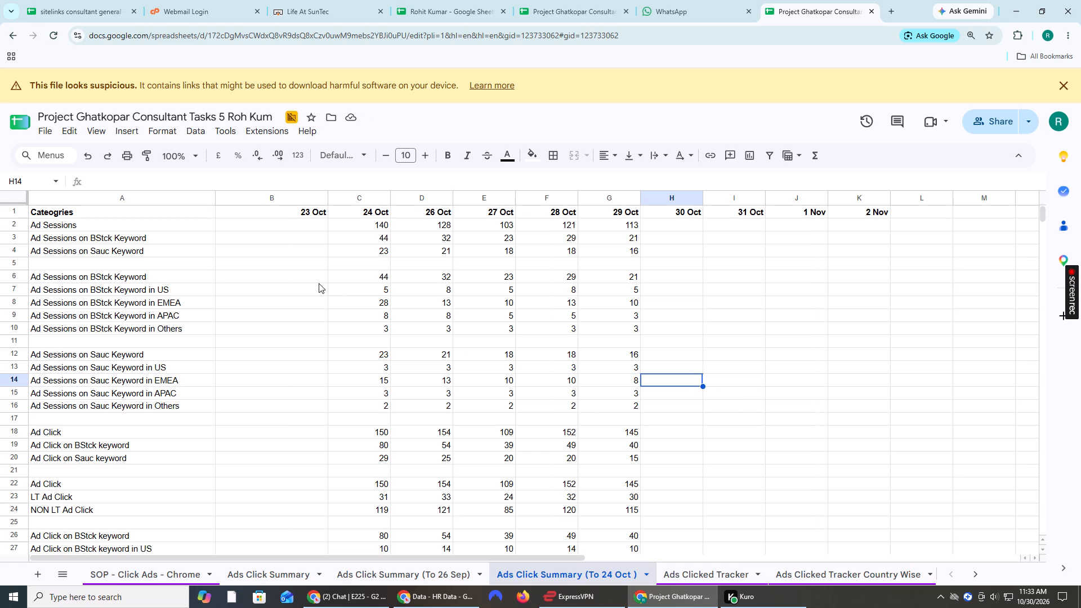
pyautogui.click(405, 399)
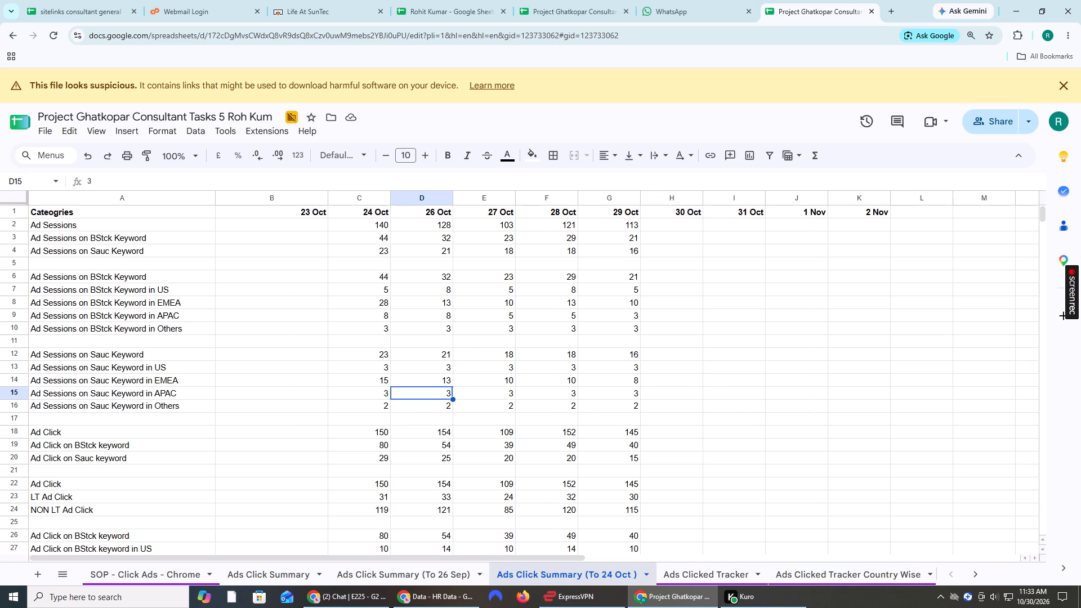
pyautogui.click(1020, 597)
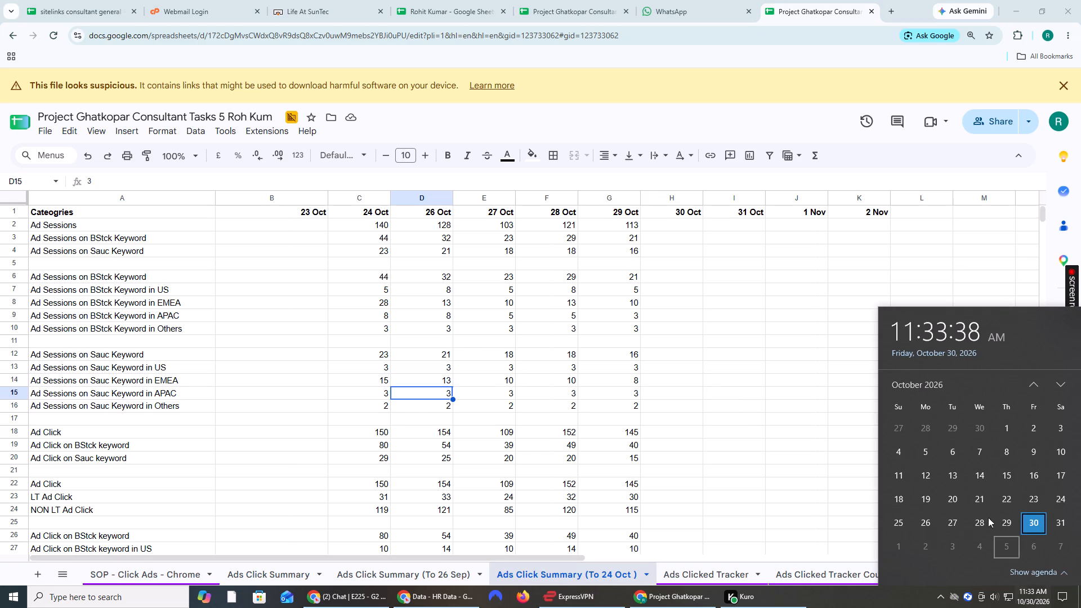
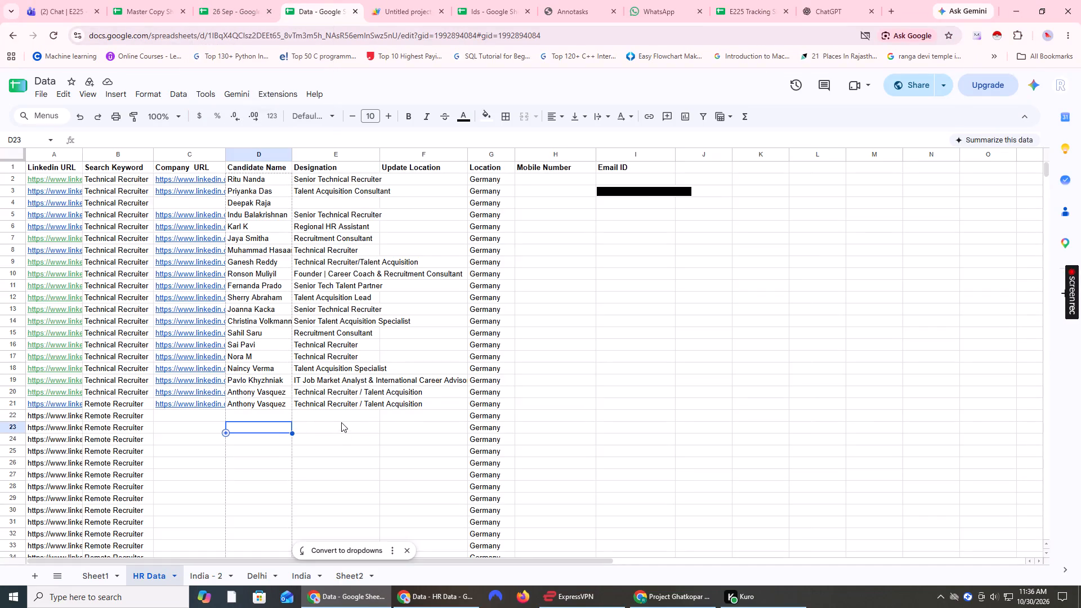
# Switch to the 26 Sep spreadsheet to view its ad session and ad click counts by category.
pyautogui.click(449, 604)
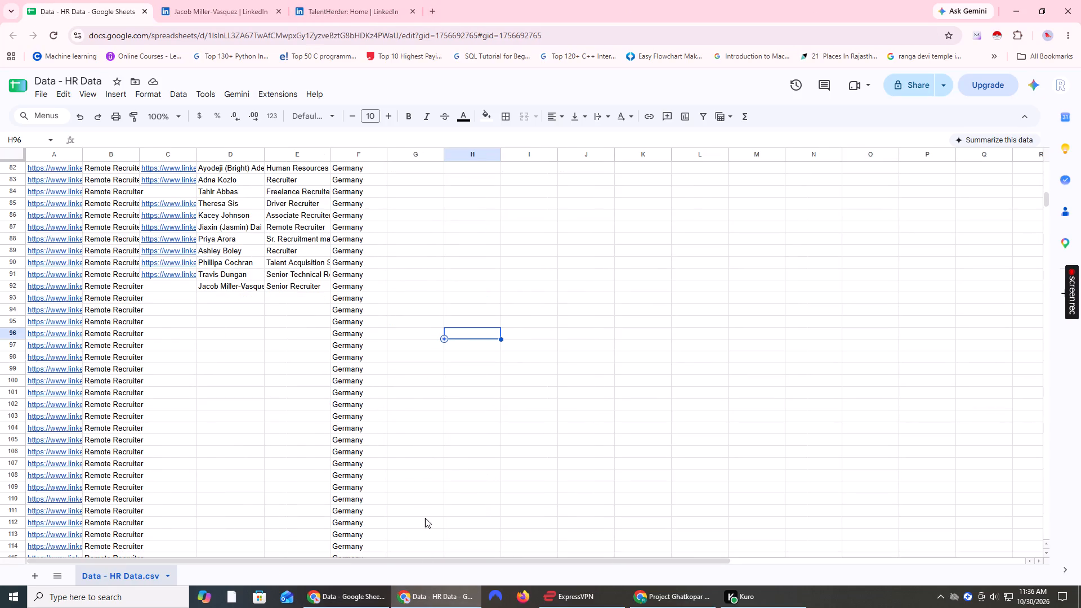
pyautogui.click(360, 593)
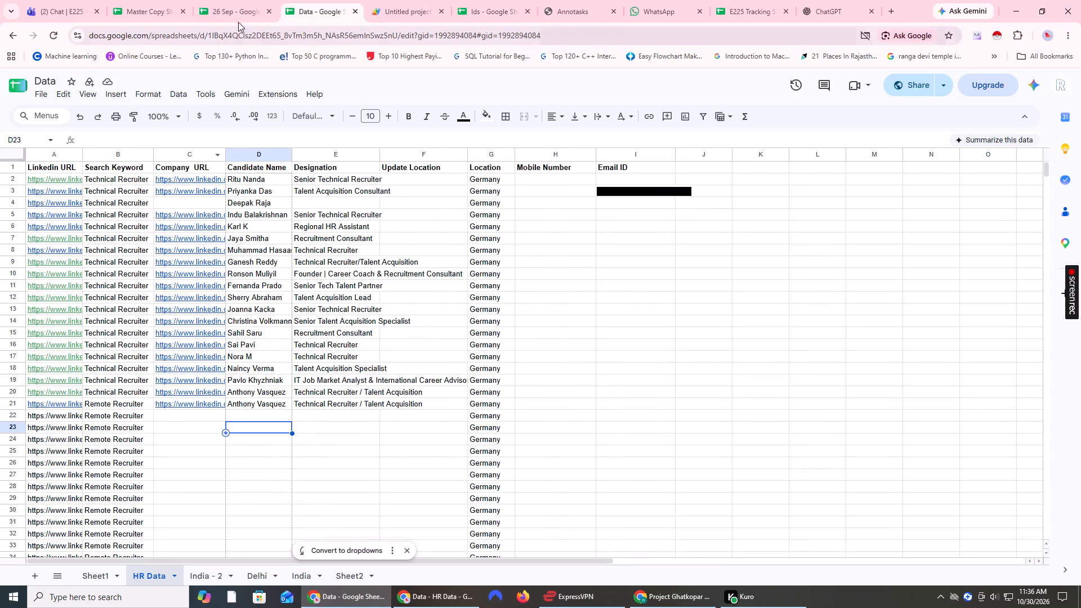
pyautogui.click(229, 3)
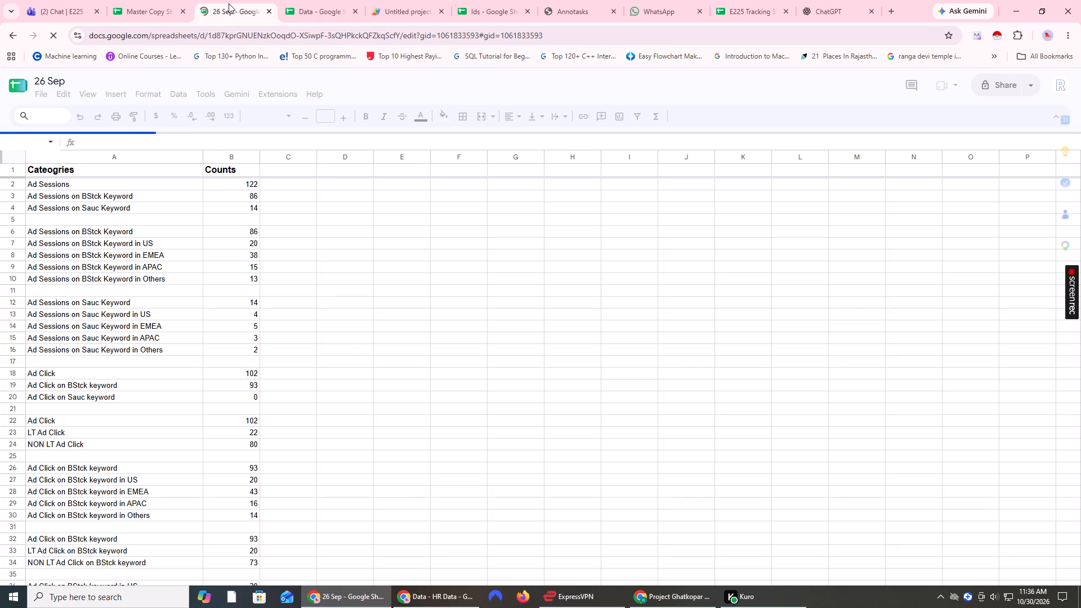
# Switch back to the Project Ghatkopar window.
pyautogui.click(662, 601)
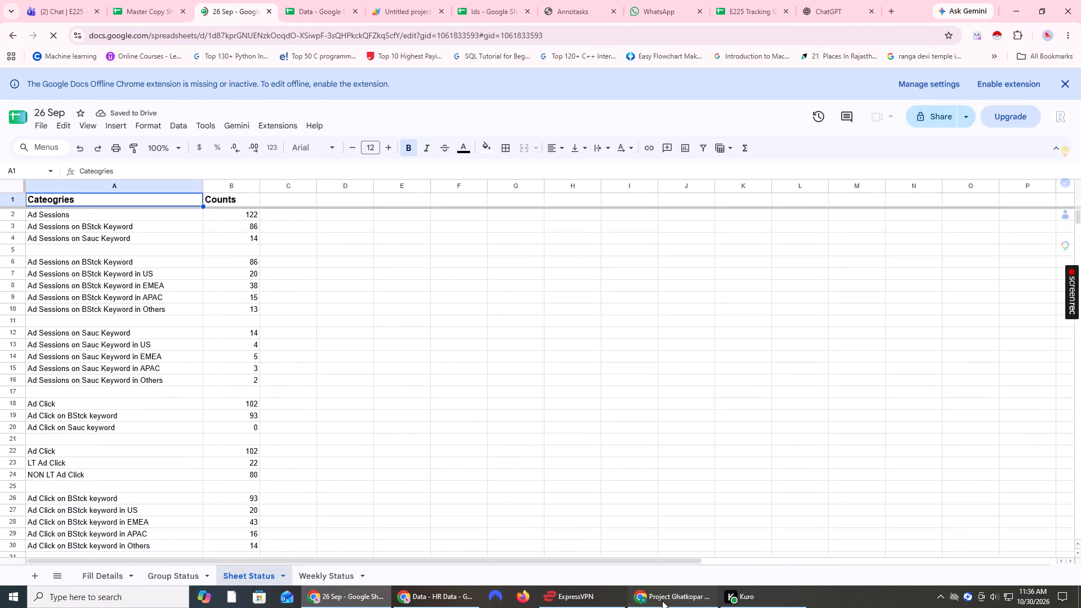
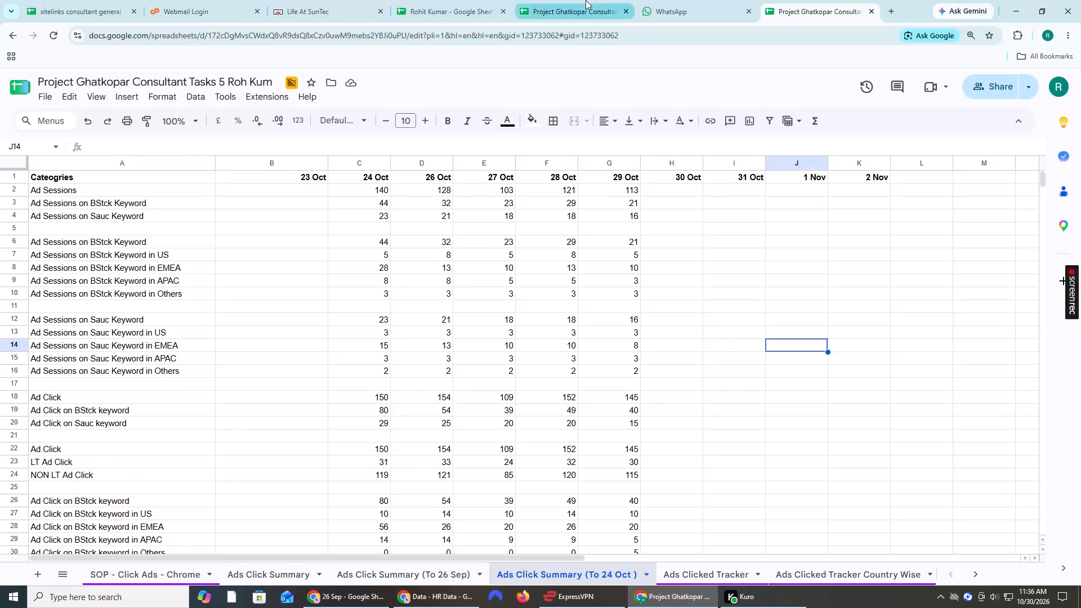
# Switch to the HR Data window and close the leftover recruiter profile and TalentHerder LinkedIn tabs.
pyautogui.click(561, 320)
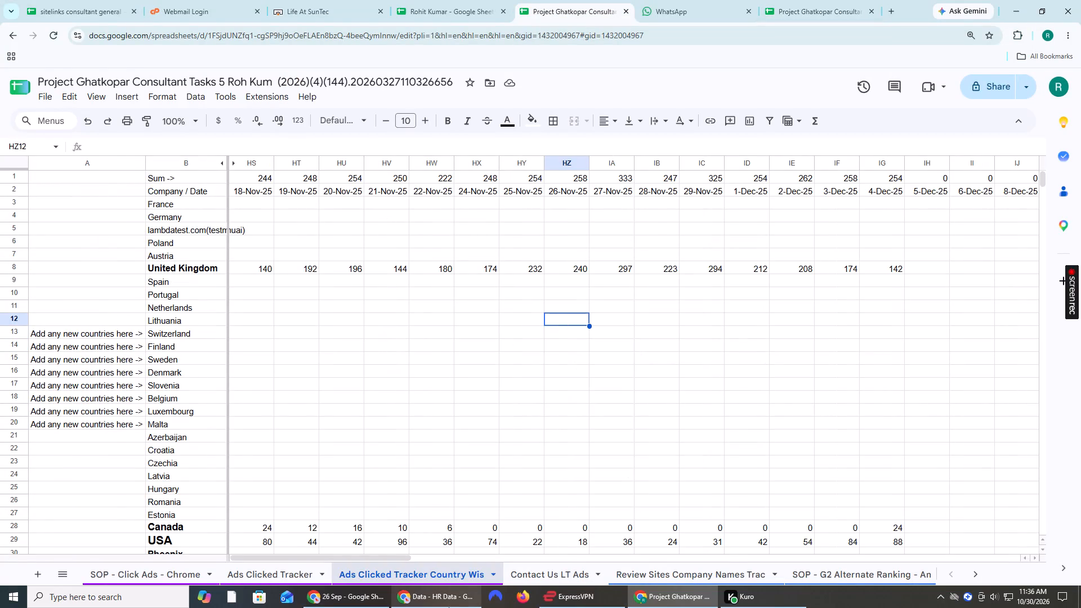
pyautogui.click(440, 603)
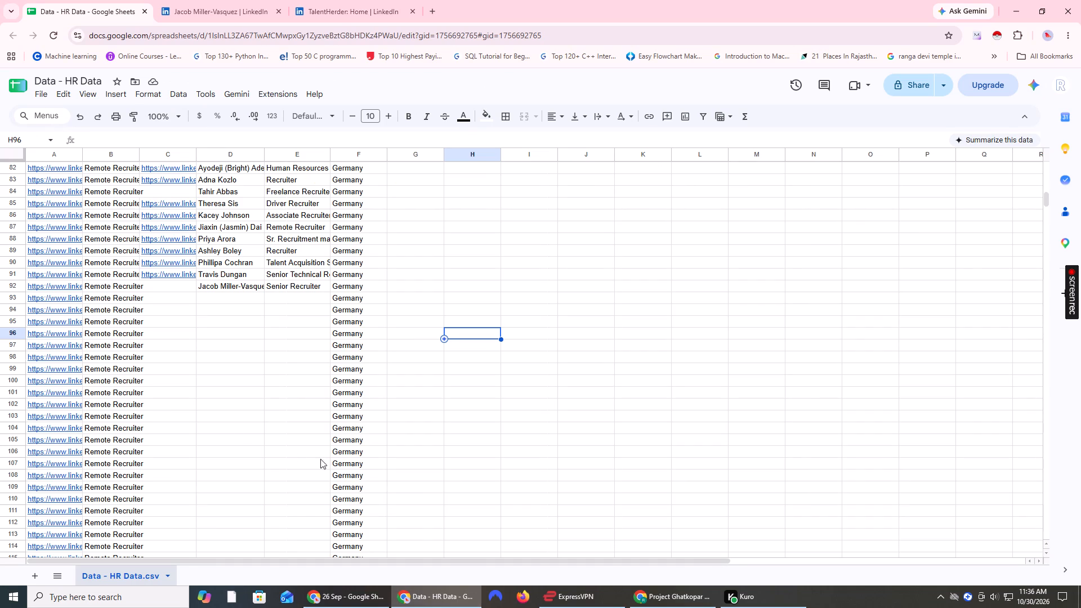
pyautogui.click(187, 0)
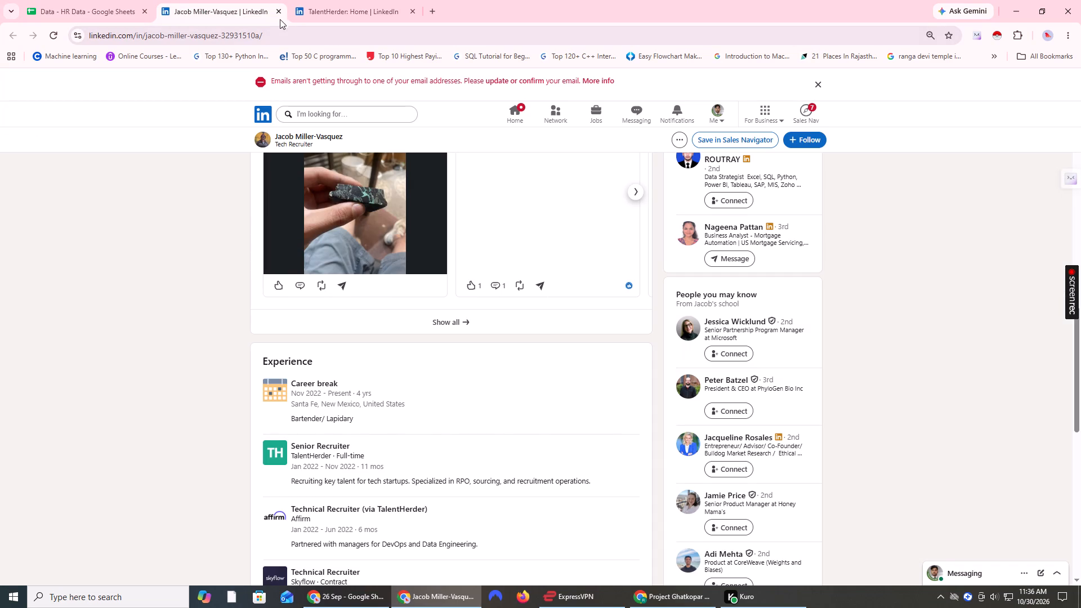
pyautogui.click(280, 12)
pyautogui.click(280, 12)
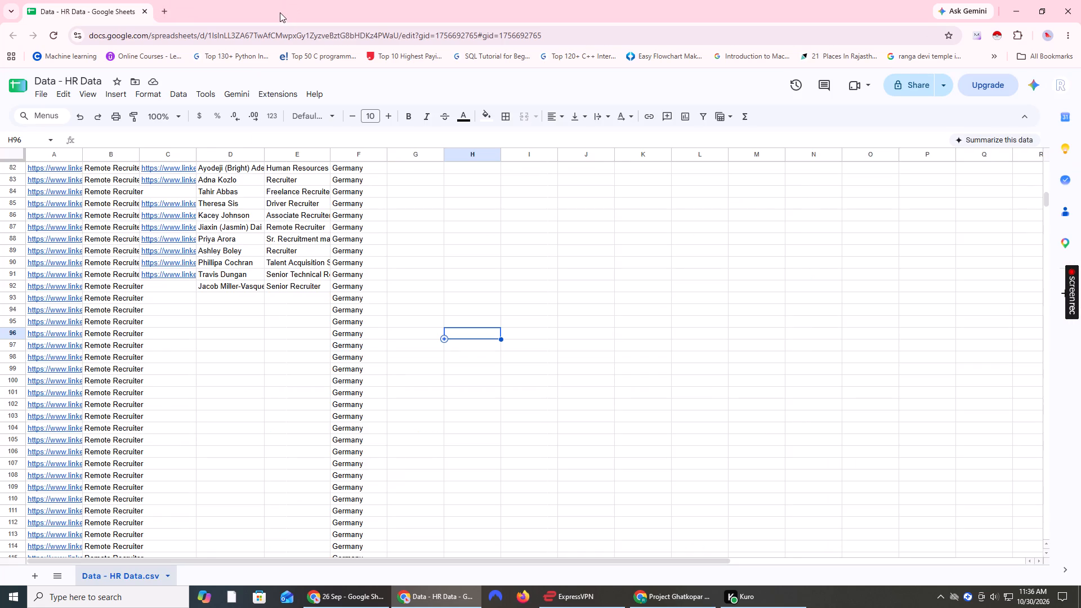
# Open the LinkedIn profile linked in row 93 and copy the person's name into cell D93.
pyautogui.click(209, 331)
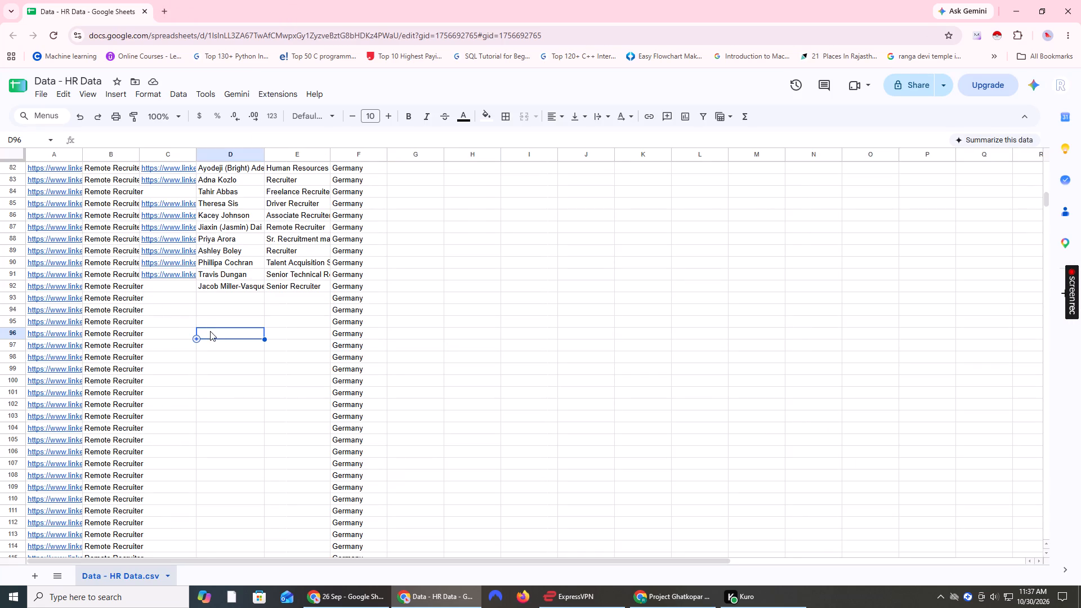
pyautogui.click(62, 297)
pyautogui.click(67, 318)
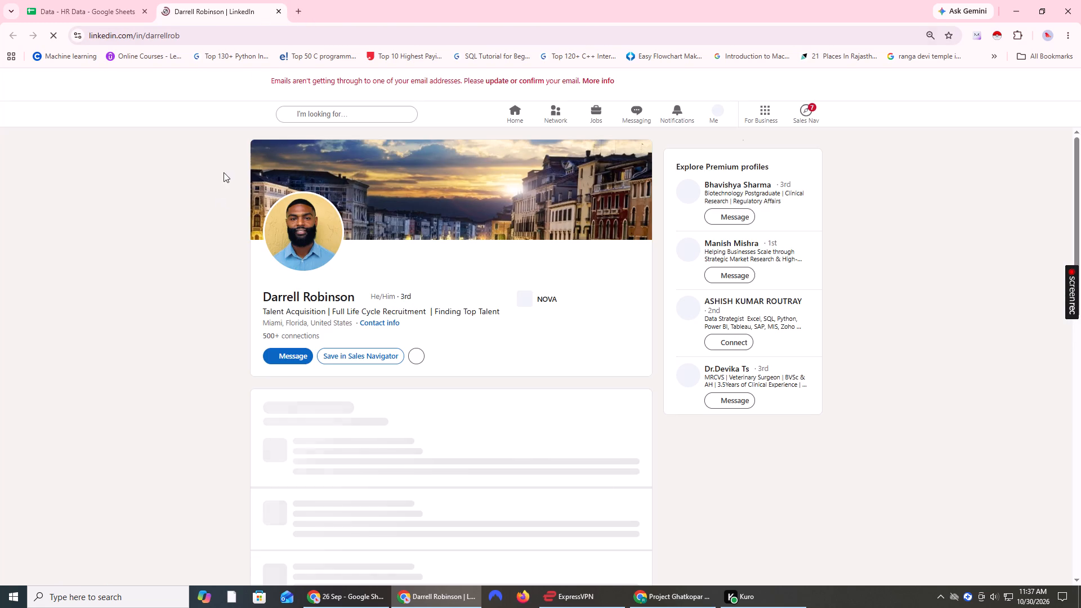
pyautogui.moveTo(256, 297); pyautogui.dragTo(347, 293)
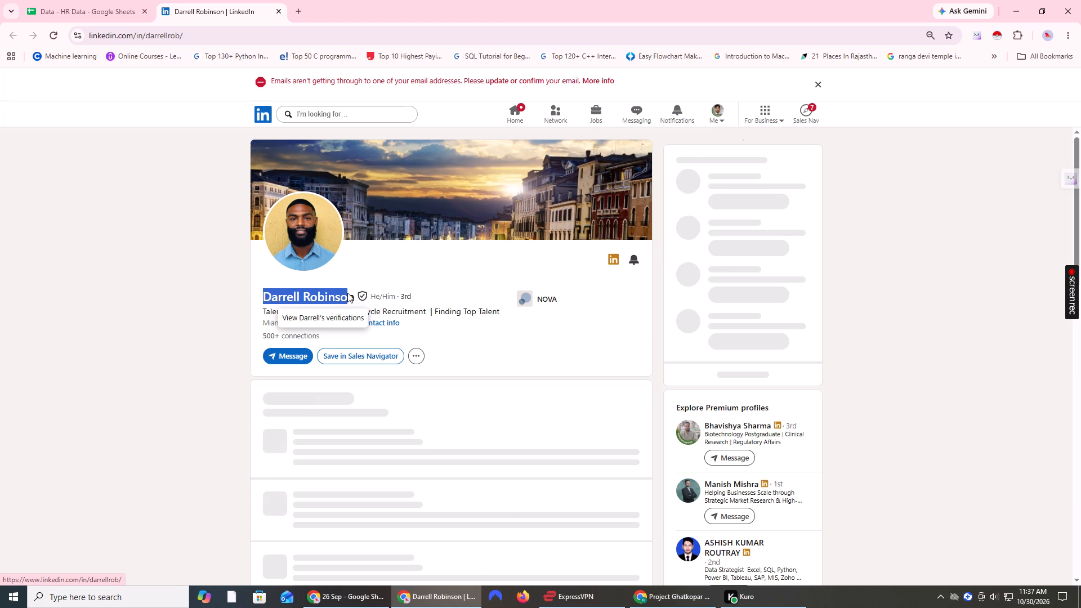
pyautogui.moveTo(347, 293); pyautogui.dragTo(352, 293)
pyautogui.hotkey('ctrl', 'c')
pyautogui.click(78, 0)
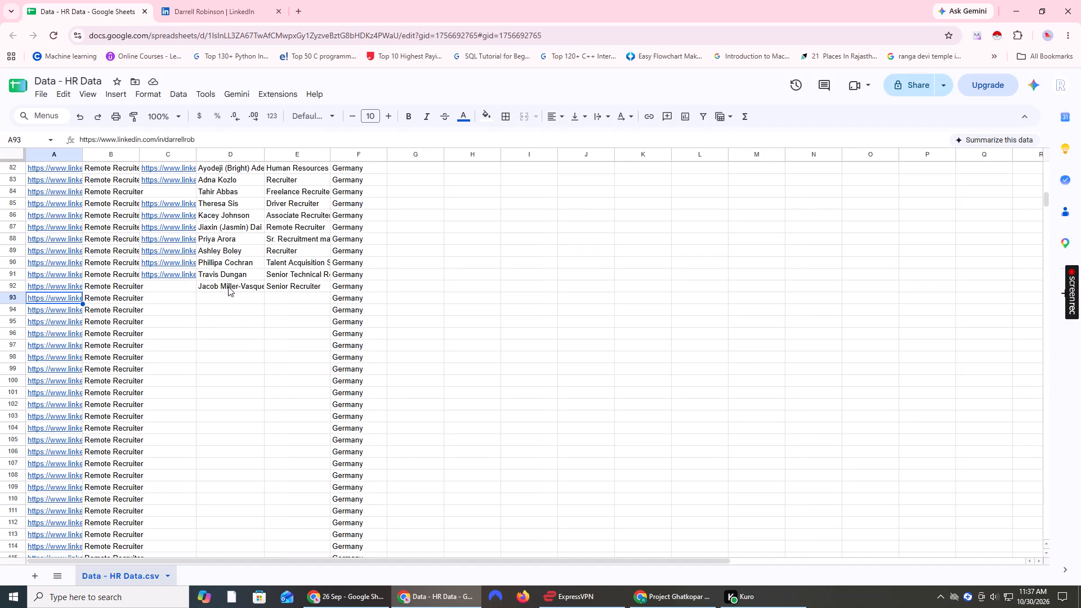
pyautogui.doubleClick(213, 299)
pyautogui.hotkey('ctrl', 'v')
pyautogui.press('Return')
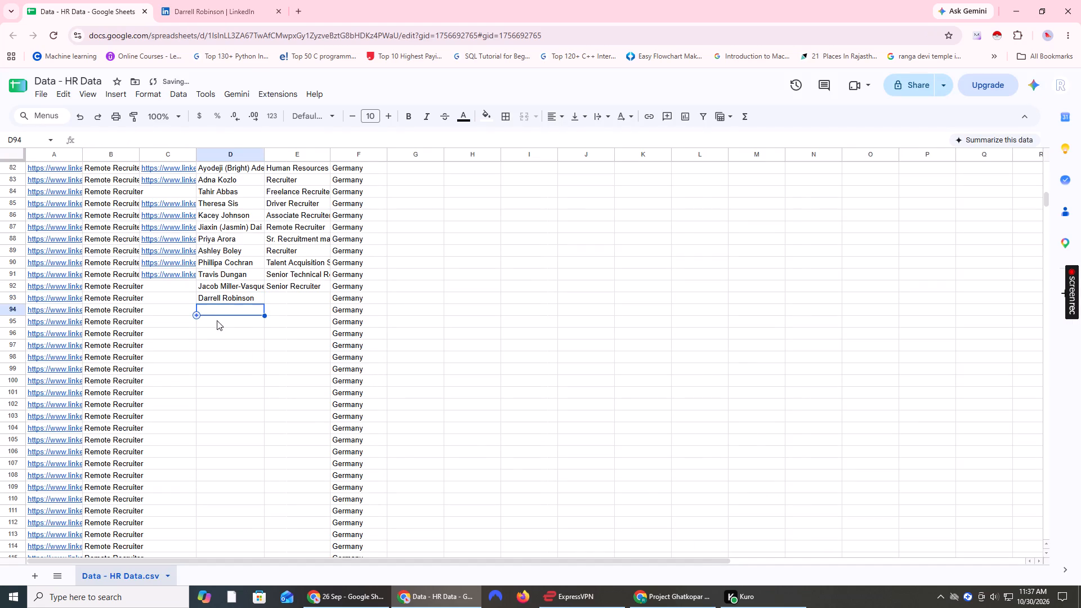
# From the profile's latest experience entry, open the Robert Half company page and copy the job title Talent Manager into cell E93.
pyautogui.click(189, 0)
pyautogui.scroll(-11, 269, 278)
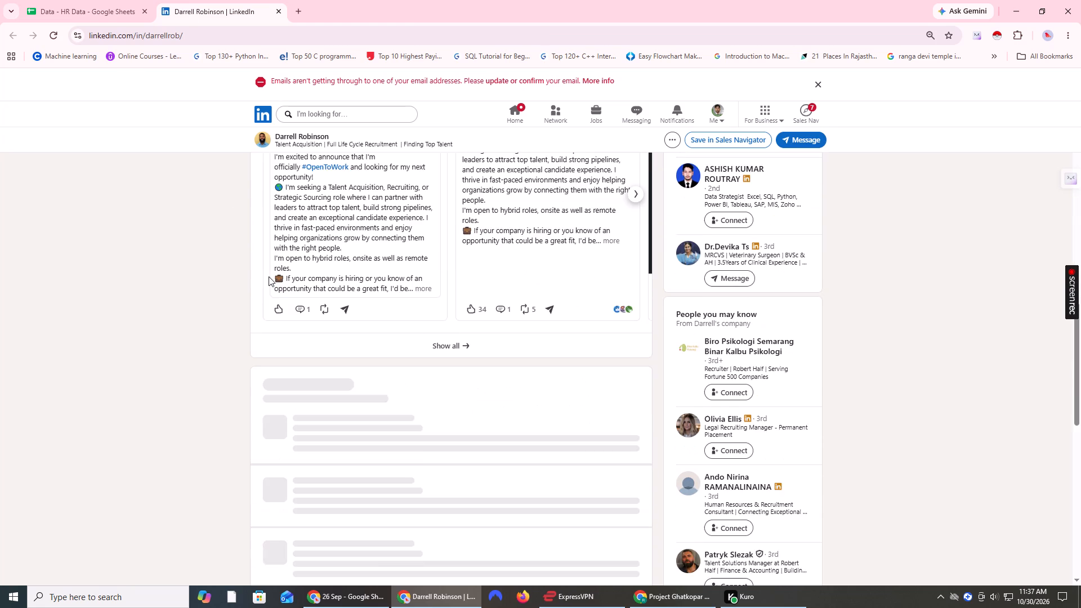
pyautogui.scroll(2, 269, 276)
pyautogui.scroll(-5, 269, 276)
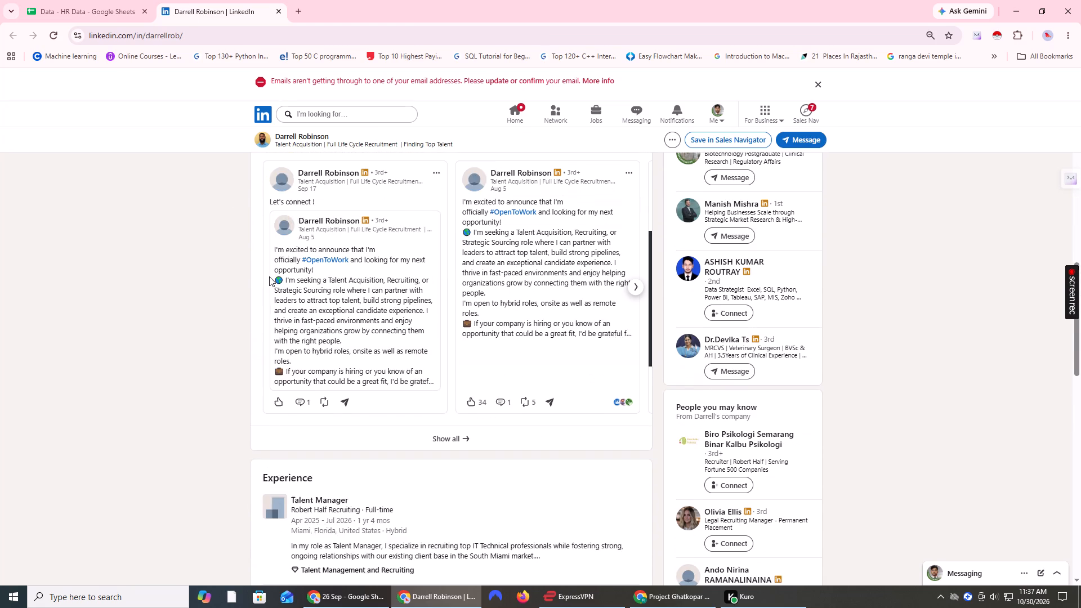
pyautogui.scroll(-1, 269, 276)
pyautogui.scroll(2, 269, 276)
pyautogui.keyDown('ctrl'); pyautogui.click(270, 279); pyautogui.keyUp('ctrl')
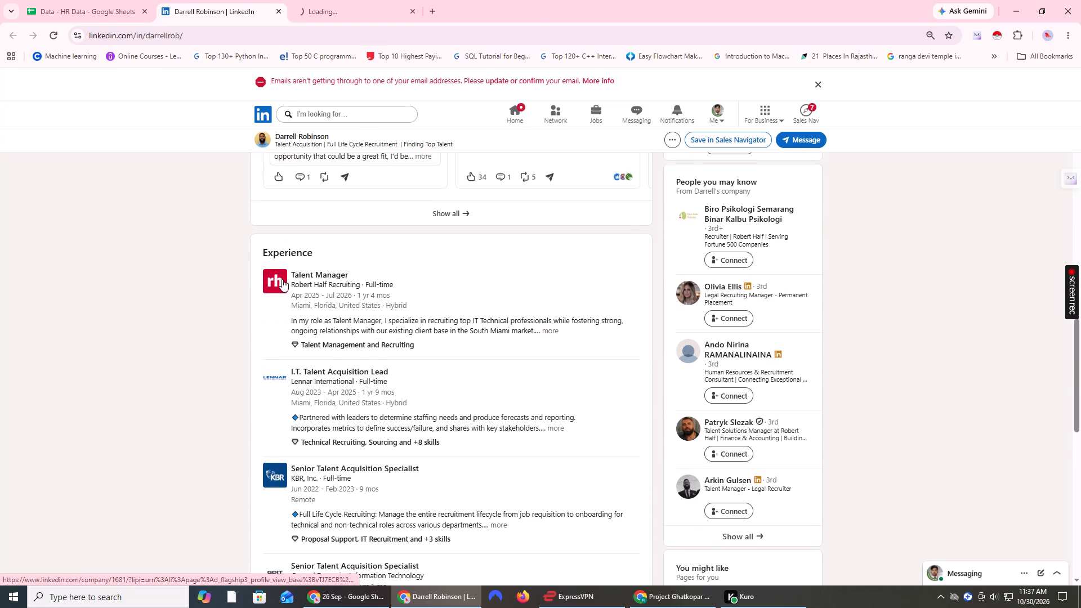
pyautogui.moveTo(288, 275); pyautogui.dragTo(370, 273)
pyautogui.hotkey('ctrl', 'c')
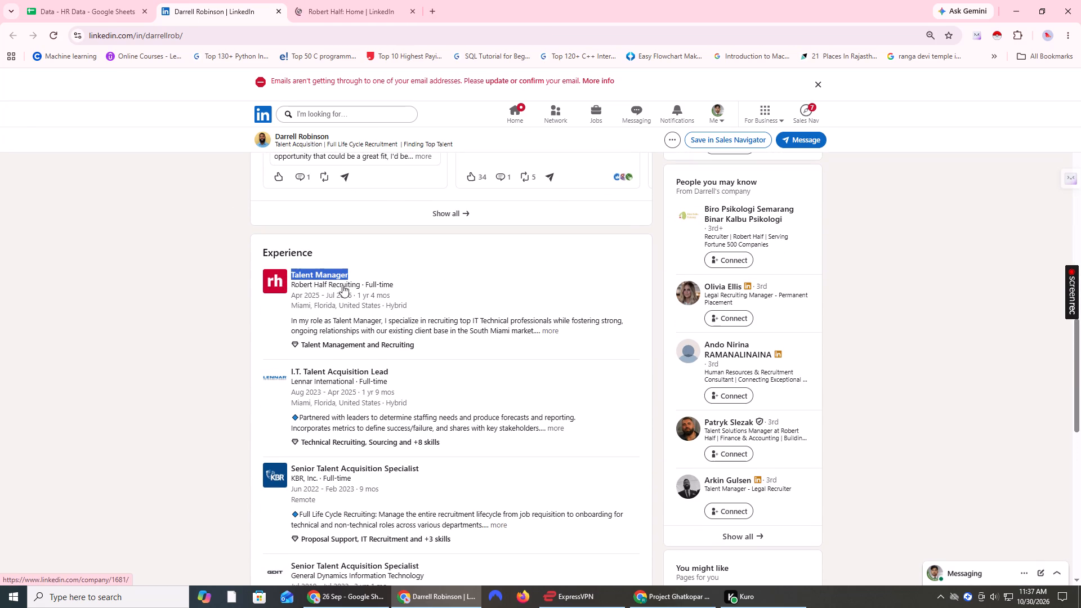
pyautogui.click(126, 0)
pyautogui.click(274, 295)
pyautogui.doubleClick(274, 298)
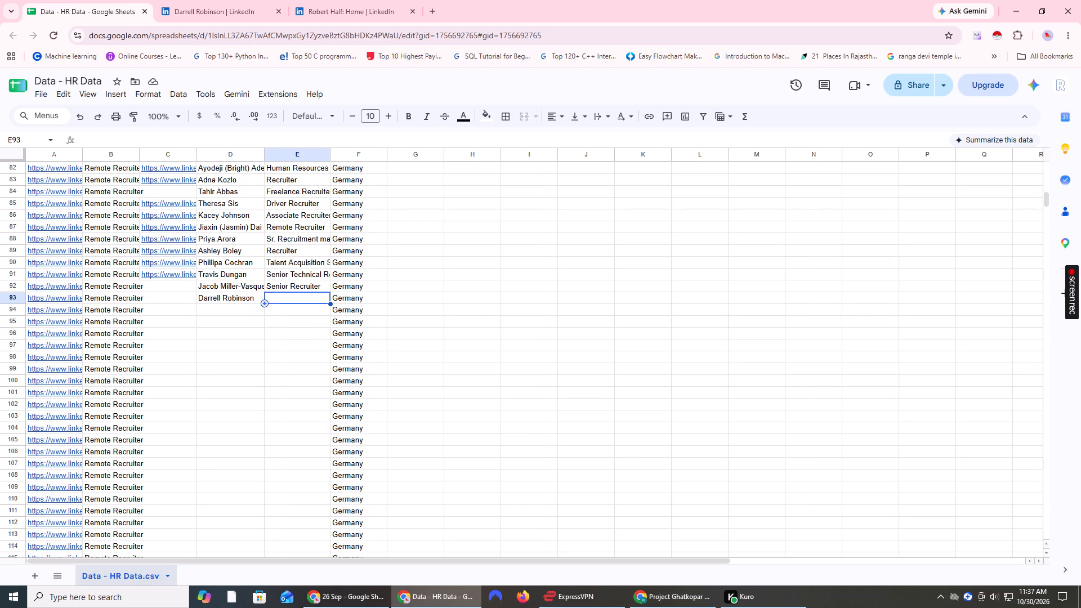
pyautogui.hotkey('ctrl', 'v')
pyautogui.press('Return')
# Copy the Robert Half LinkedIn company page URL into cell C93.
pyautogui.click(332, 0)
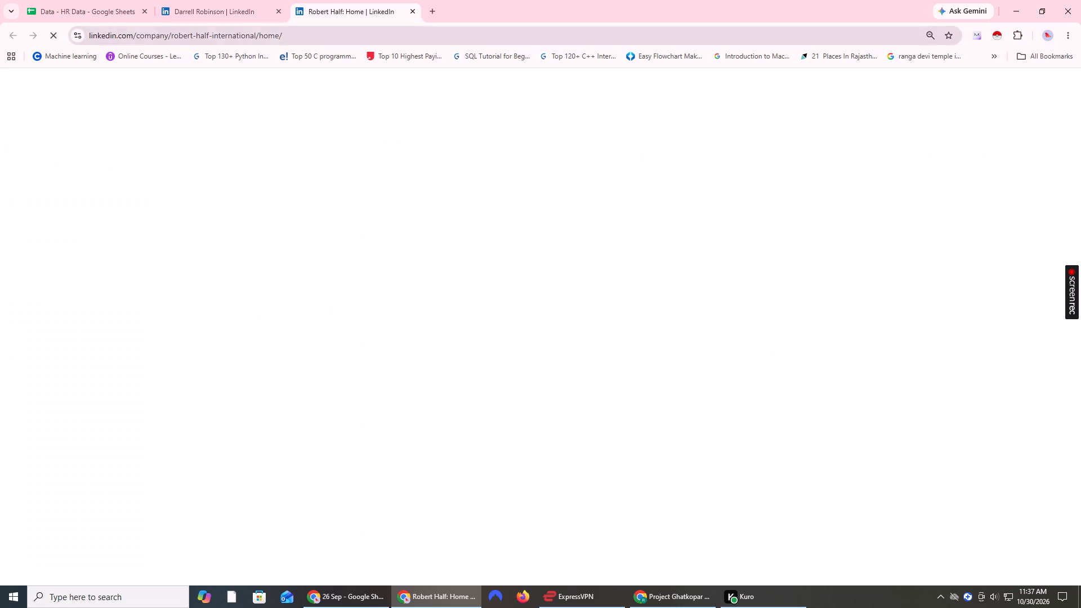
pyautogui.click(221, 37)
pyautogui.hotkey('ctrl', 'c')
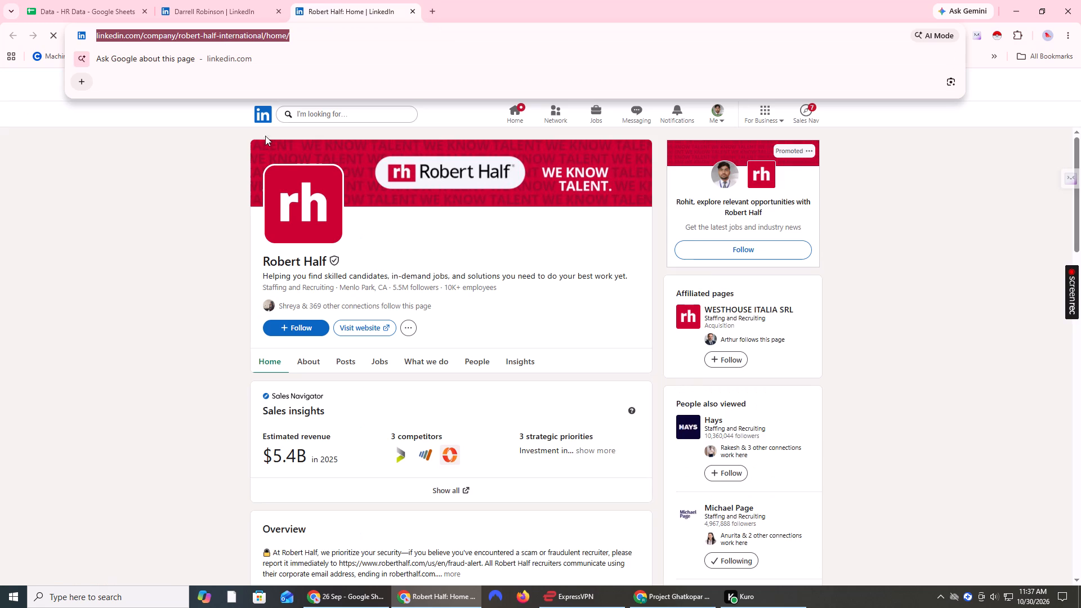
pyautogui.click(69, 0)
pyautogui.doubleClick(168, 298)
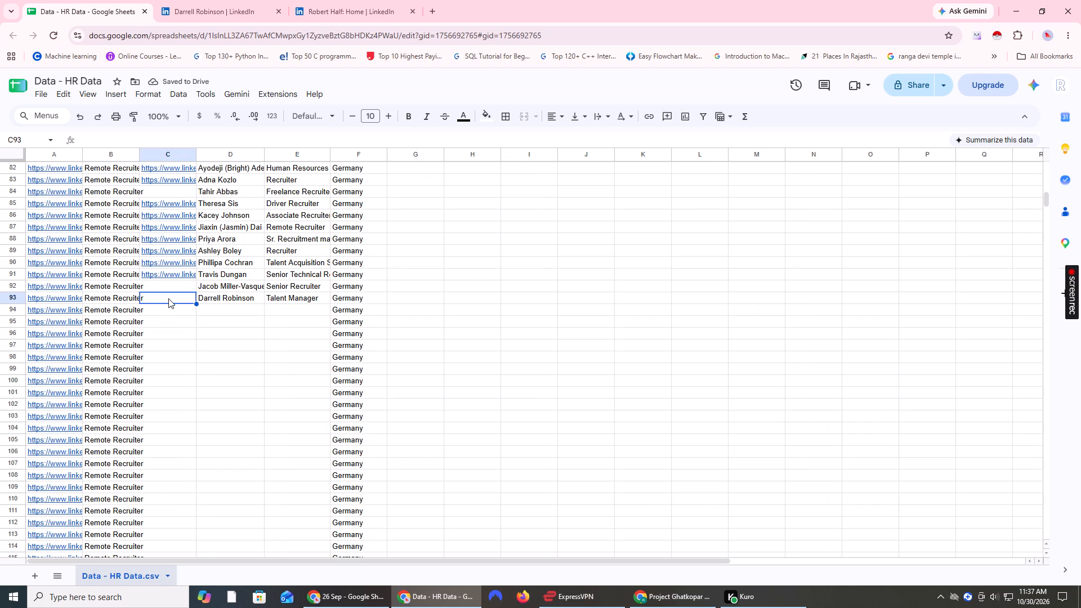
pyautogui.hotkey('ctrl', 'v')
pyautogui.press('Return')
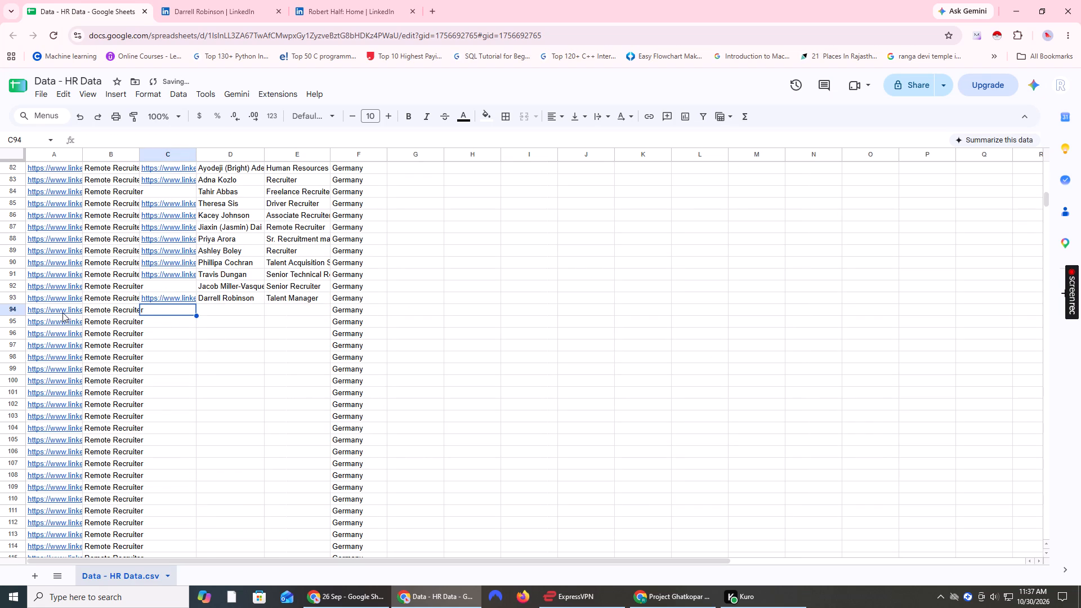
# Open the LinkedIn profile linked in row 94, close the previous LinkedIn tabs, and copy the person's name into cell D94.
pyautogui.click(62, 312)
pyautogui.click(74, 328)
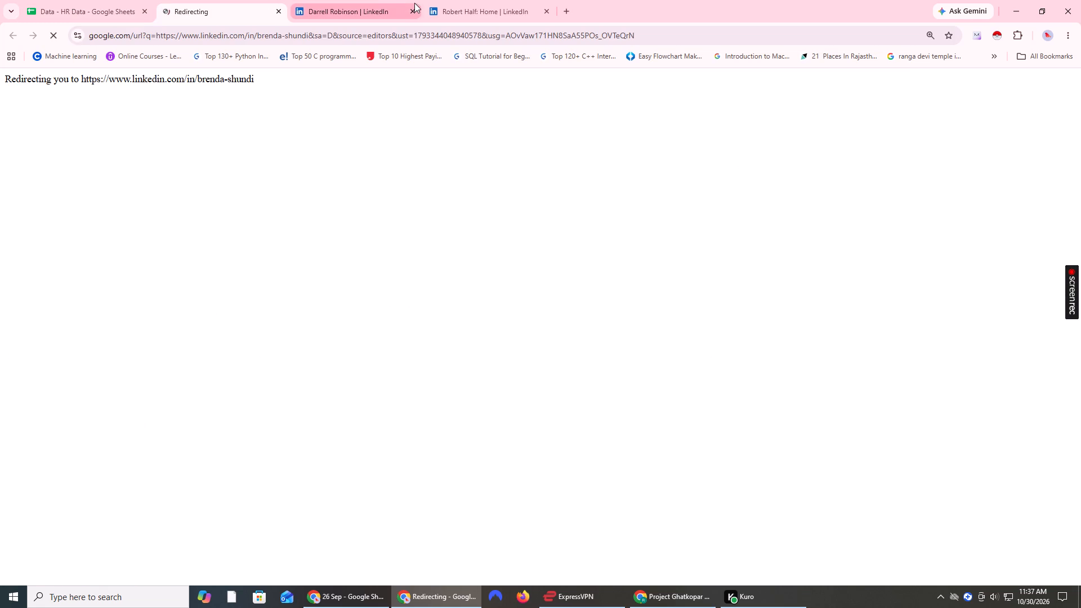
pyautogui.click(413, 8)
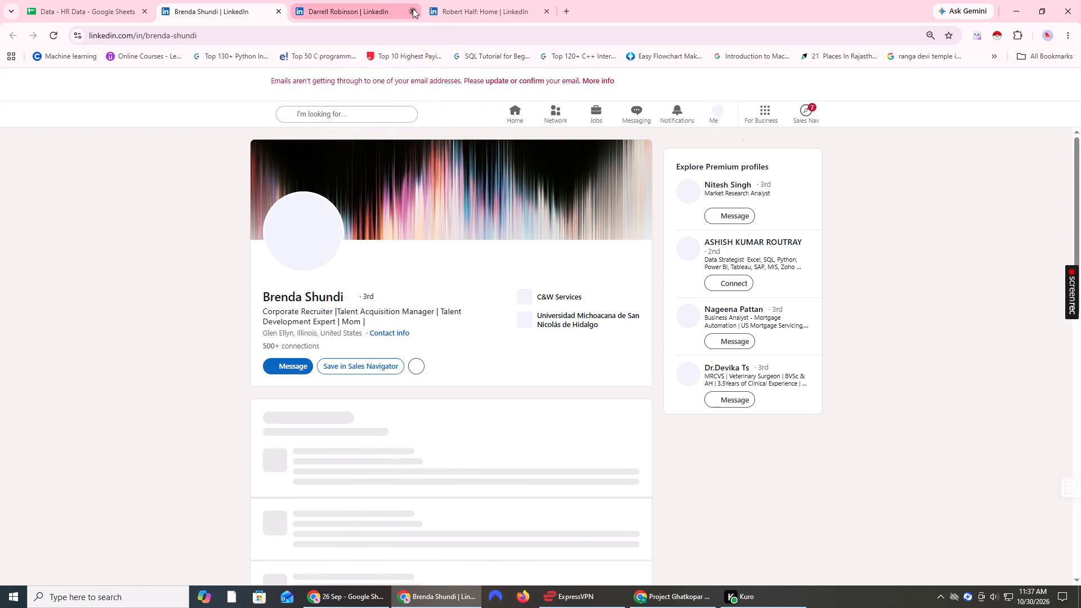
pyautogui.click(412, 8)
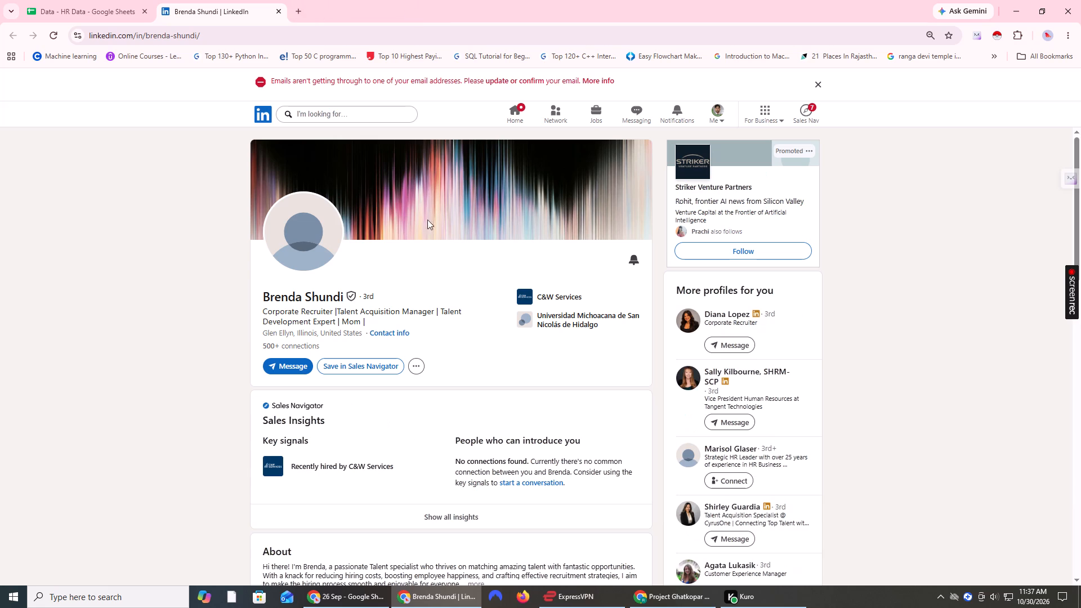
pyautogui.moveTo(257, 293); pyautogui.dragTo(344, 293)
pyautogui.hotkey('ctrl', 'c')
pyautogui.click(77, 0)
pyautogui.doubleClick(212, 307)
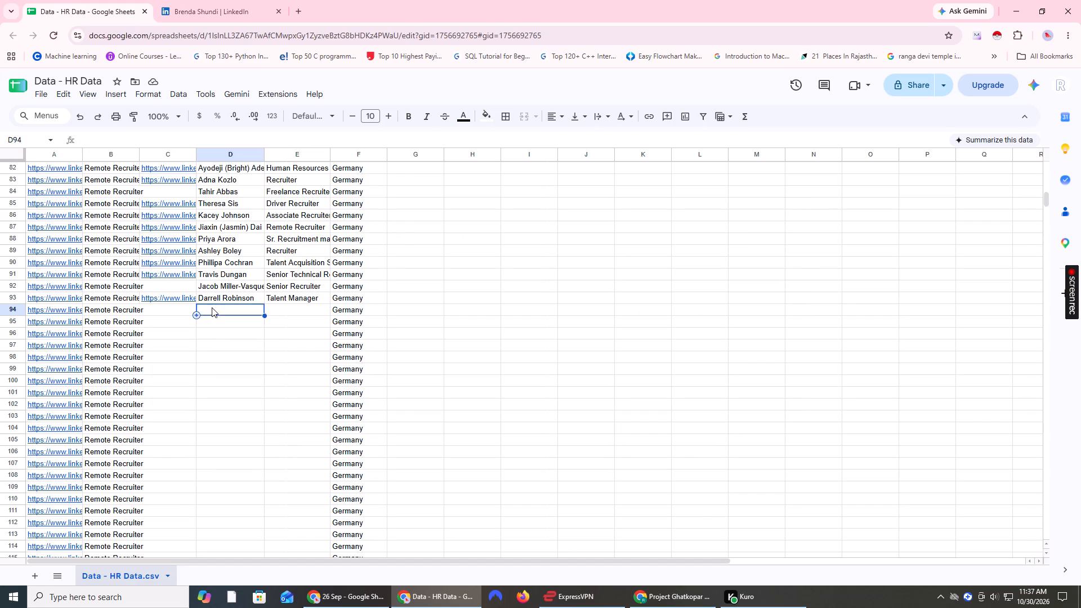
pyautogui.hotkey('ctrl', 'v')
pyautogui.press('Return')
# From the profile's latest experience entry, open the C&W Services company page and copy the job title Recruiting Specialist into cell E94.
pyautogui.click(201, 0)
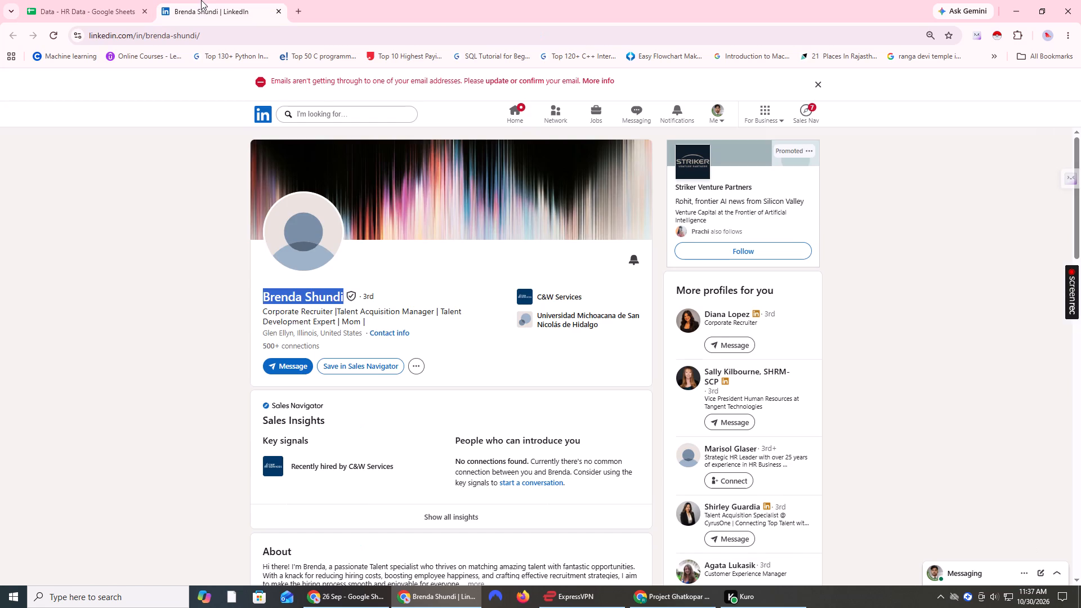
pyautogui.scroll(-2, 276, 396)
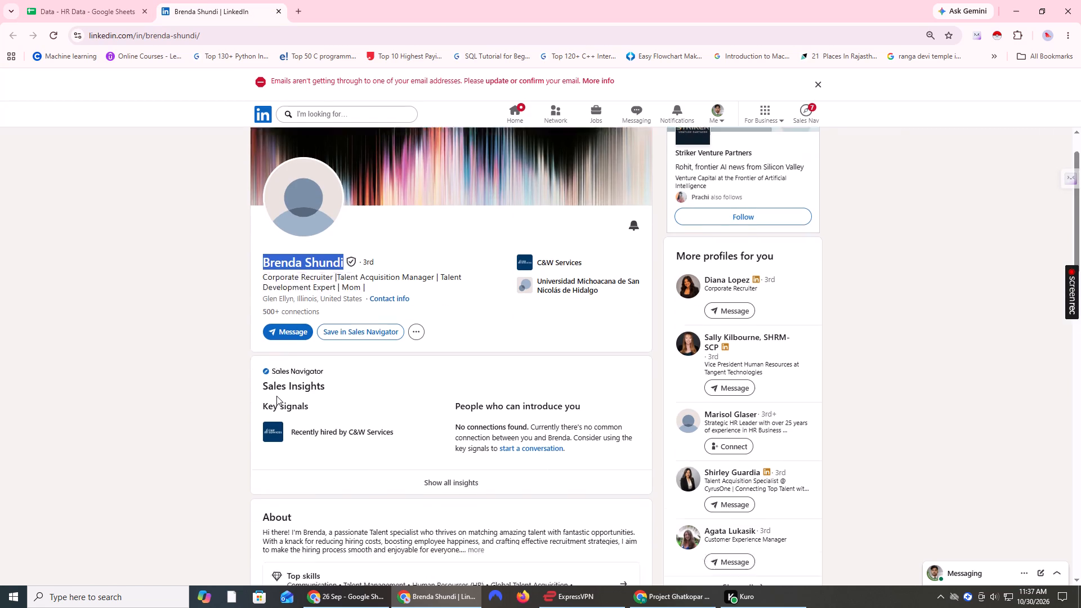
pyautogui.scroll(-13, 276, 396)
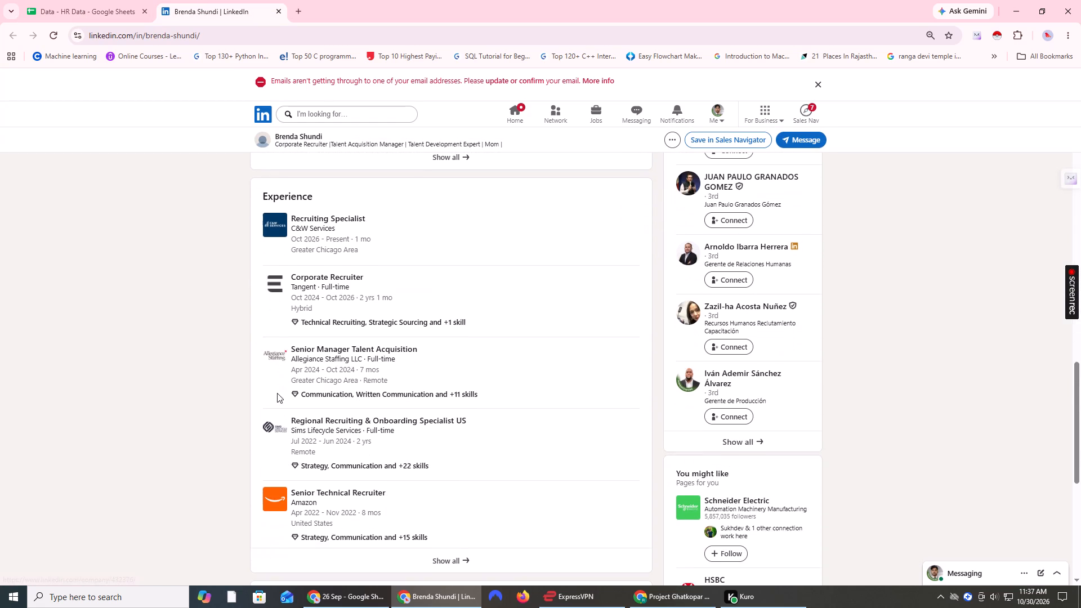
pyautogui.keyDown('ctrl'); pyautogui.click(272, 215); pyautogui.keyUp('ctrl')
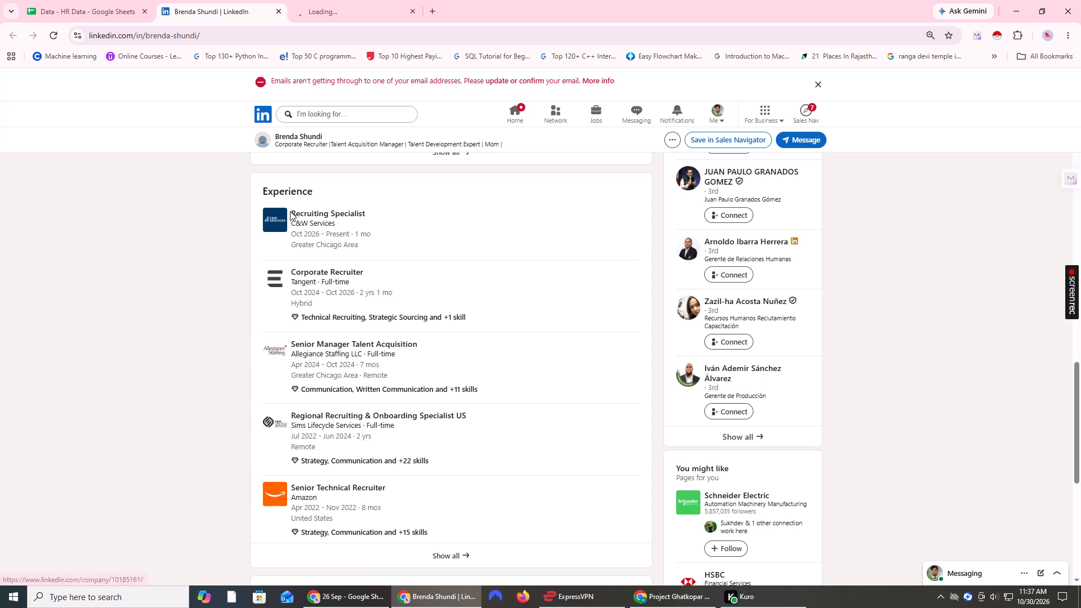
pyautogui.moveTo(290, 211); pyautogui.dragTo(373, 207)
pyautogui.hotkey('ctrl', 'c')
pyautogui.click(87, 0)
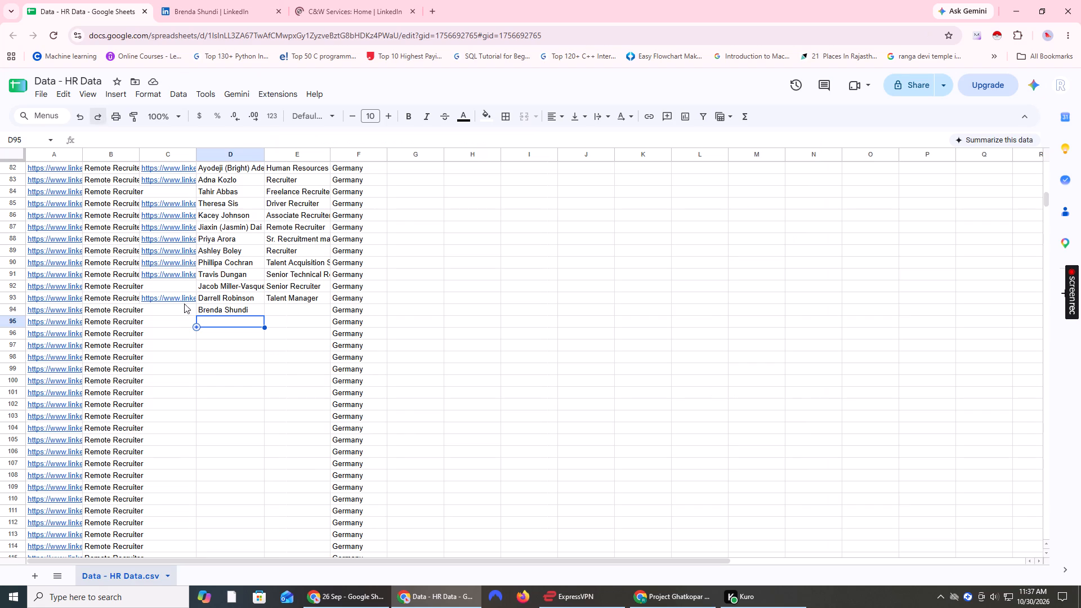
pyautogui.doubleClick(277, 313)
pyautogui.hotkey('ctrl', 'v')
pyautogui.click(258, 346)
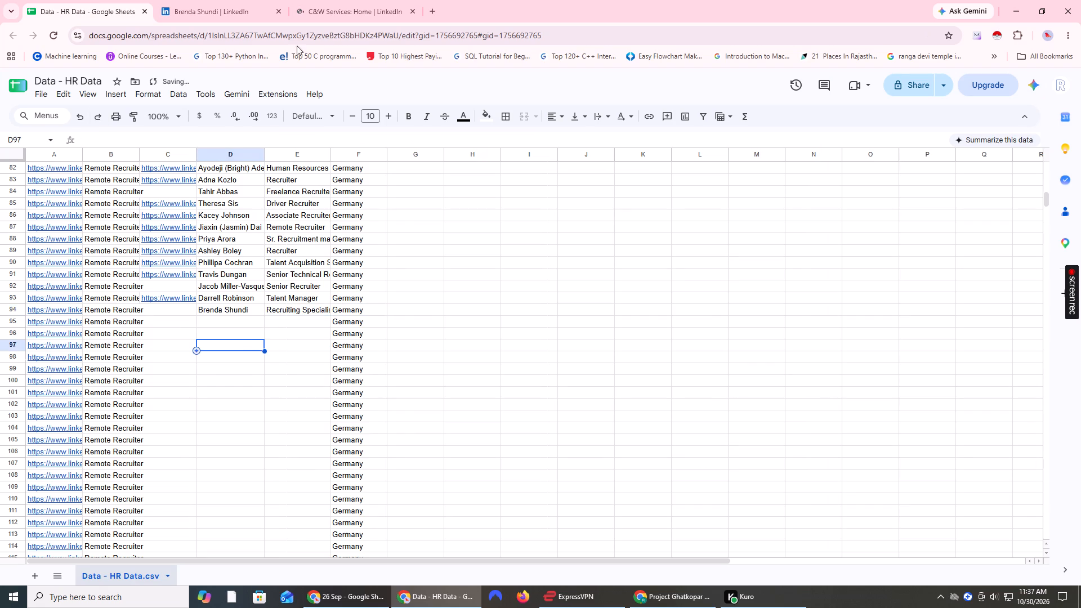
# Copy the C&W Services LinkedIn company page URL into cell C94.
pyautogui.click(318, 0)
pyautogui.click(265, 37)
pyautogui.hotkey('ctrl', 'c')
pyautogui.click(114, 0)
pyautogui.doubleClick(179, 312)
pyautogui.hotkey('ctrl', 'v')
pyautogui.press('Return')
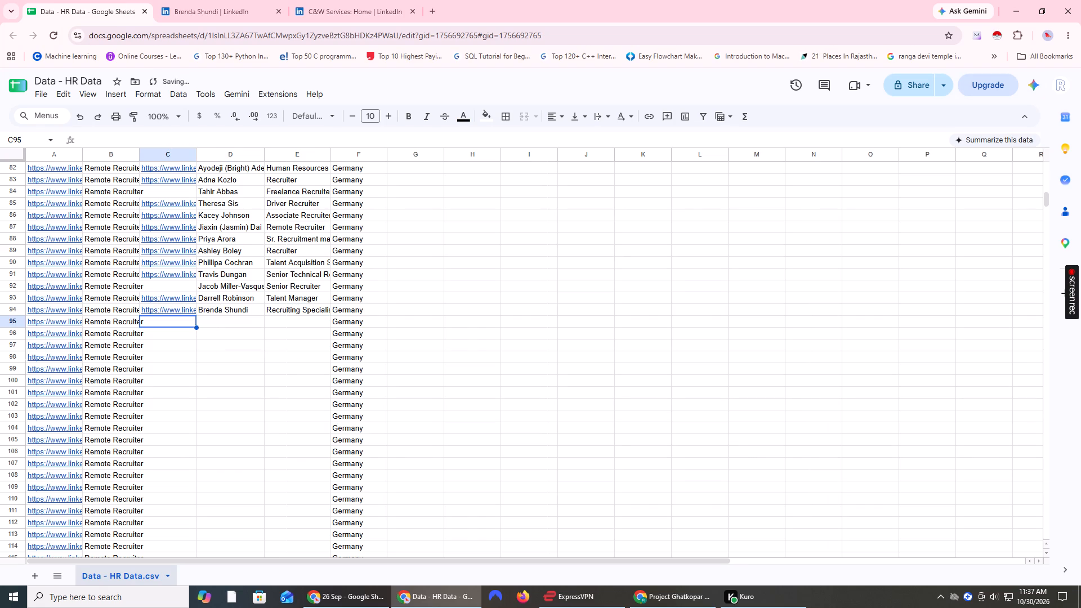
# Open the LinkedIn profile linked in row 95, close the previous LinkedIn tabs, and copy the person's name into cell D95.
pyautogui.click(66, 321)
pyautogui.click(81, 347)
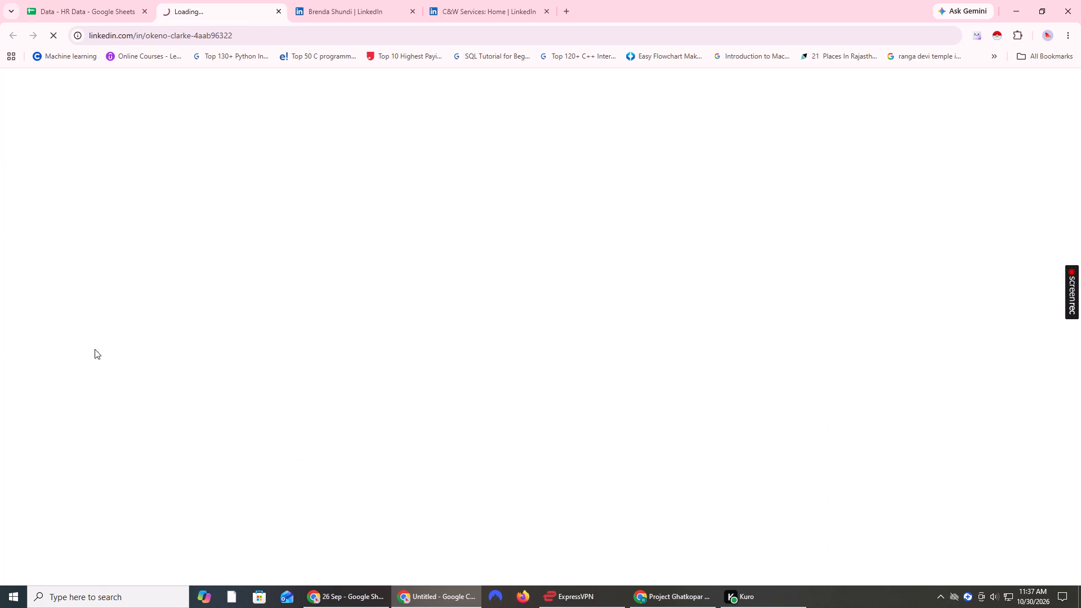
pyautogui.click(412, 12)
pyautogui.click(412, 12)
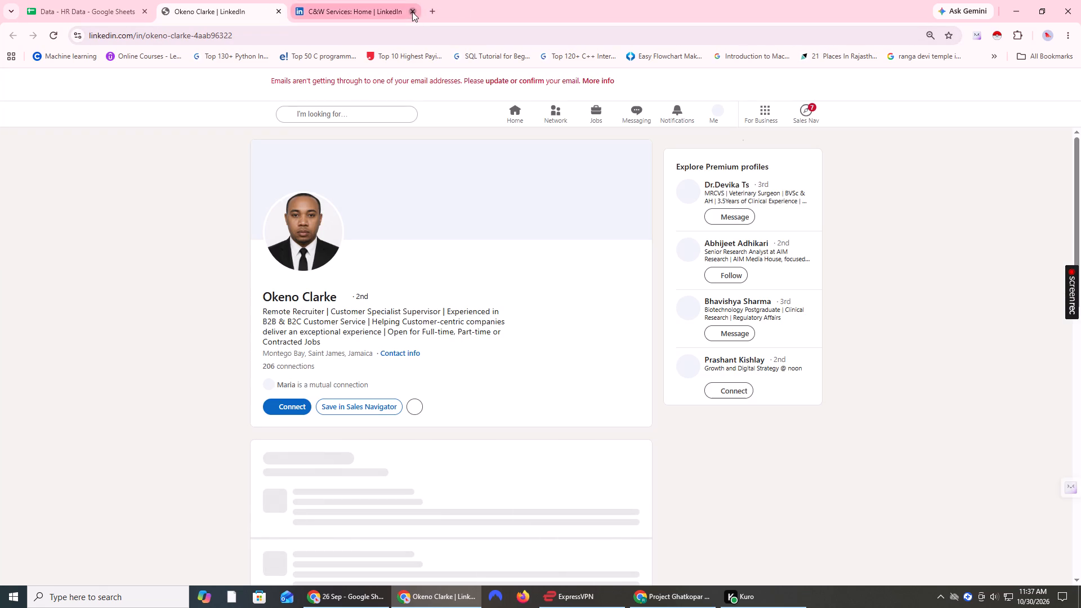
pyautogui.moveTo(263, 296); pyautogui.dragTo(260, 295)
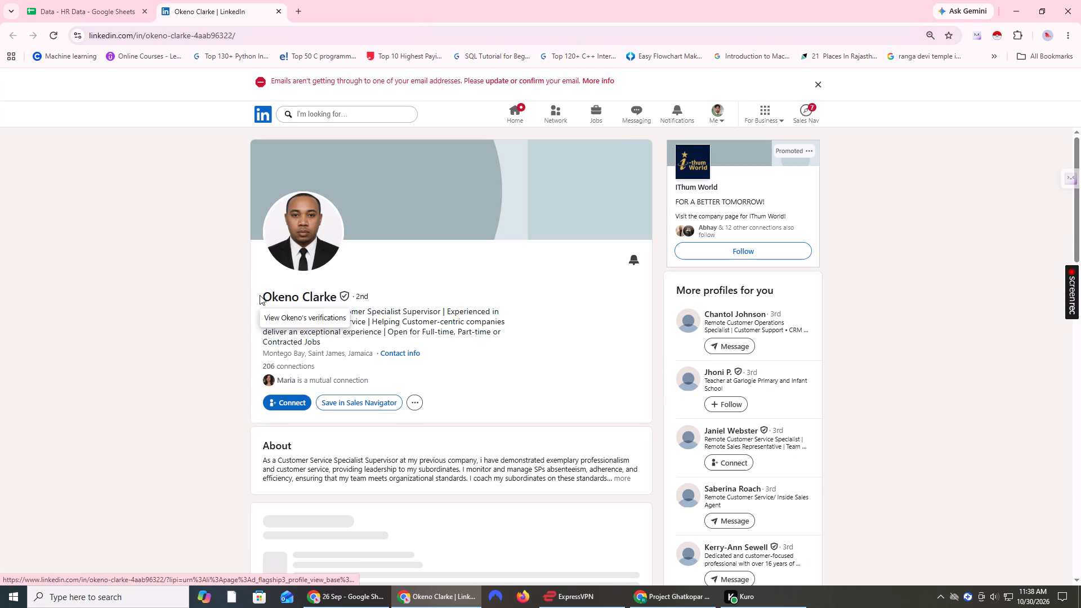
pyautogui.moveTo(260, 295); pyautogui.dragTo(257, 294)
pyautogui.moveTo(257, 294); pyautogui.dragTo(320, 293)
pyautogui.click(181, 272)
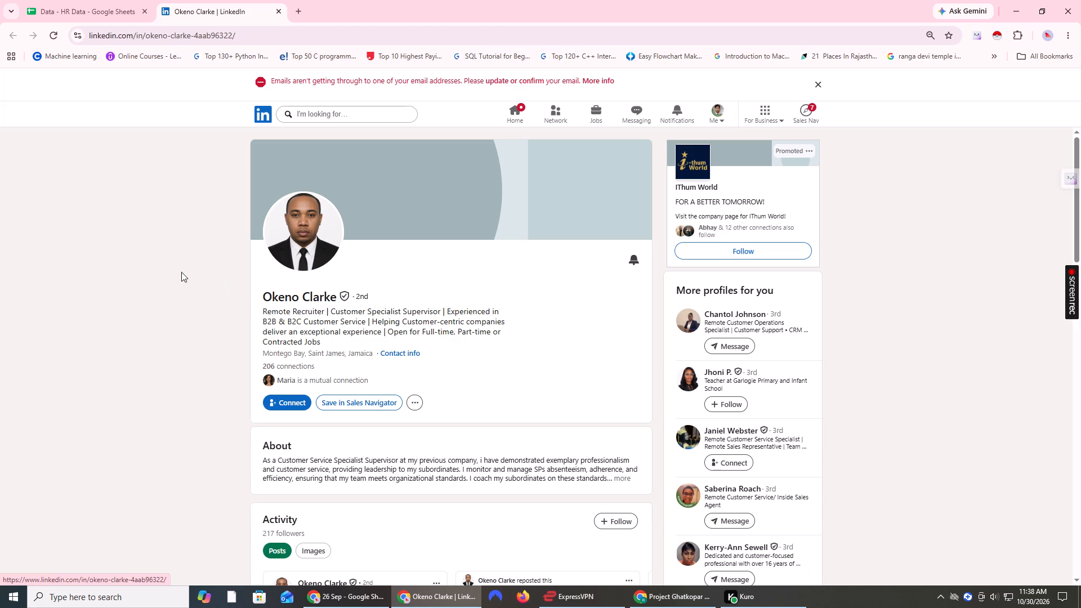
pyautogui.moveTo(258, 293); pyautogui.dragTo(338, 293)
pyautogui.hotkey('ctrl', 'c')
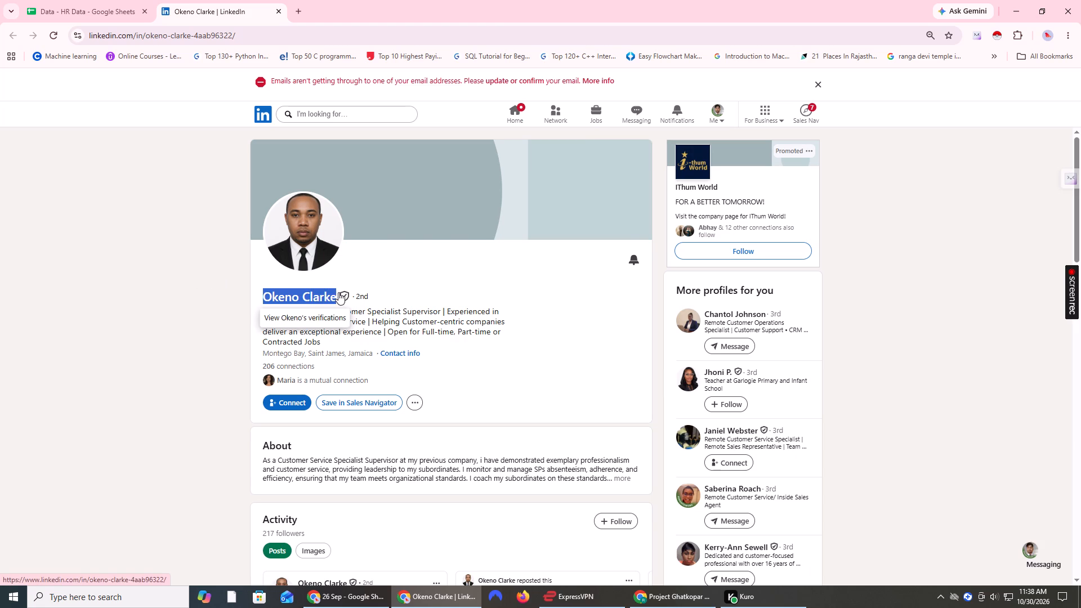
pyautogui.click(88, 0)
pyautogui.doubleClick(213, 319)
pyautogui.hotkey('ctrl', 'v')
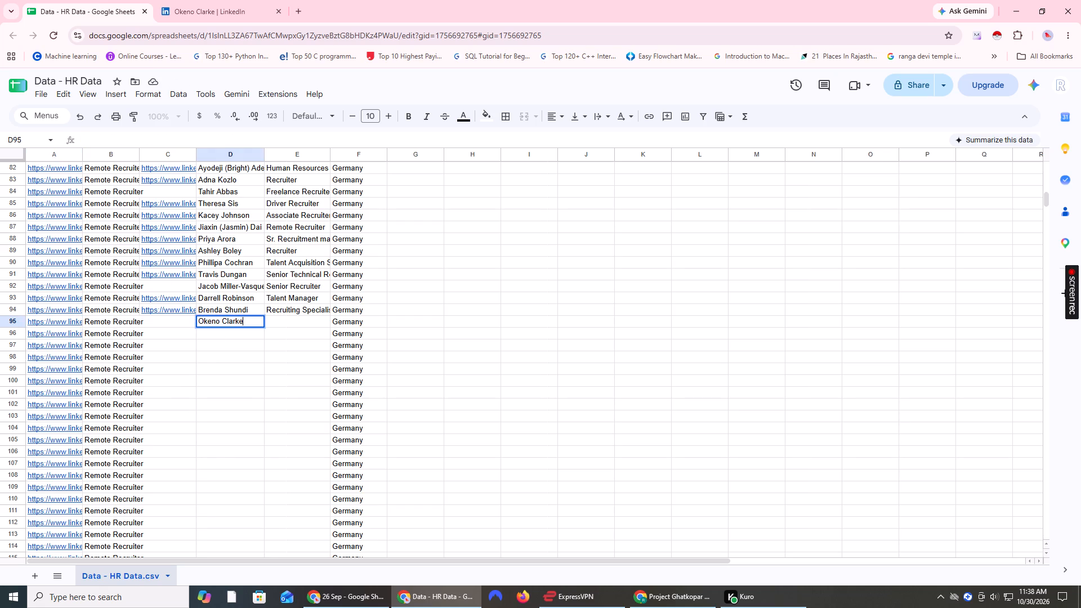
pyautogui.keyDown('ctrl'); pyautogui.click(195, 357); pyautogui.keyUp('ctrl')
# Copy the job title Customer Service Representative from the profile's latest experience entry into cell E95.
pyautogui.click(254, 0)
pyautogui.scroll(-8, 326, 382)
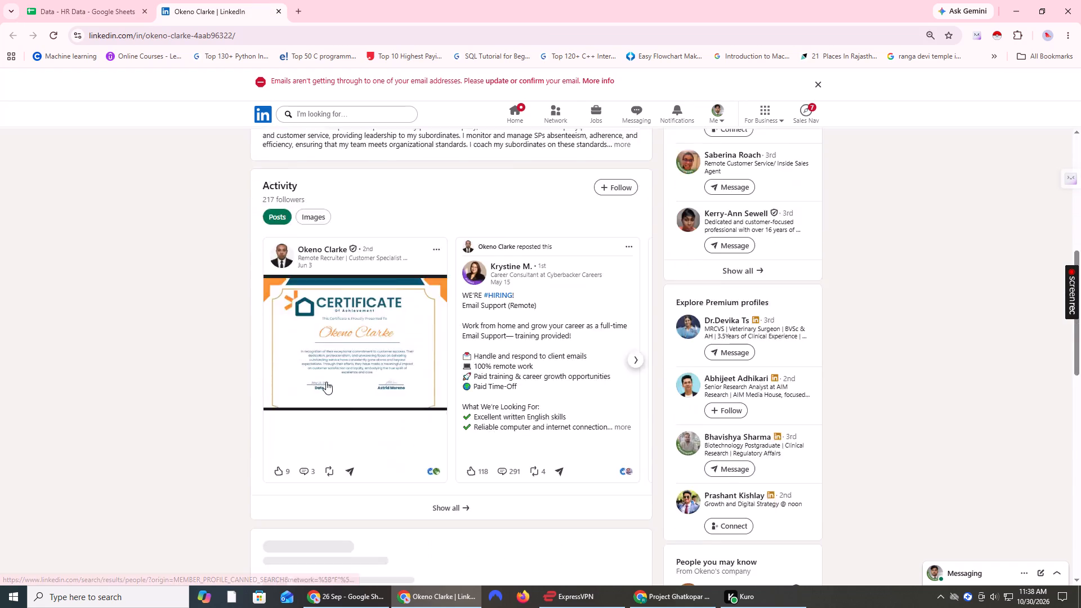
pyautogui.scroll(-7, 326, 382)
pyautogui.scroll(3, 326, 382)
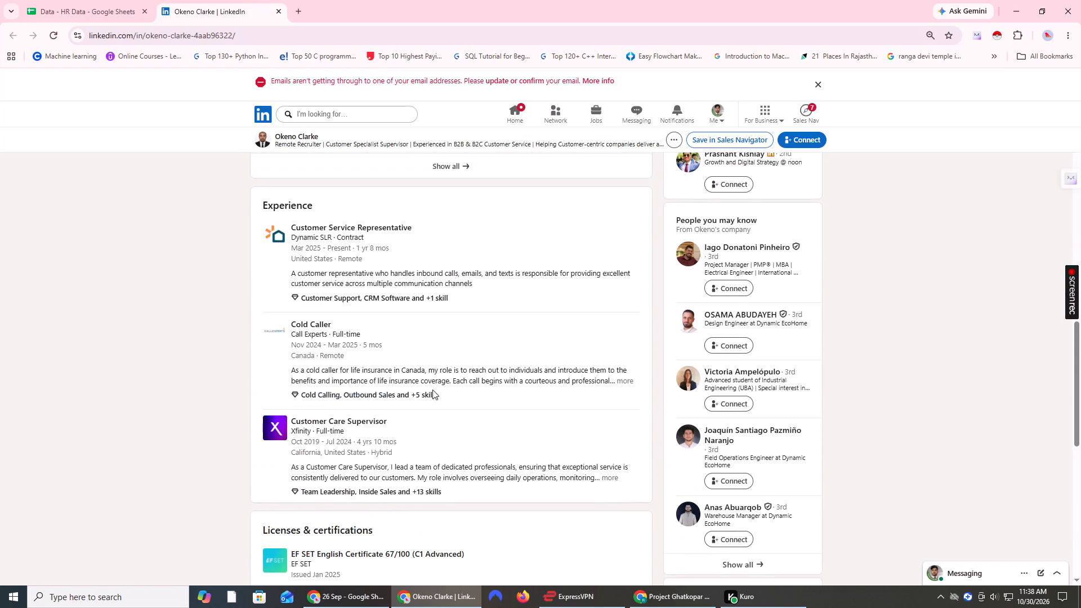
pyautogui.moveTo(285, 224); pyautogui.dragTo(407, 226)
pyautogui.moveTo(287, 225); pyautogui.dragTo(413, 225)
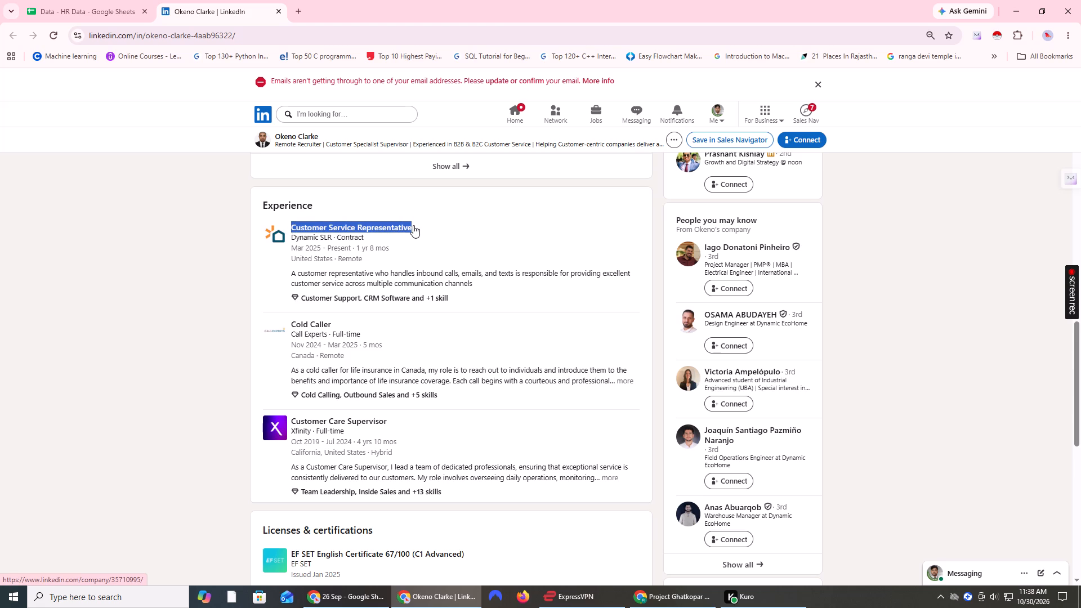
pyautogui.hotkey('ctrl', 'c')
pyautogui.click(116, 0)
pyautogui.doubleClick(284, 326)
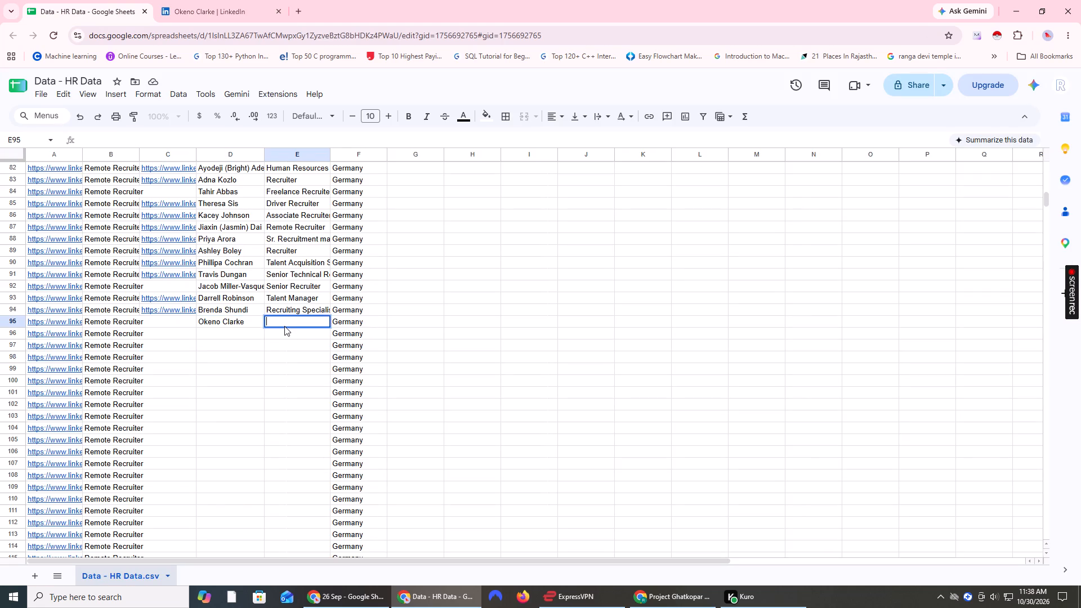
pyautogui.hotkey('ctrl', 'v')
pyautogui.keyDown('ctrl'); pyautogui.click(244, 367); pyautogui.keyUp('ctrl')
# Open the Dynamic EcoHome company page from the profile's latest experience entry and copy its LinkedIn URL into cell C95.
pyautogui.click(228, 0)
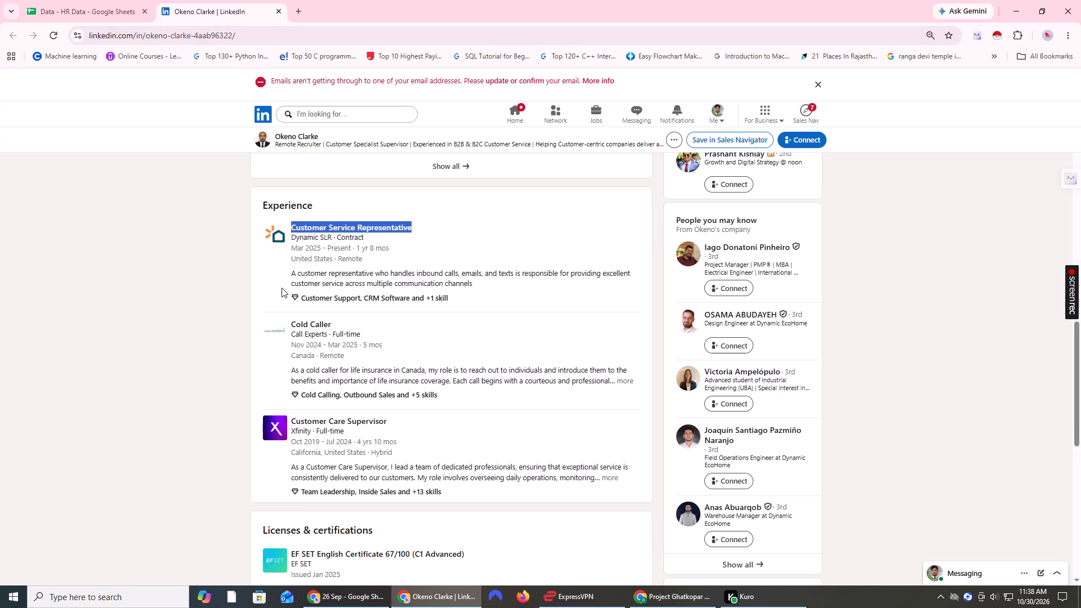
pyautogui.keyDown('ctrl'); pyautogui.click(275, 243); pyautogui.keyUp('ctrl')
pyautogui.click(340, 0)
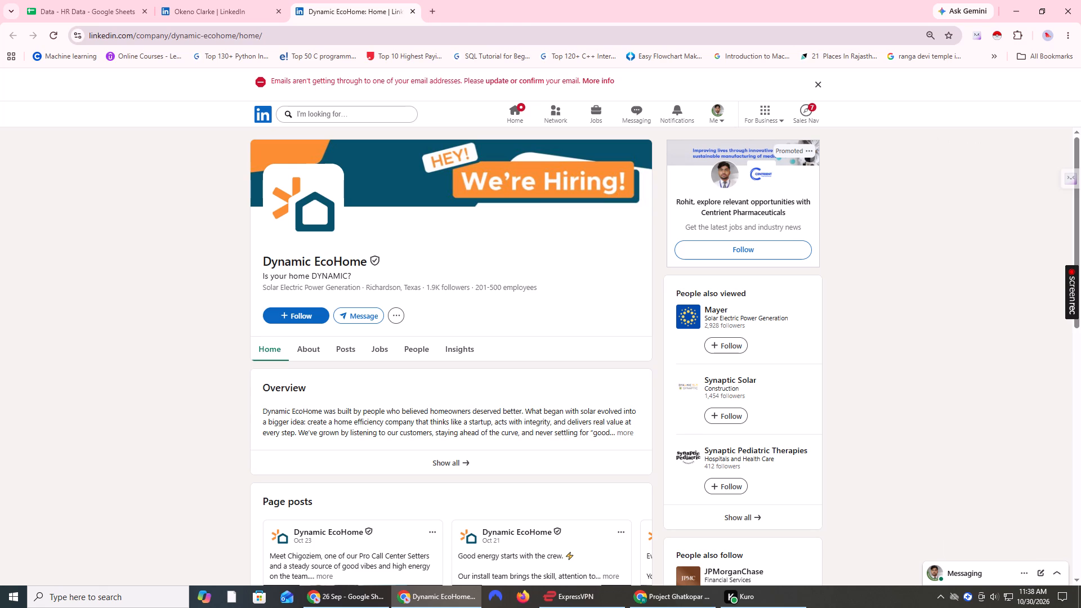
pyautogui.click(261, 34)
pyautogui.hotkey('ctrl', 'c')
pyautogui.click(44, 0)
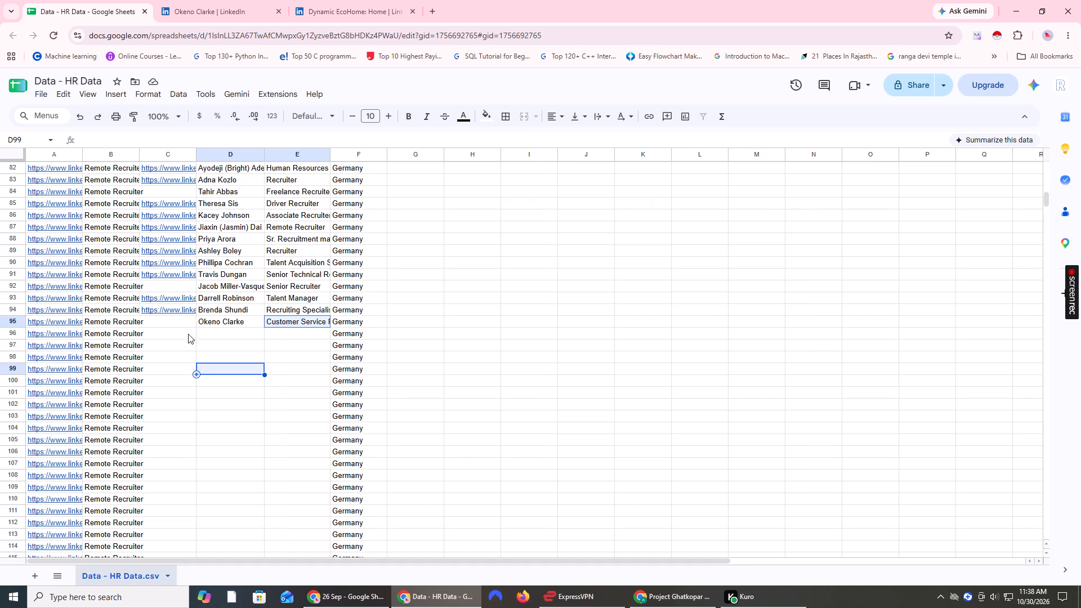
pyautogui.click(178, 321)
pyautogui.click(178, 321)
pyautogui.hotkey('ctrl', 'v')
pyautogui.press('Return')
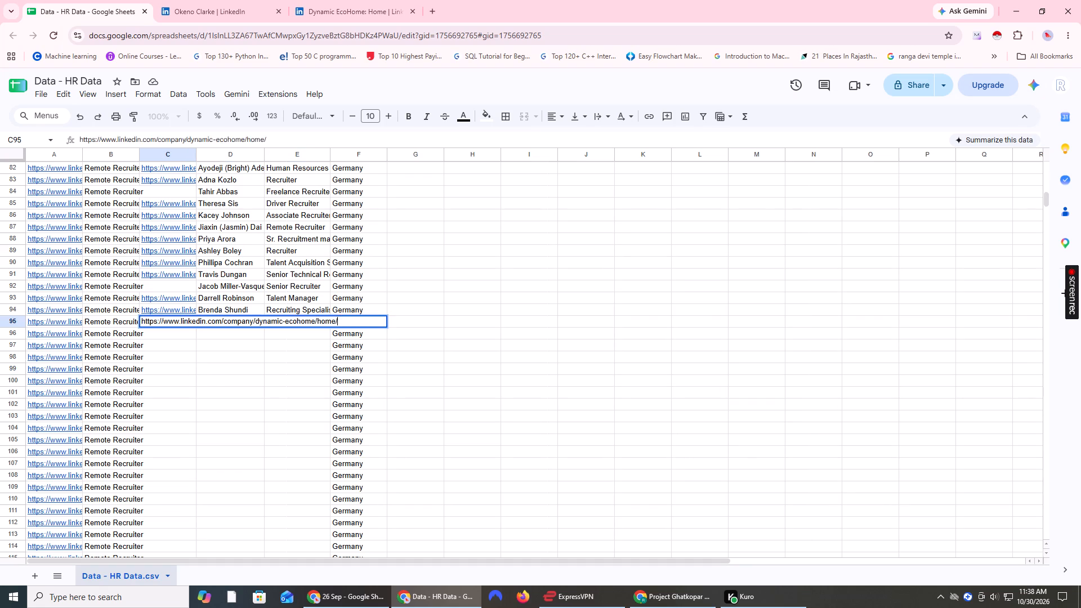
# Open the LinkedIn profile linked in row 96, close the previous LinkedIn tabs, and copy the person's name into cell D96.
pyautogui.click(33, 331)
pyautogui.click(93, 354)
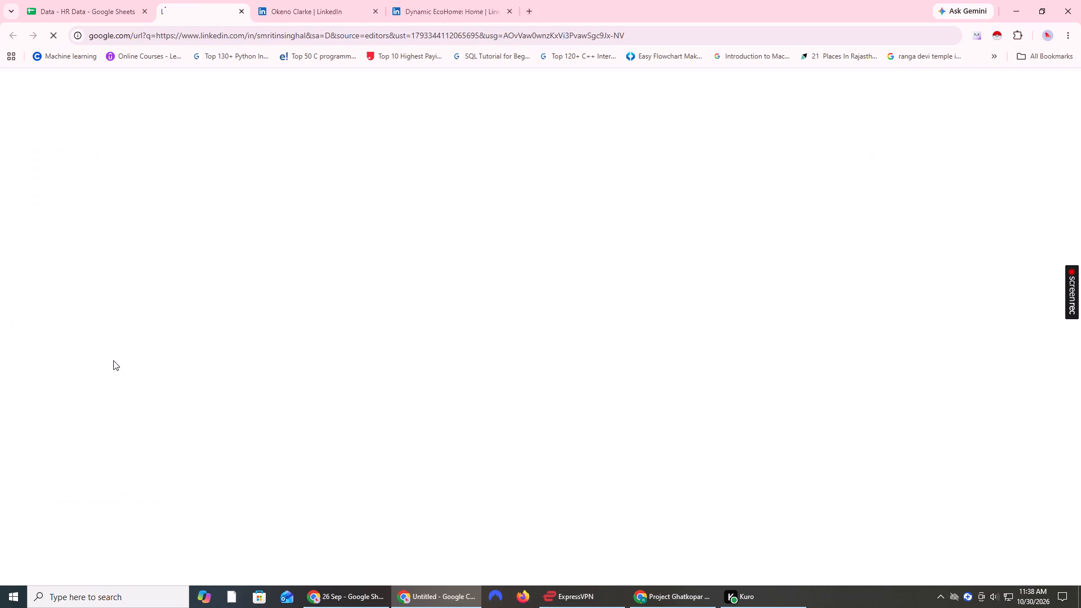
pyautogui.click(417, 14)
pyautogui.click(411, 12)
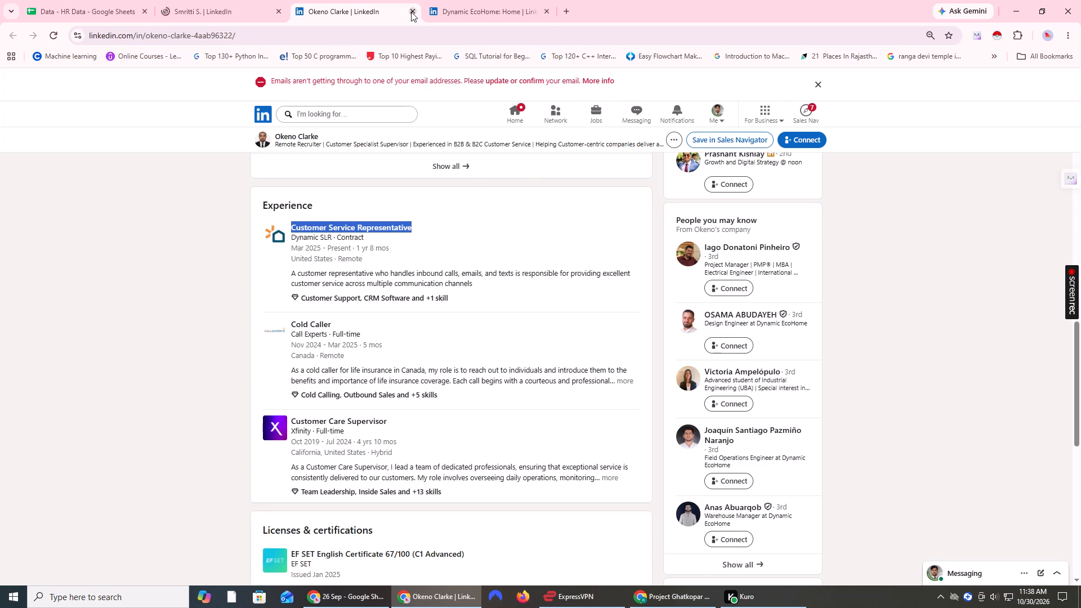
pyautogui.click(411, 12)
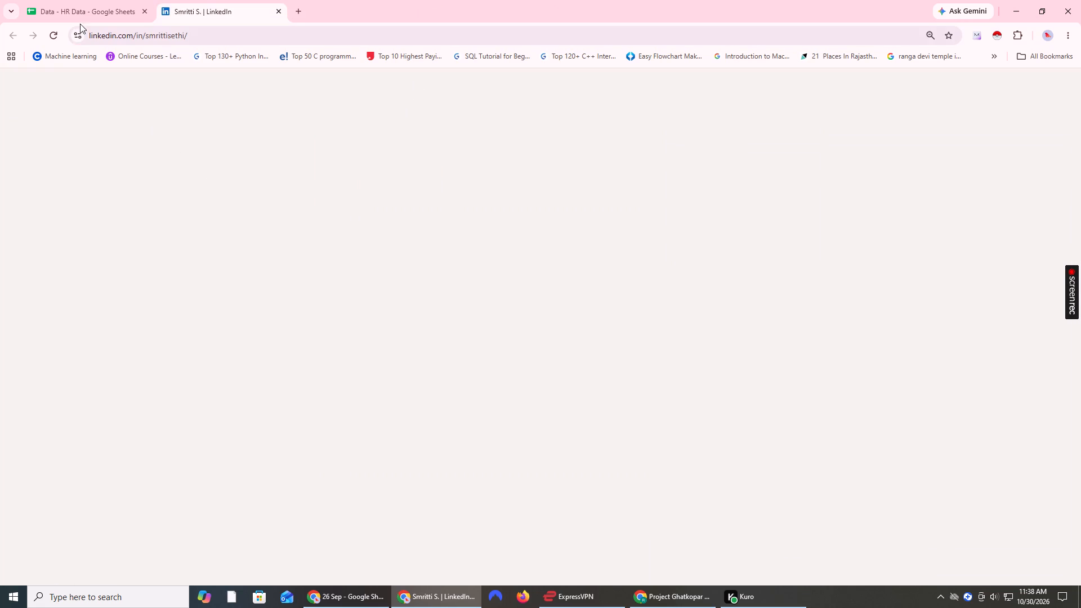
pyautogui.click(74, 0)
pyautogui.scroll(-2, 222, 335)
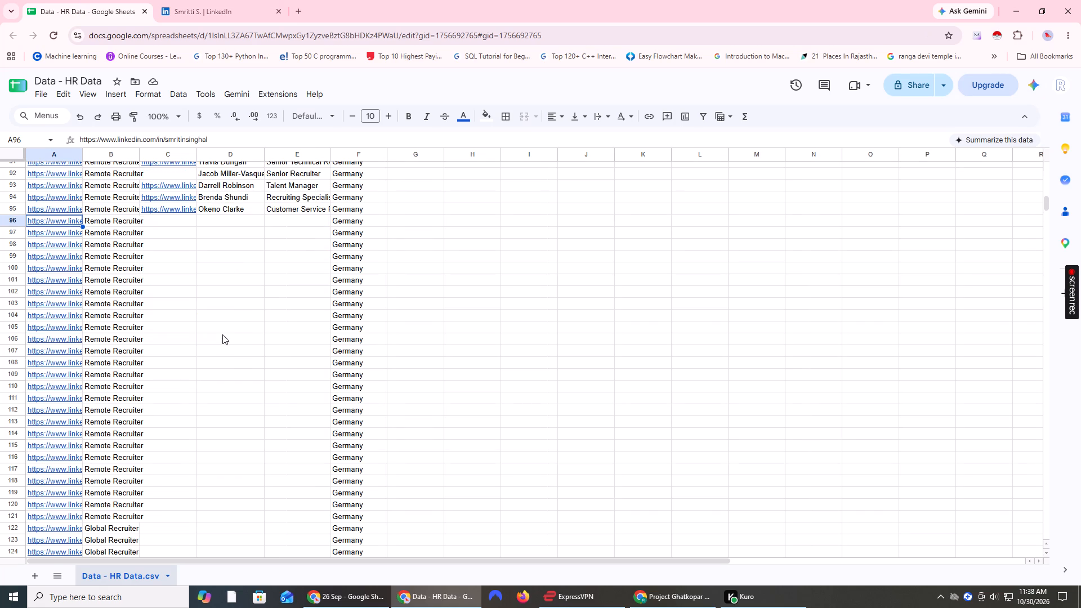
pyautogui.click(274, 356)
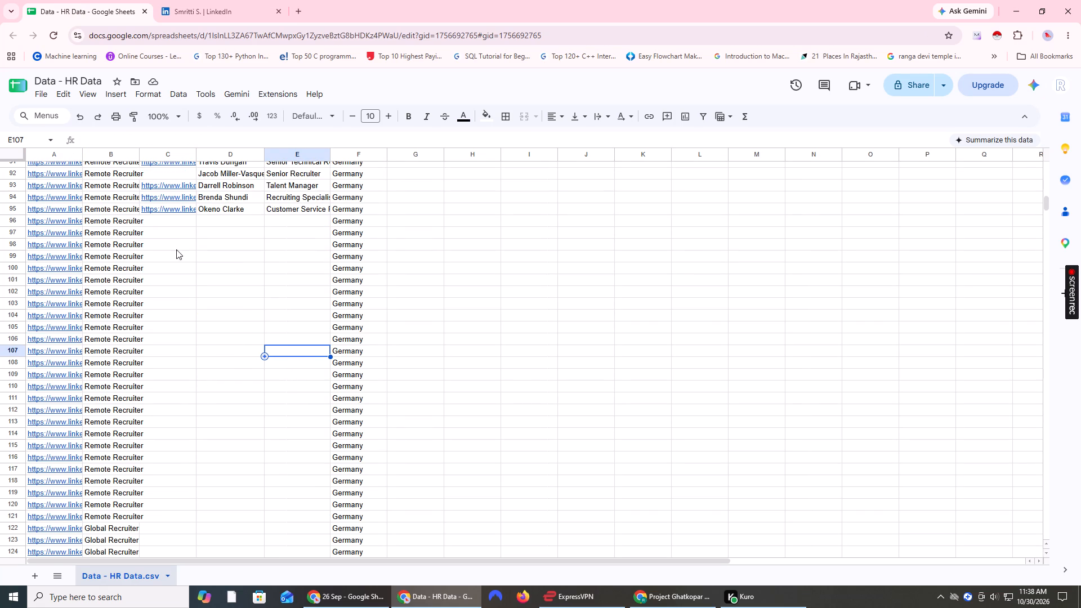
pyautogui.click(224, 2)
pyautogui.moveTo(253, 299); pyautogui.dragTo(320, 293)
pyautogui.hotkey('ctrl', 'c')
pyautogui.click(90, 0)
pyautogui.doubleClick(210, 217)
pyautogui.hotkey('ctrl', 'v')
pyautogui.press('Return')
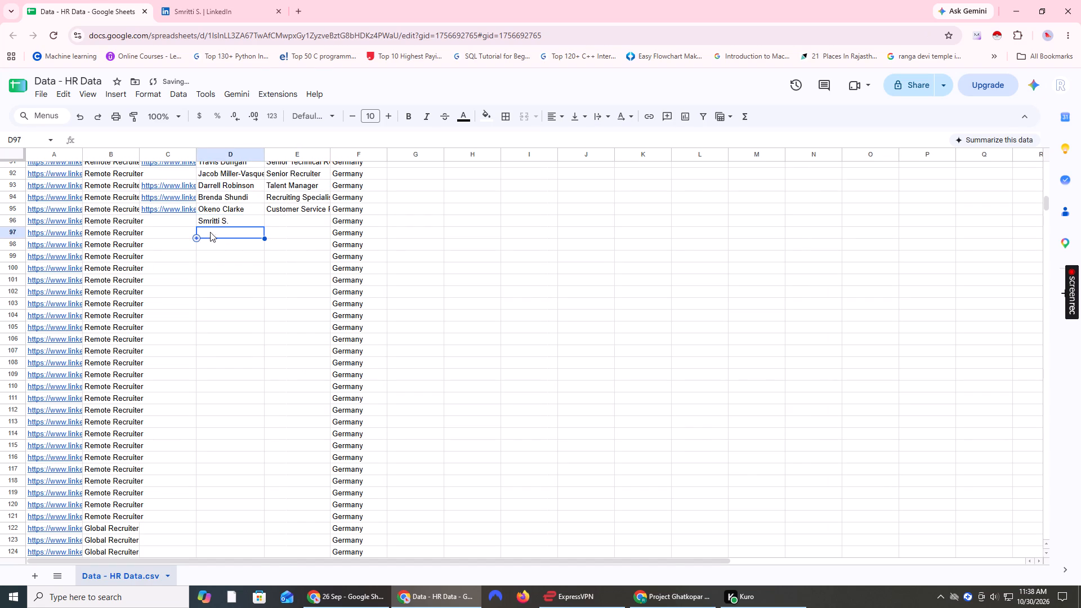
# From the profile's latest experience entry, open the Karbon Digital company page and copy the job title Human Resources Specialist into cell E96.
pyautogui.click(184, 0)
pyautogui.scroll(-8, 264, 293)
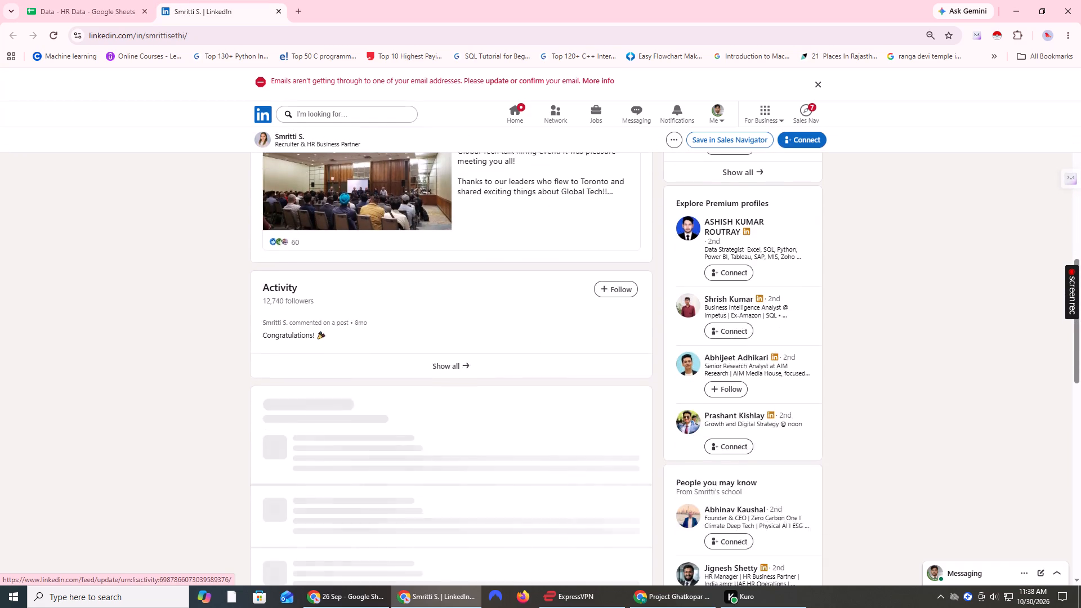
pyautogui.scroll(-2, 264, 292)
pyautogui.keyDown('ctrl'); pyautogui.click(265, 321); pyautogui.keyUp('ctrl')
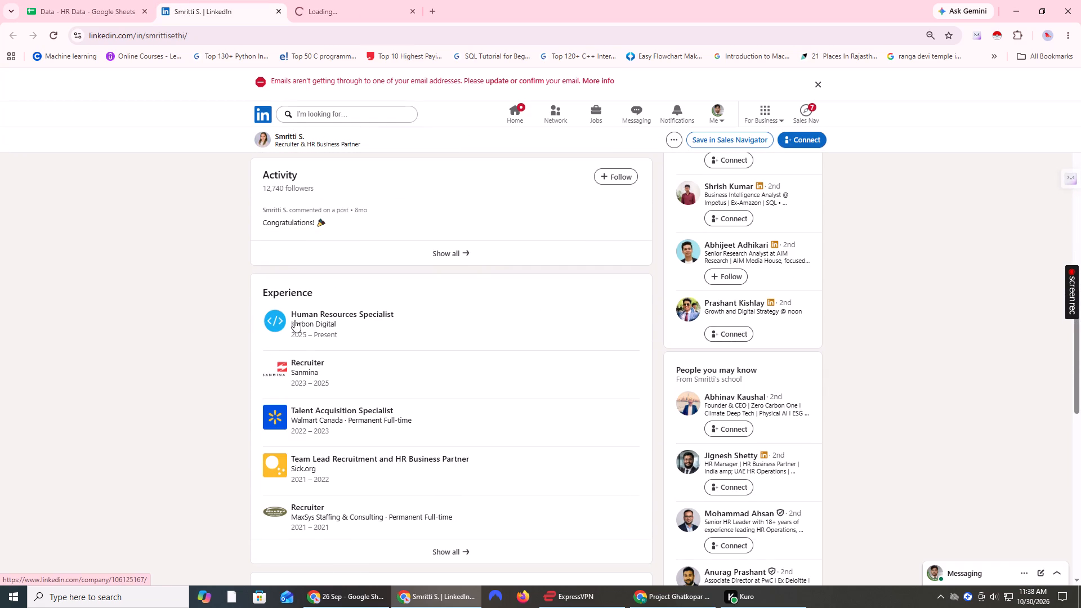
pyautogui.moveTo(289, 312); pyautogui.dragTo(404, 312)
pyautogui.hotkey('ctrl', 'c')
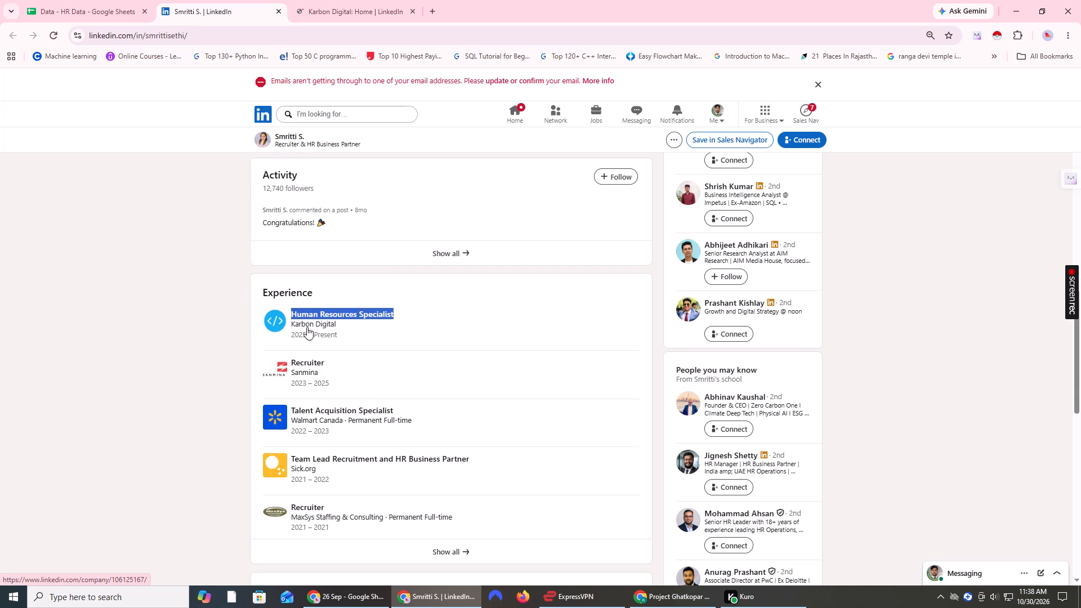
pyautogui.click(128, 0)
pyautogui.doubleClick(282, 224)
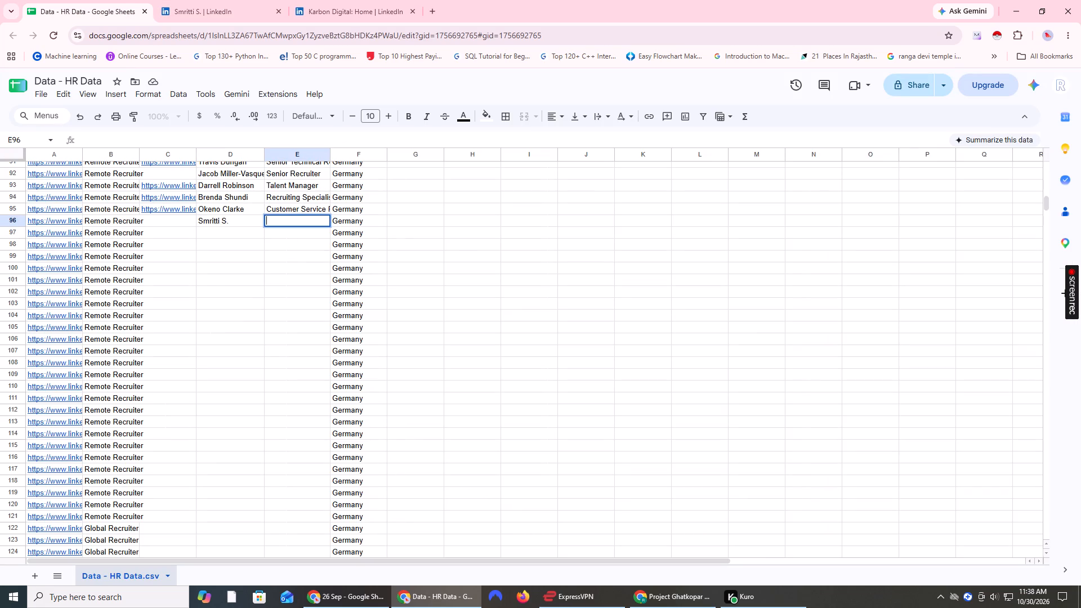
pyautogui.hotkey('ctrl', 'v')
pyautogui.press('Return')
pyautogui.click(267, 301)
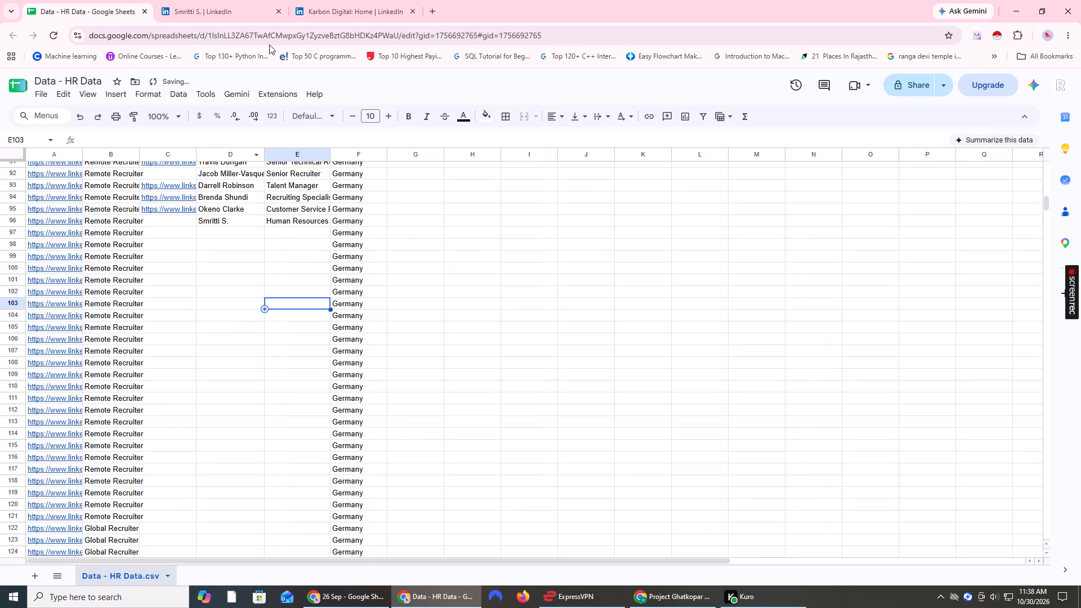
# Copy the Karbon Digital LinkedIn company page URL into cell C96.
pyautogui.click(330, 0)
pyautogui.click(283, 32)
pyautogui.hotkey('ctrl', 'c')
pyautogui.click(72, 0)
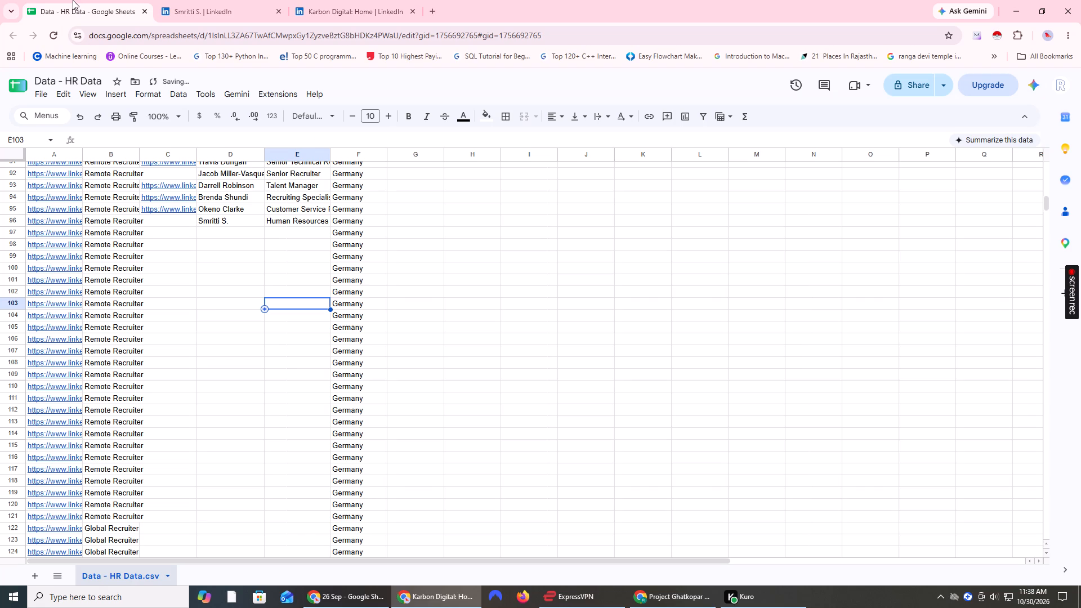
pyautogui.doubleClick(163, 224)
pyautogui.hotkey('ctrl', 'v')
pyautogui.hotkey('ctrl', 'Return')
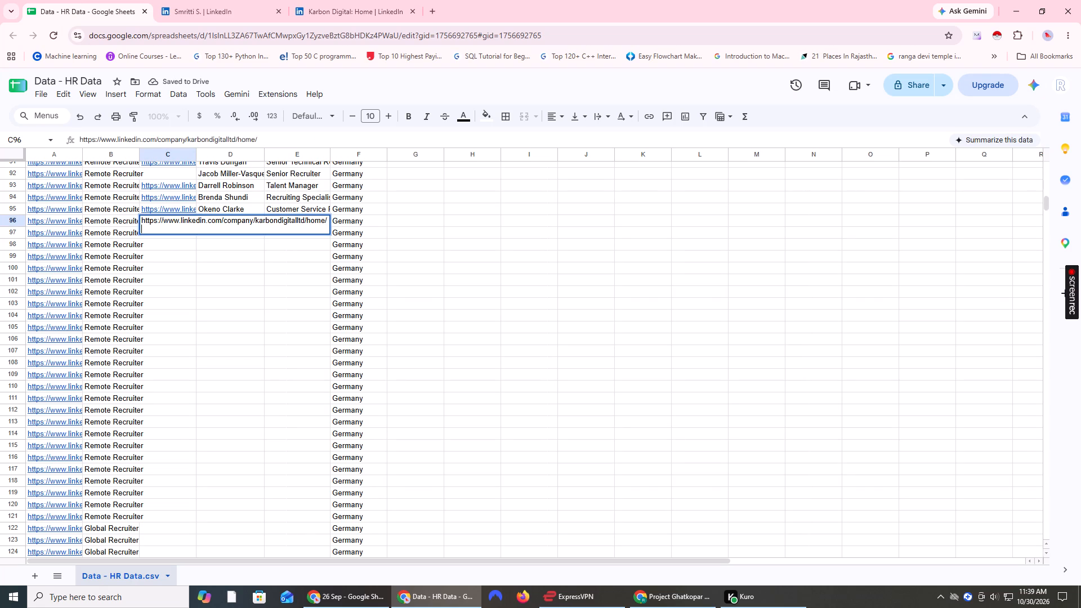
pyautogui.click(186, 281)
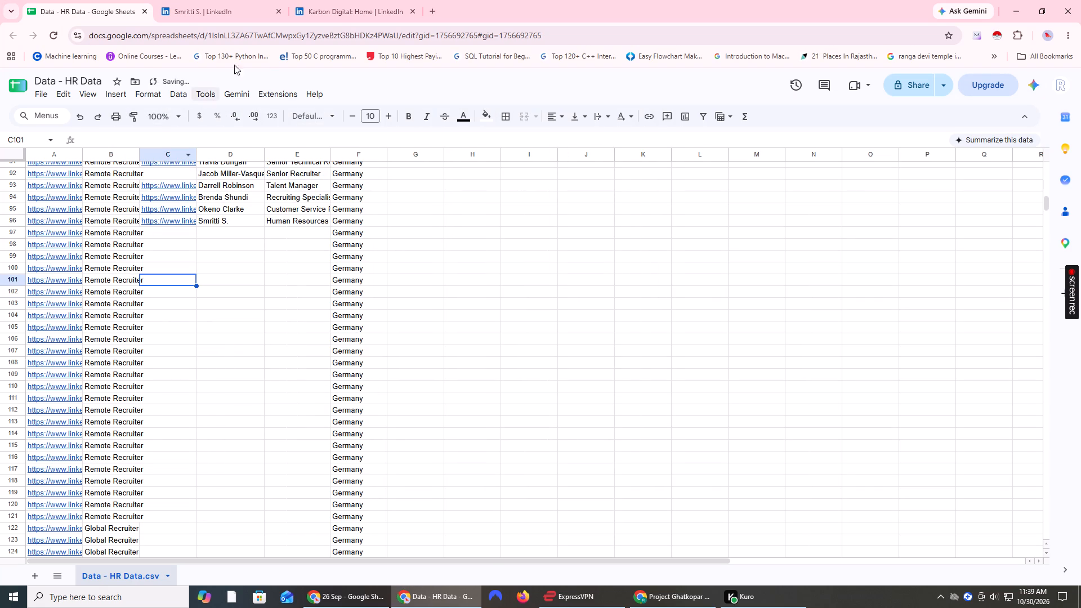
# Close the previous LinkedIn tabs, open the LinkedIn profile linked in row 97, and copy the person's name into cell D97.
pyautogui.click(278, 15)
pyautogui.click(278, 15)
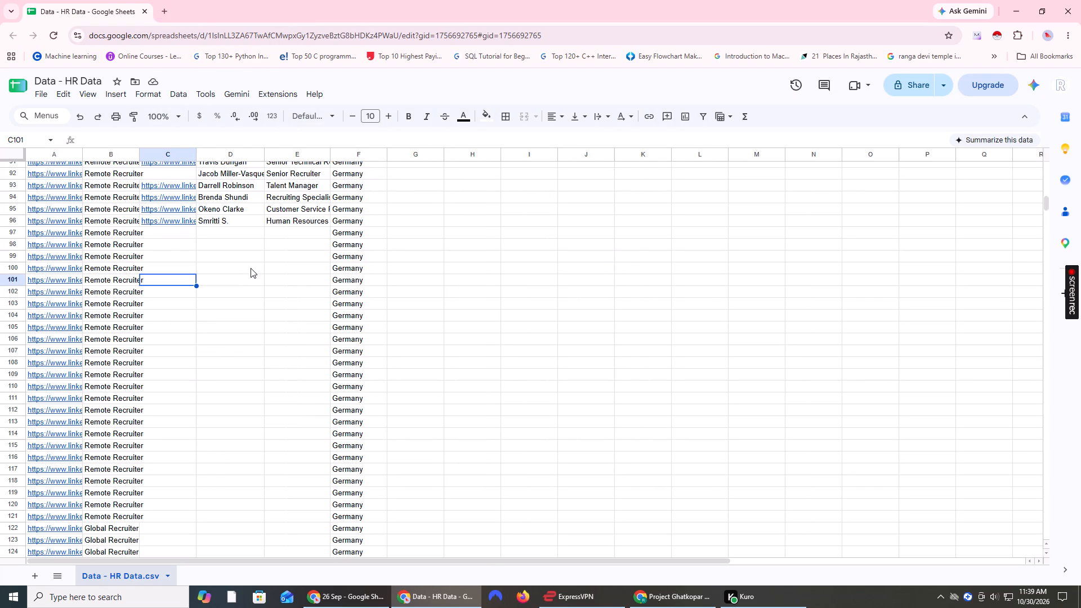
pyautogui.click(67, 233)
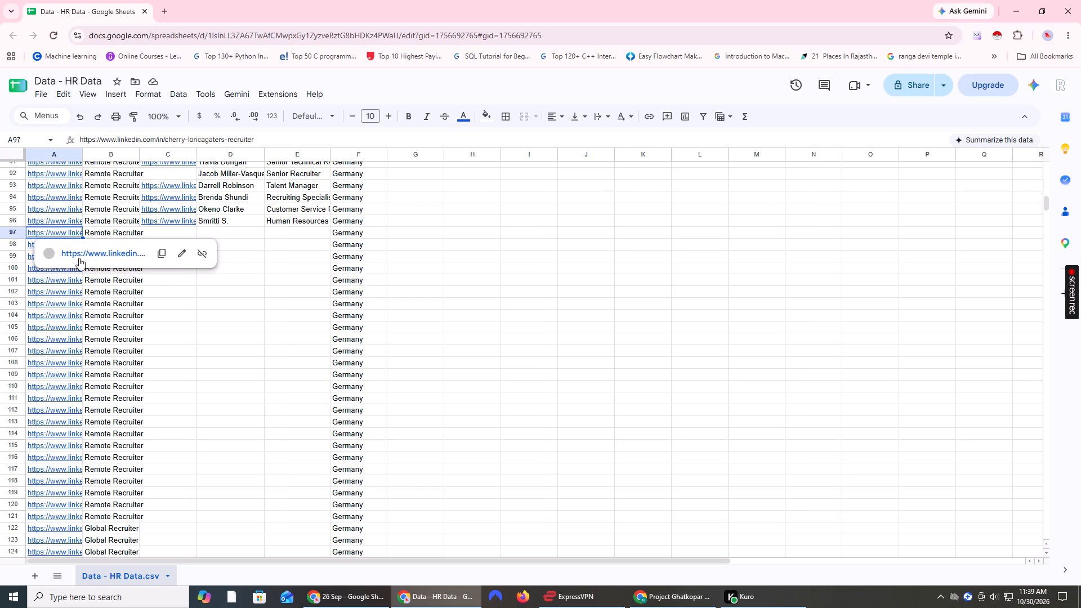
pyautogui.click(81, 256)
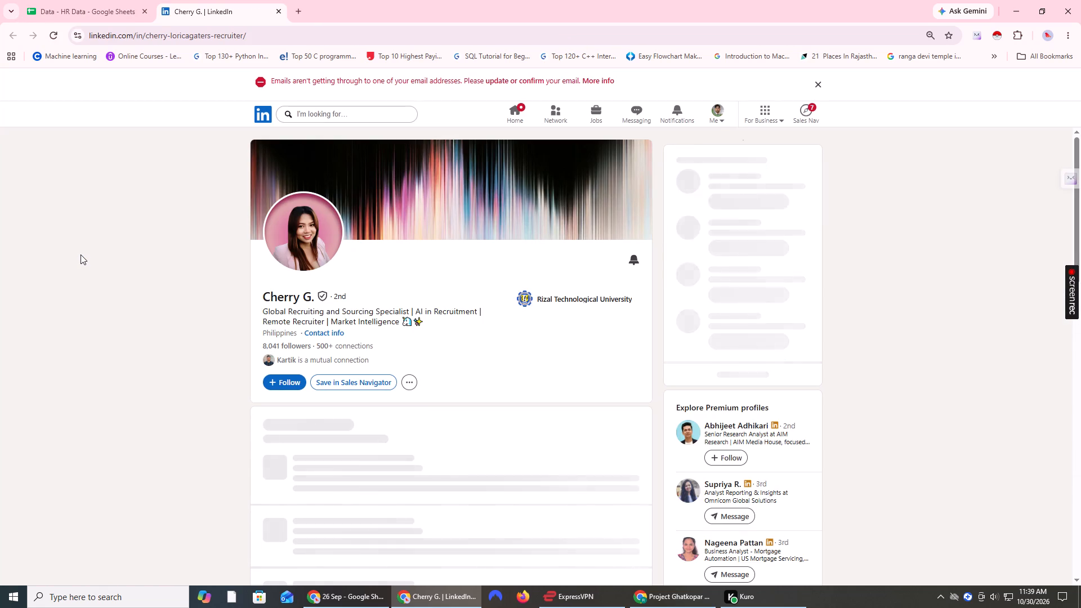
pyautogui.moveTo(256, 299); pyautogui.dragTo(303, 292)
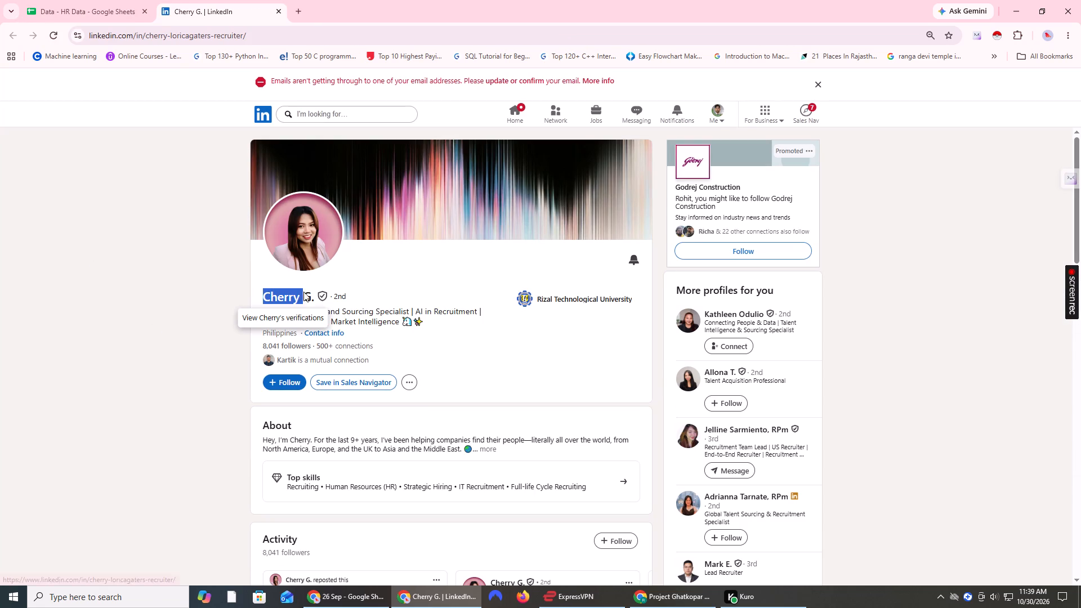
pyautogui.moveTo(303, 292); pyautogui.dragTo(314, 290)
pyautogui.hotkey('ctrl', 'c')
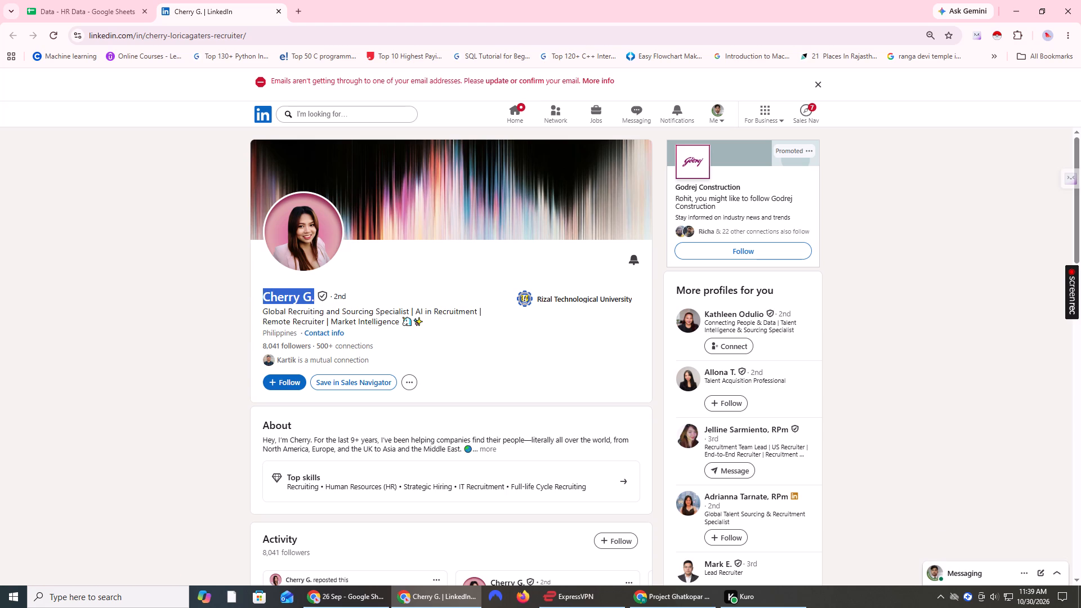
pyautogui.click(101, 0)
pyautogui.doubleClick(221, 233)
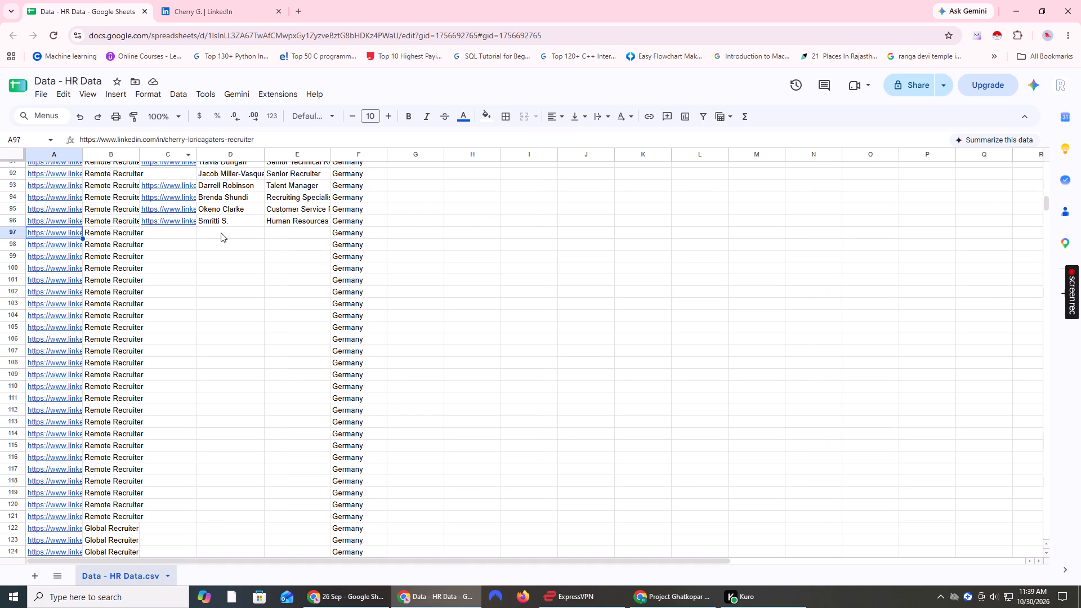
pyautogui.hotkey('ctrl', 'v')
pyautogui.click(218, 274)
# Open the SecurityScorecard company page from the latest experience entry of the row 97 person's LinkedIn profile.
pyautogui.click(223, 0)
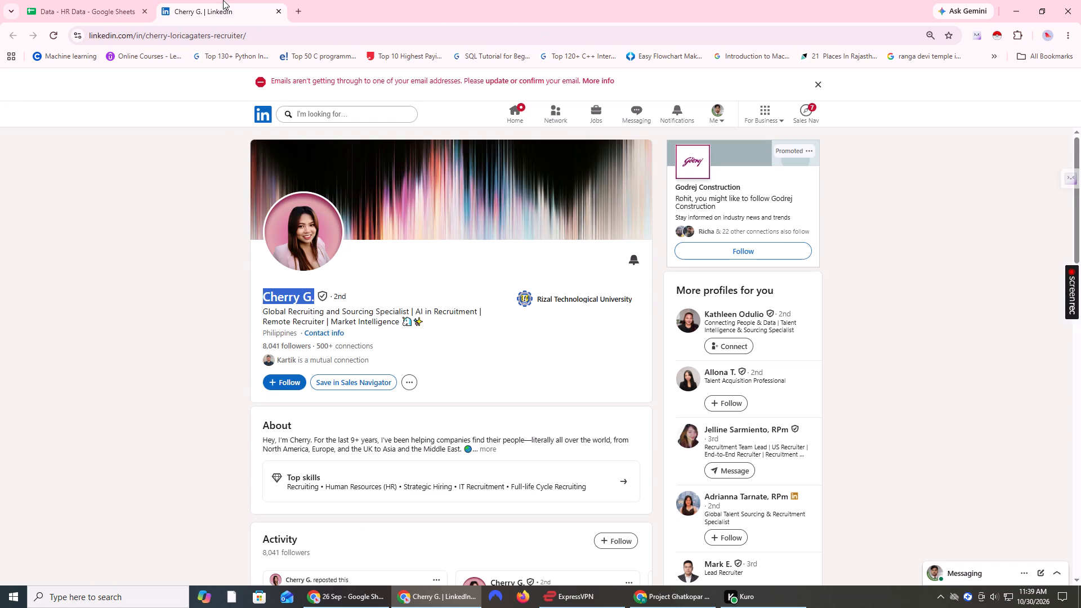
pyautogui.scroll(-11, 278, 297)
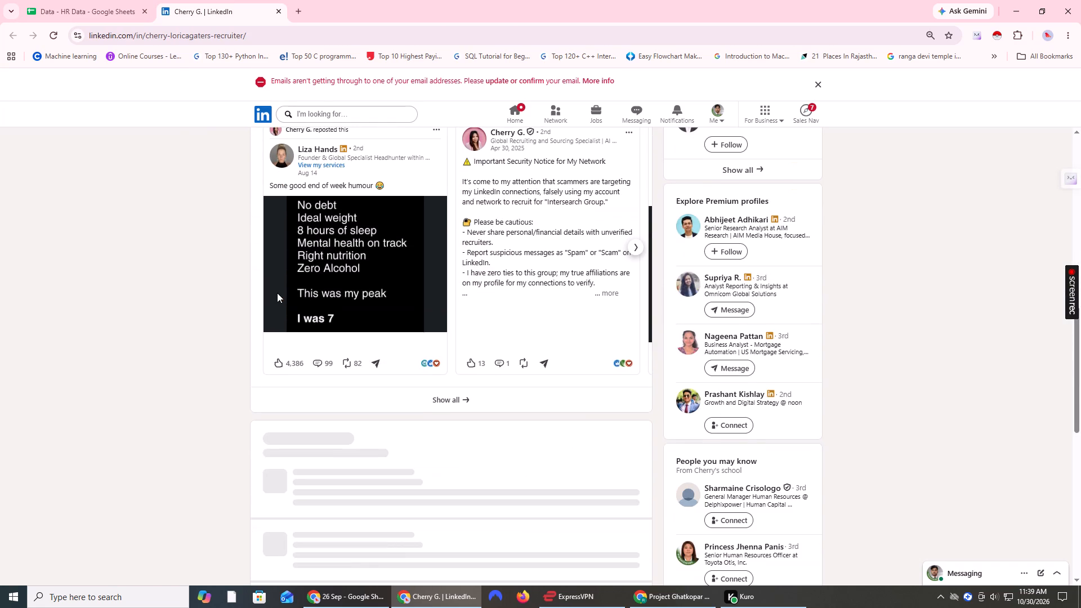
pyautogui.scroll(-4, 276, 292)
pyautogui.scroll(2, 275, 292)
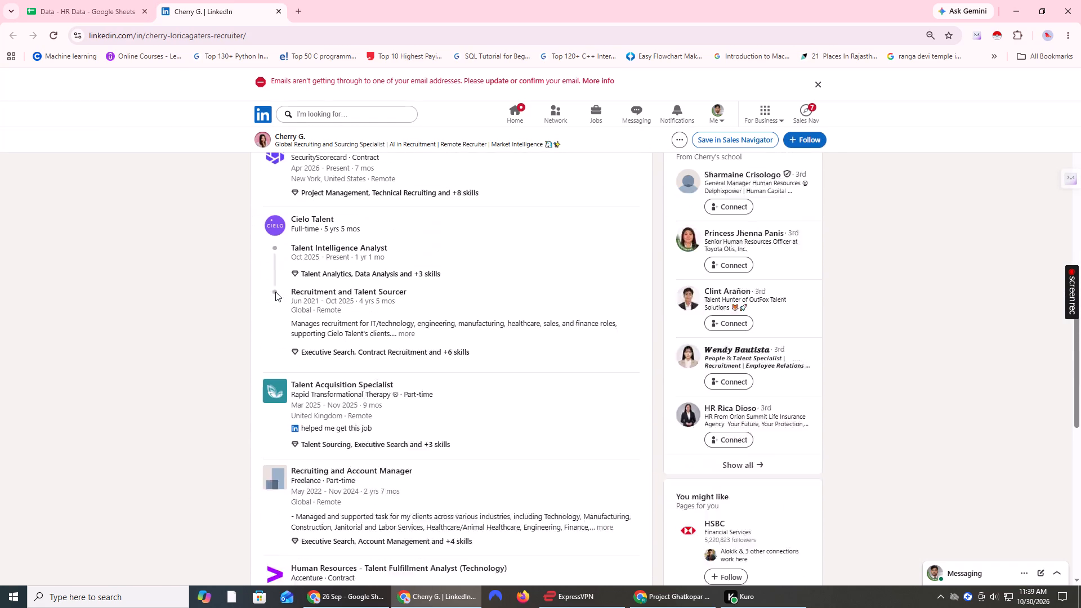
pyautogui.scroll(2, 291, 262)
pyautogui.keyDown('ctrl'); pyautogui.click(271, 300); pyautogui.keyUp('ctrl')
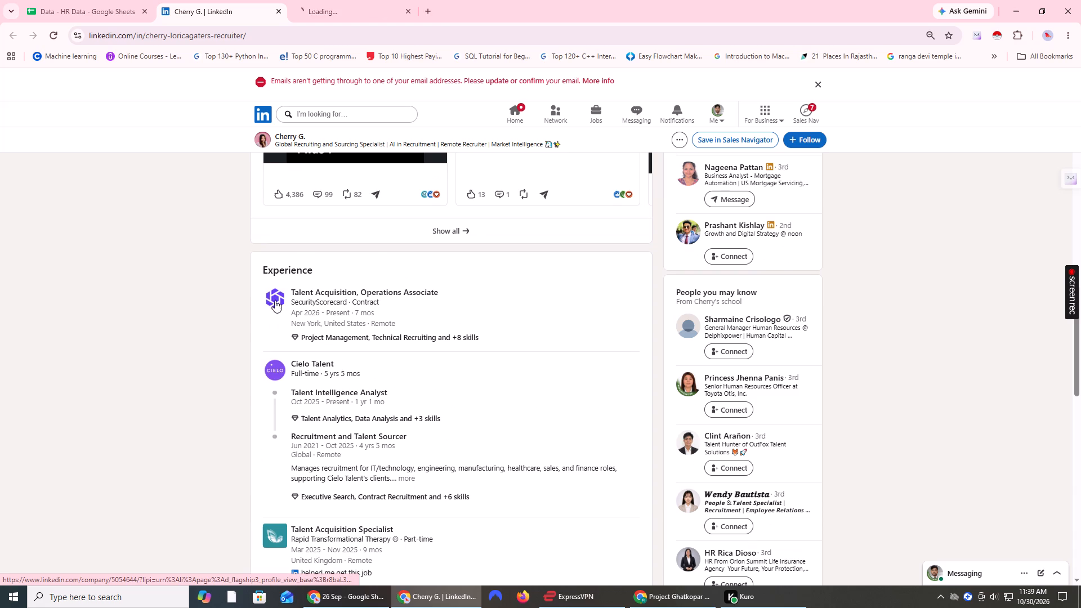
# Copy the job title Talent Acquisition, Operations Associate from the profile's latest experience entry into cell E97.
pyautogui.moveTo(288, 290); pyautogui.dragTo(442, 289)
pyautogui.hotkey('ctrl', 'c')
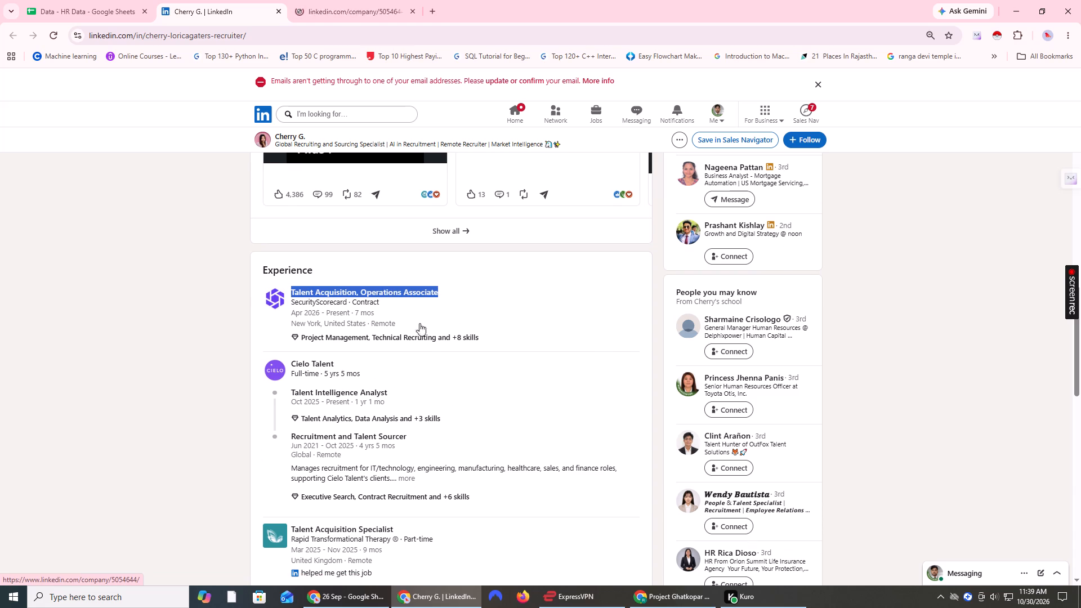
pyautogui.click(85, 0)
pyautogui.click(291, 289)
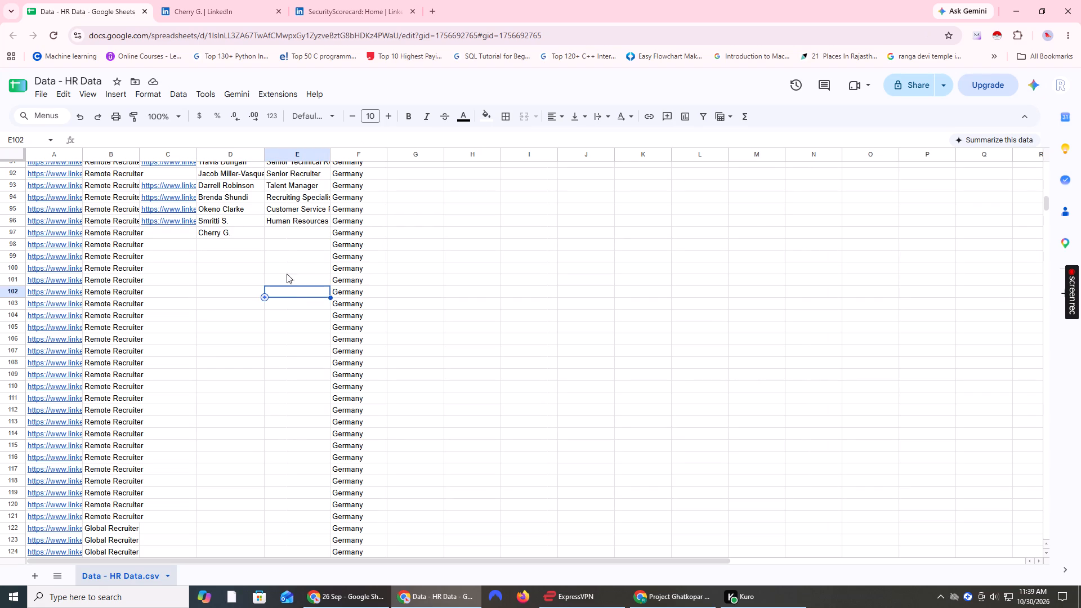
pyautogui.click(278, 231)
pyautogui.click(278, 231)
pyautogui.hotkey('ctrl', 'v')
pyautogui.press('Return')
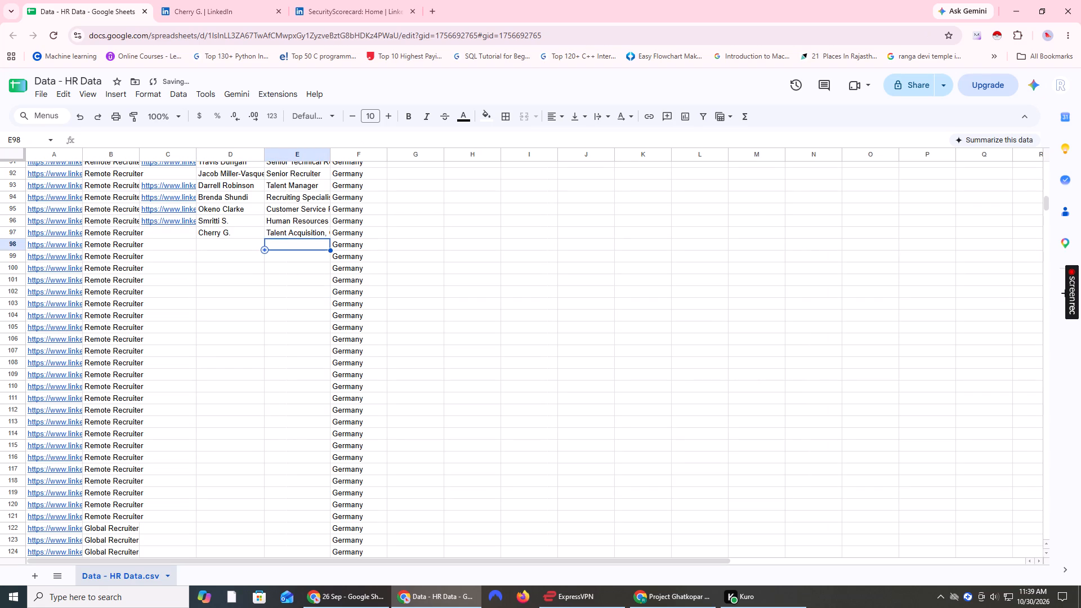
# Copy the SecurityScorecard LinkedIn company page URL into cell C97.
pyautogui.click(349, 0)
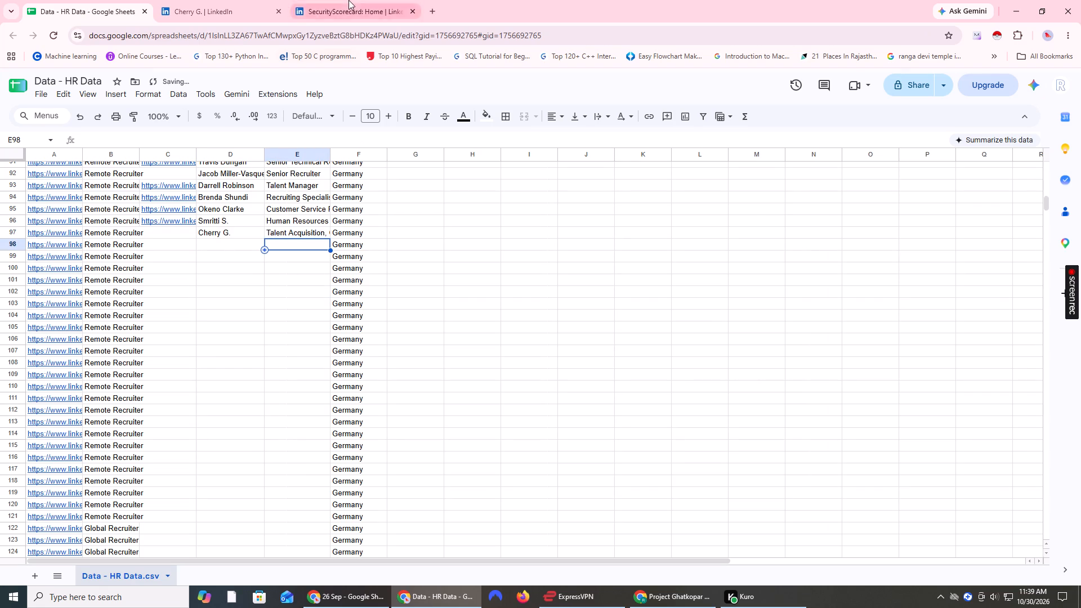
pyautogui.click(288, 37)
pyautogui.hotkey('ctrl', 'c')
pyautogui.click(118, 0)
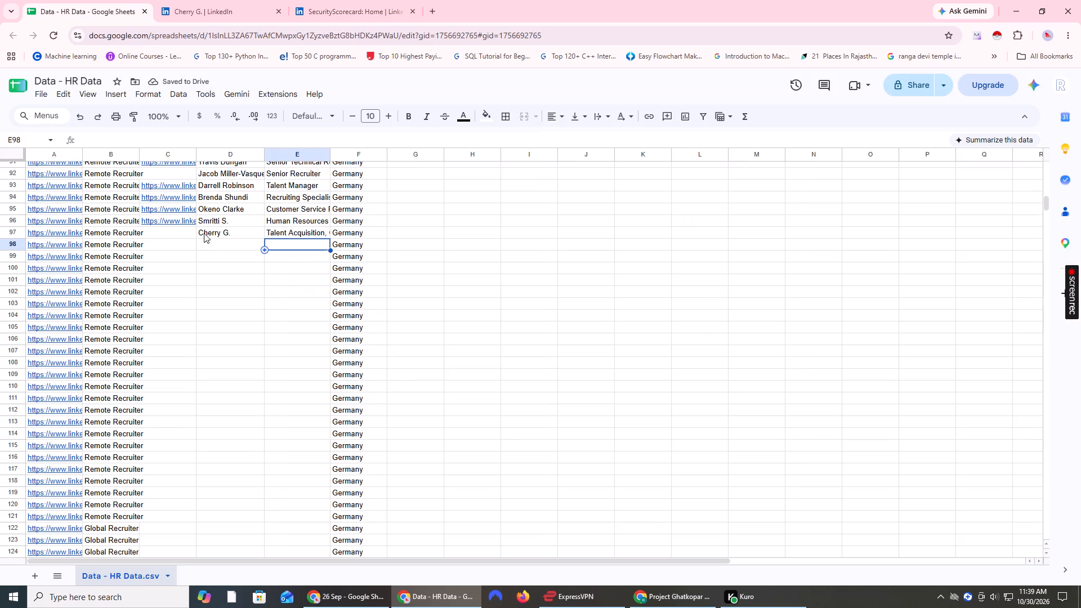
pyautogui.doubleClick(184, 234)
pyautogui.hotkey('ctrl', 'v')
pyautogui.click(178, 267)
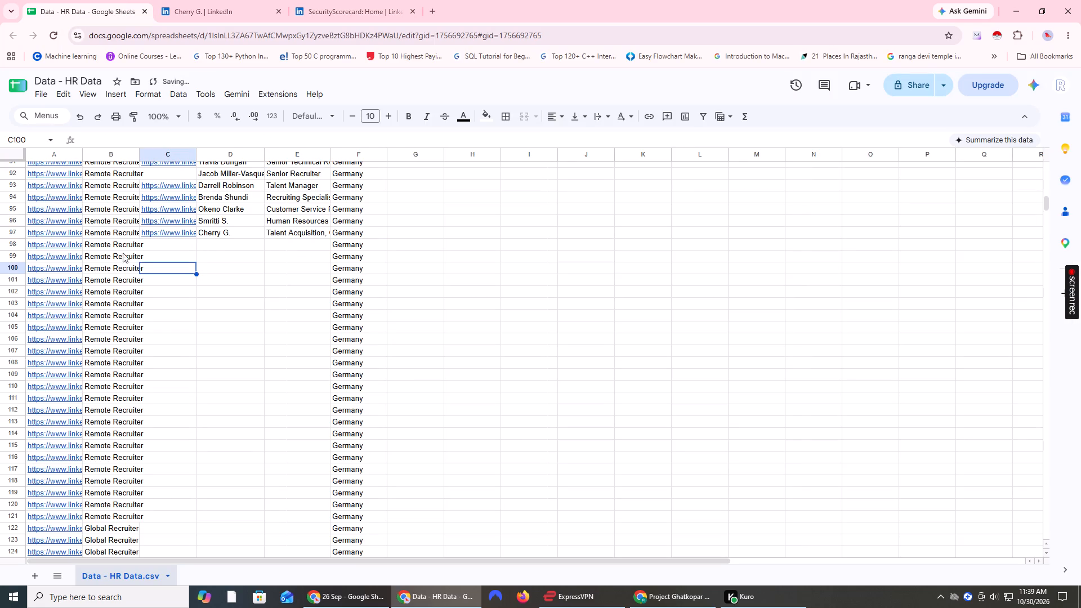
# Open the LinkedIn profile linked in row 98, close the previous LinkedIn tabs, and copy the person's name into cell D98.
pyautogui.click(72, 243)
pyautogui.click(75, 269)
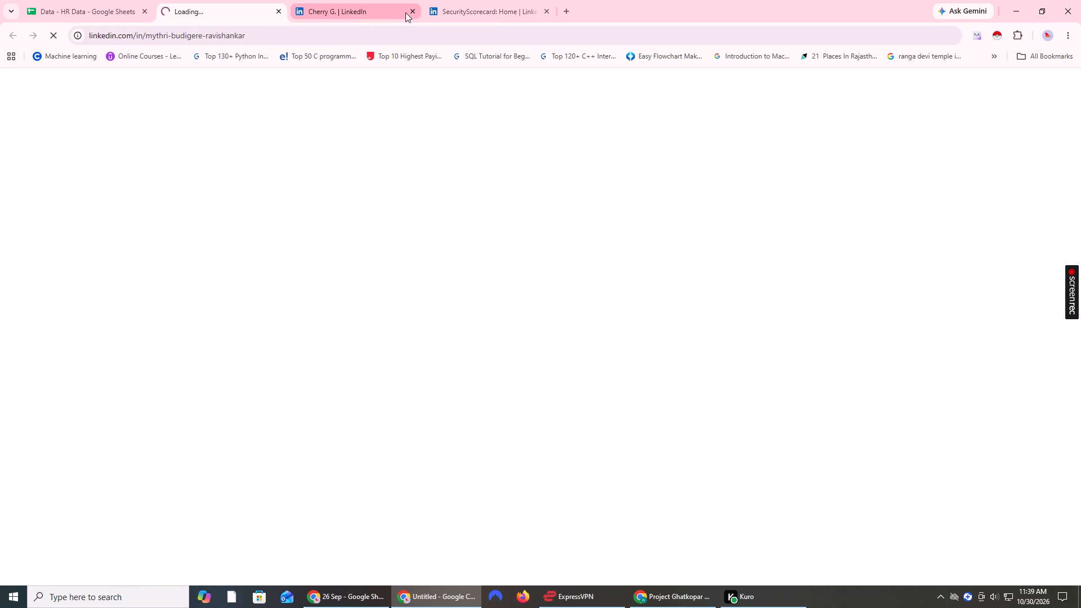
pyautogui.click(413, 12)
pyautogui.click(413, 12)
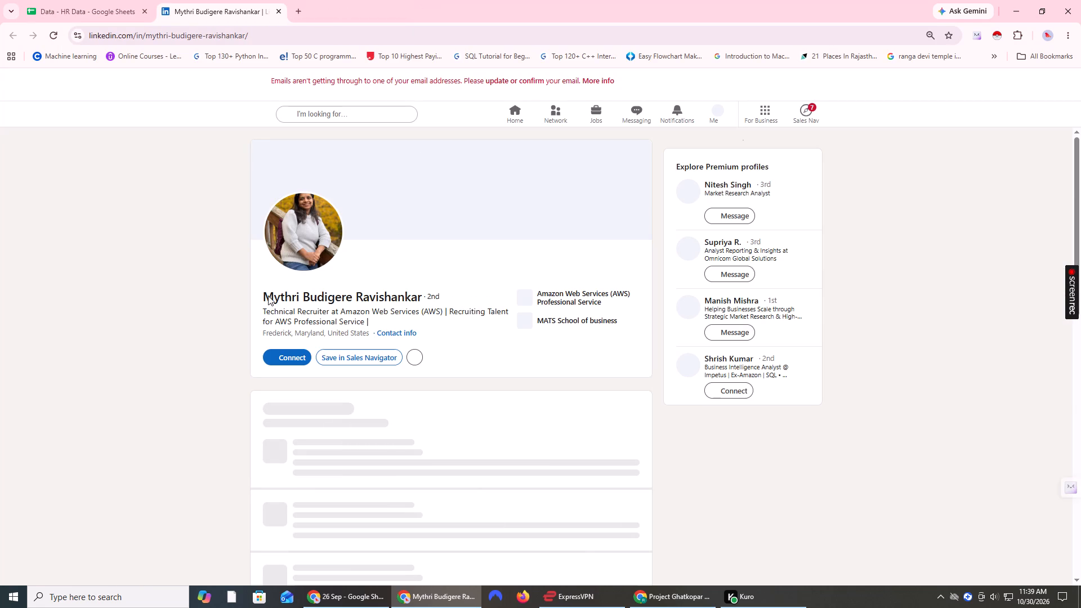
pyautogui.moveTo(260, 295); pyautogui.dragTo(421, 294)
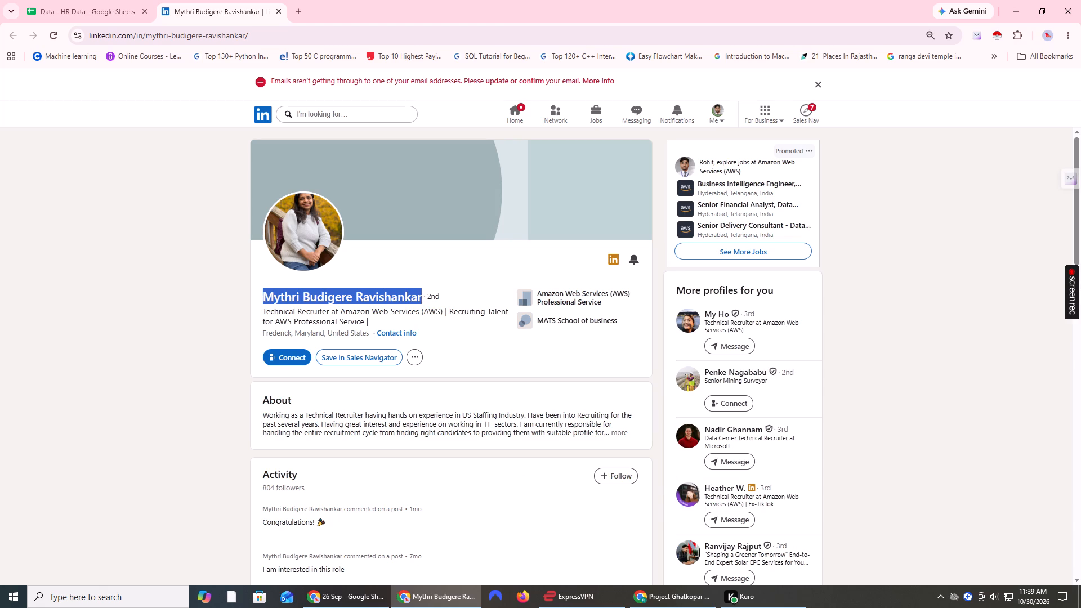
pyautogui.hotkey('ctrl', 'c')
pyautogui.click(160, 290)
pyautogui.click(114, 0)
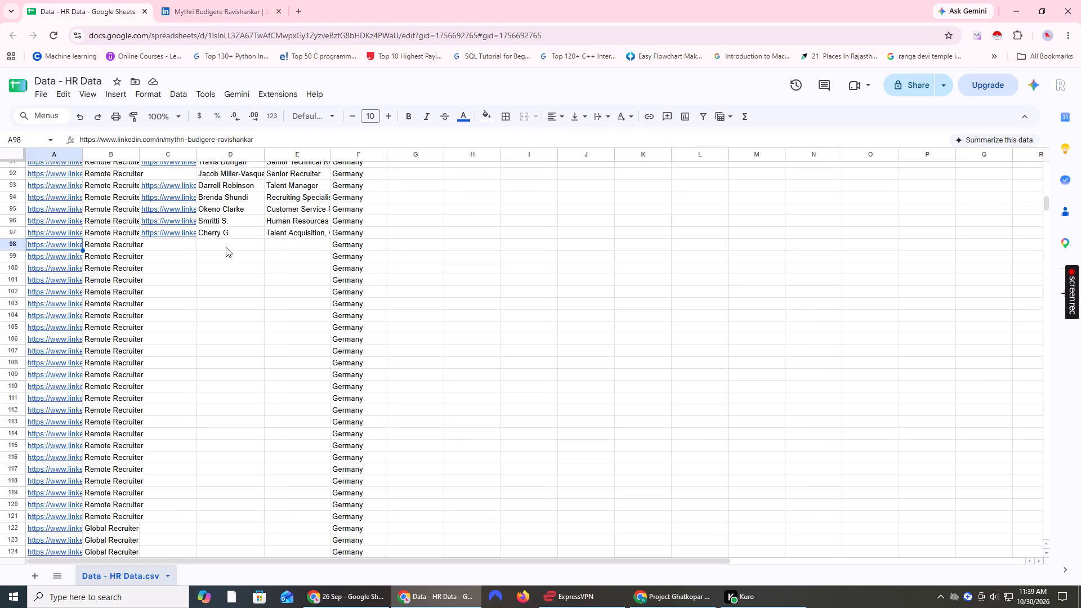
pyautogui.doubleClick(226, 247)
pyautogui.hotkey('ctrl', 'v')
pyautogui.click(221, 280)
# Copy the job title Sourcing Recruiter from the row 98 profile's latest experience entry into cell E98.
pyautogui.click(234, 5)
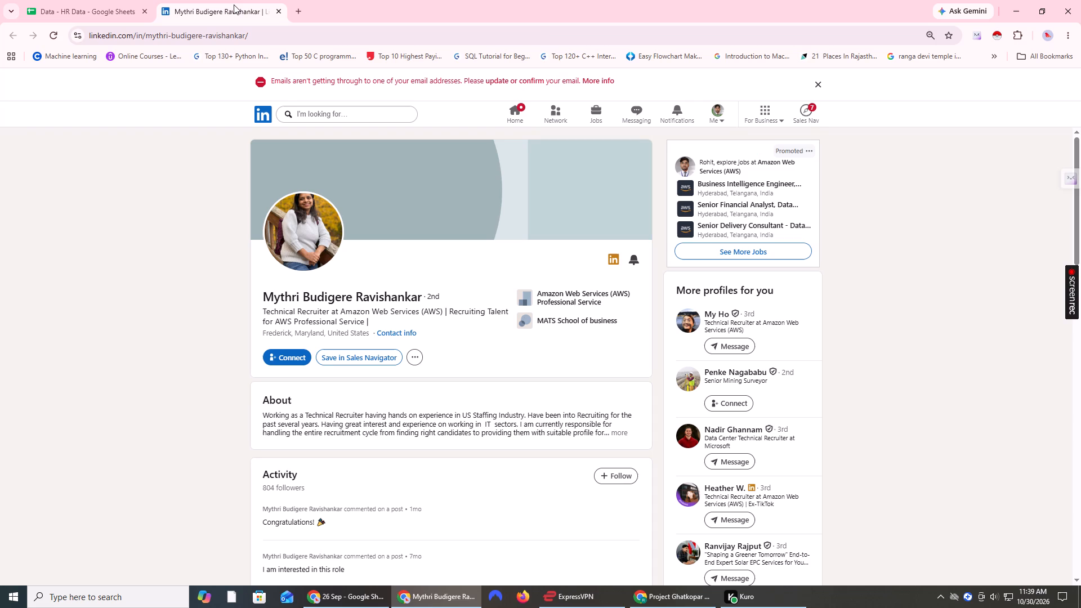
pyautogui.scroll(-4, 294, 343)
pyautogui.scroll(1, 294, 343)
pyautogui.scroll(-4, 293, 340)
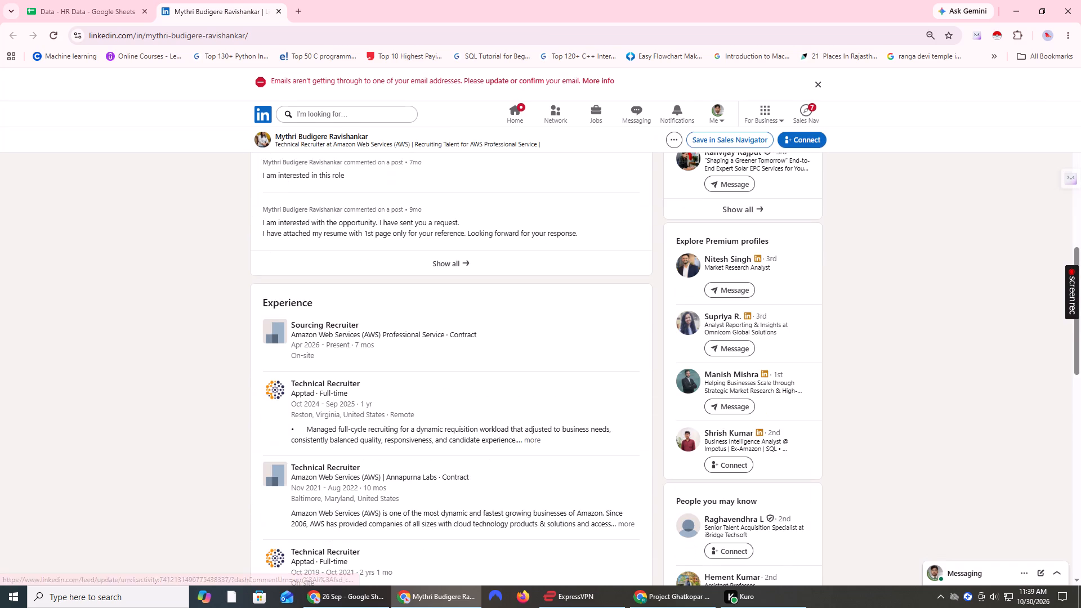
pyautogui.moveTo(363, 327); pyautogui.dragTo(295, 324)
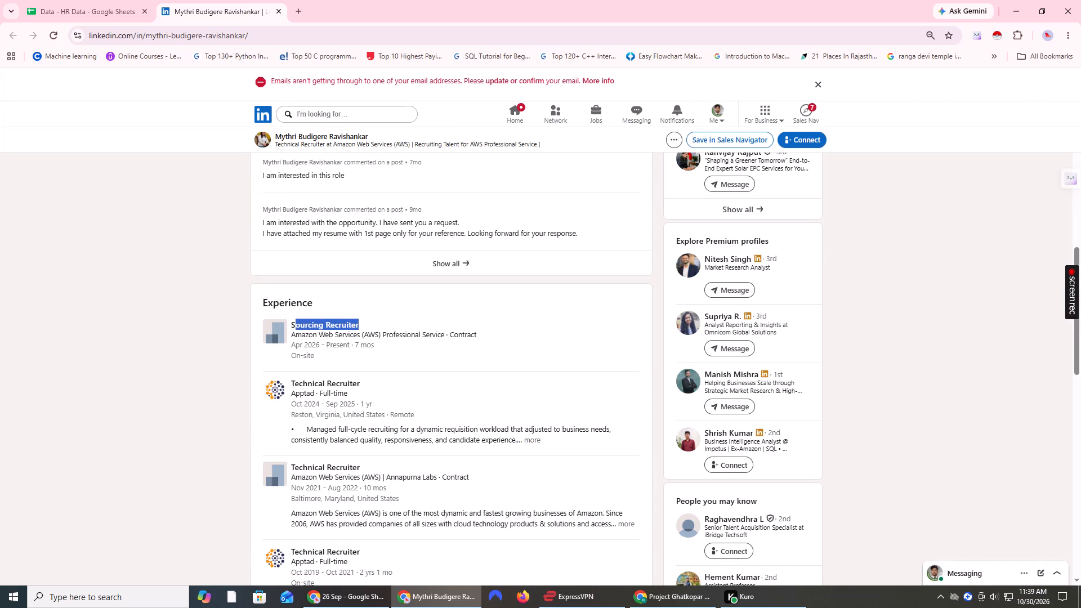
pyautogui.moveTo(295, 324); pyautogui.dragTo(288, 324)
pyautogui.hotkey('ctrl', 'c')
pyautogui.click(118, 0)
pyautogui.doubleClick(276, 242)
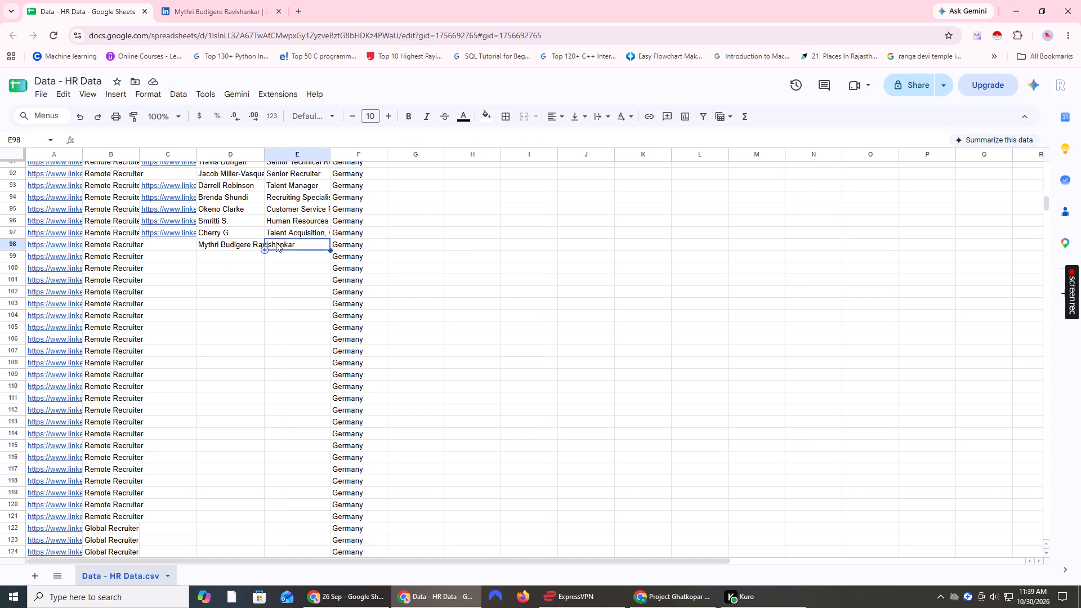
pyautogui.hotkey('ctrl', 'v')
pyautogui.click(250, 281)
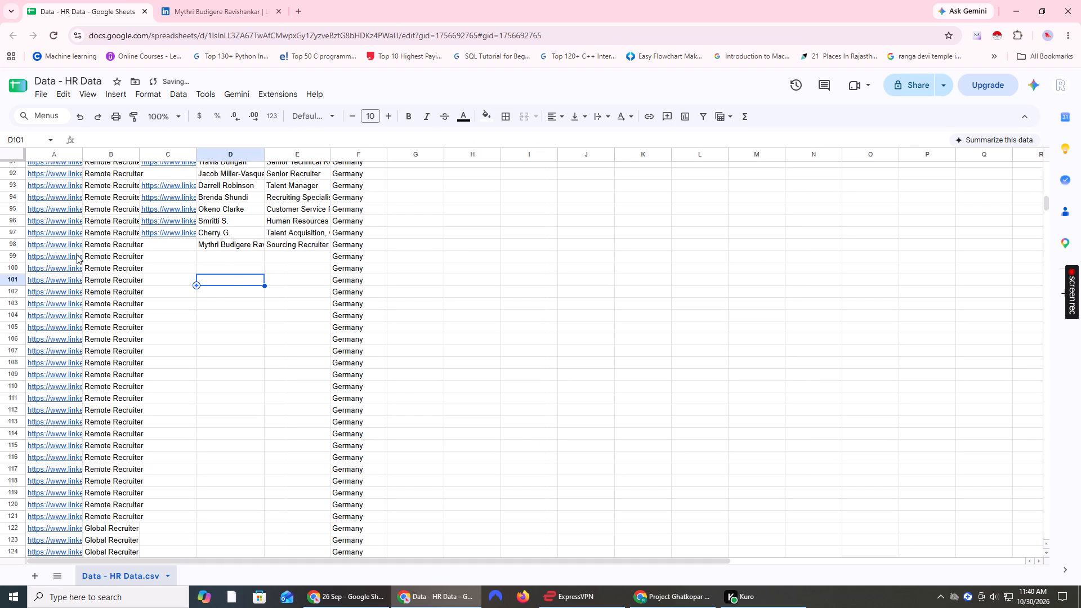
# Open the LinkedIn profile linked in row 99, close the previous profile tab, and copy the name into D99 without the trailing line break.
pyautogui.click(77, 254)
pyautogui.click(76, 273)
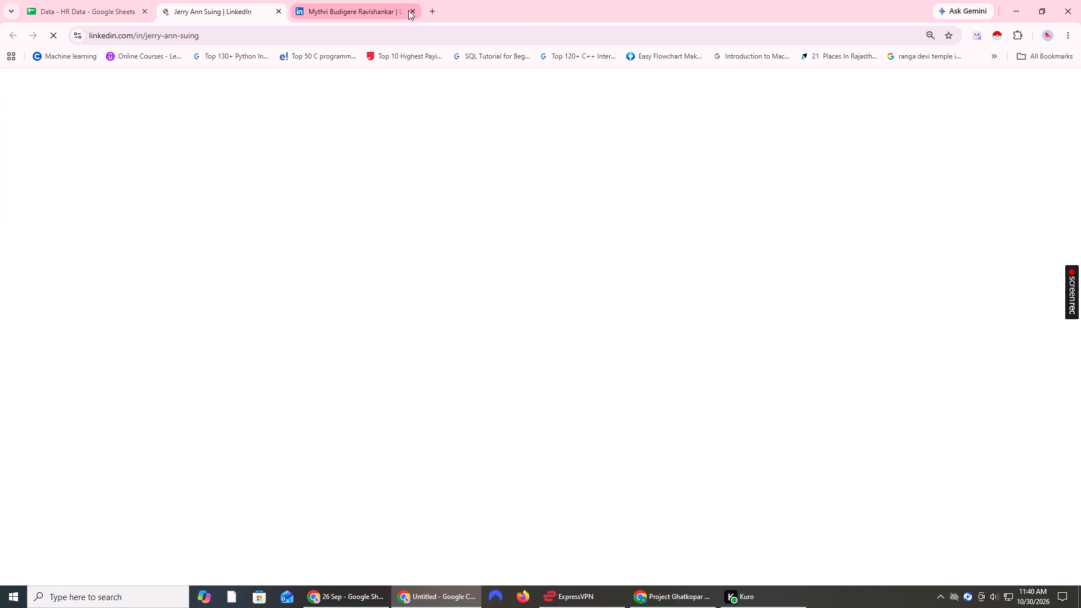
pyautogui.click(409, 10)
pyautogui.moveTo(255, 297); pyautogui.dragTo(320, 297)
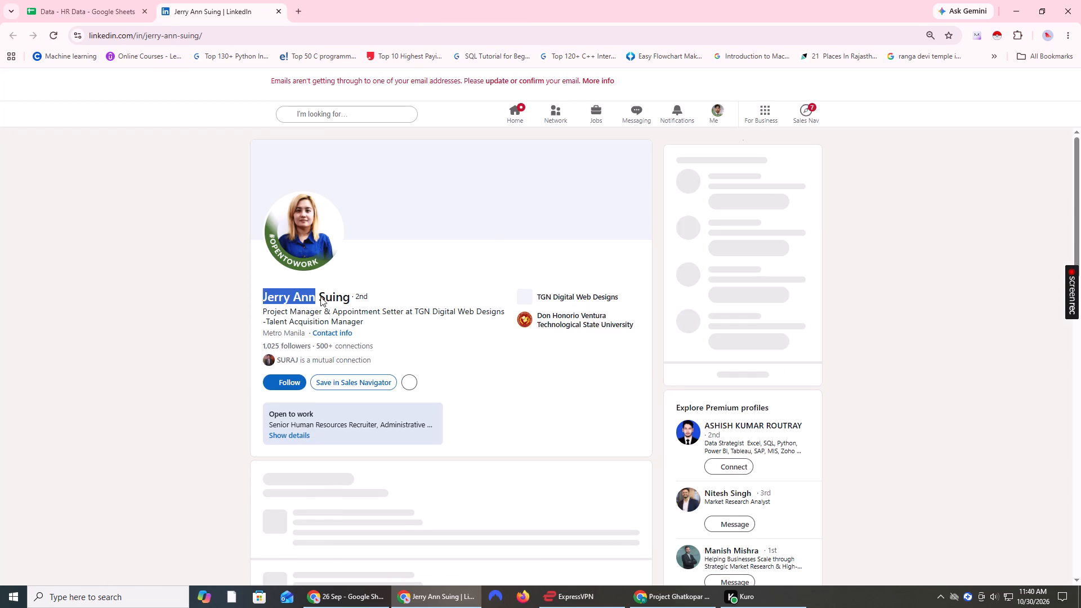
pyautogui.moveTo(320, 297); pyautogui.dragTo(352, 298)
pyautogui.hotkey('ctrl', 'c')
pyautogui.click(159, 247)
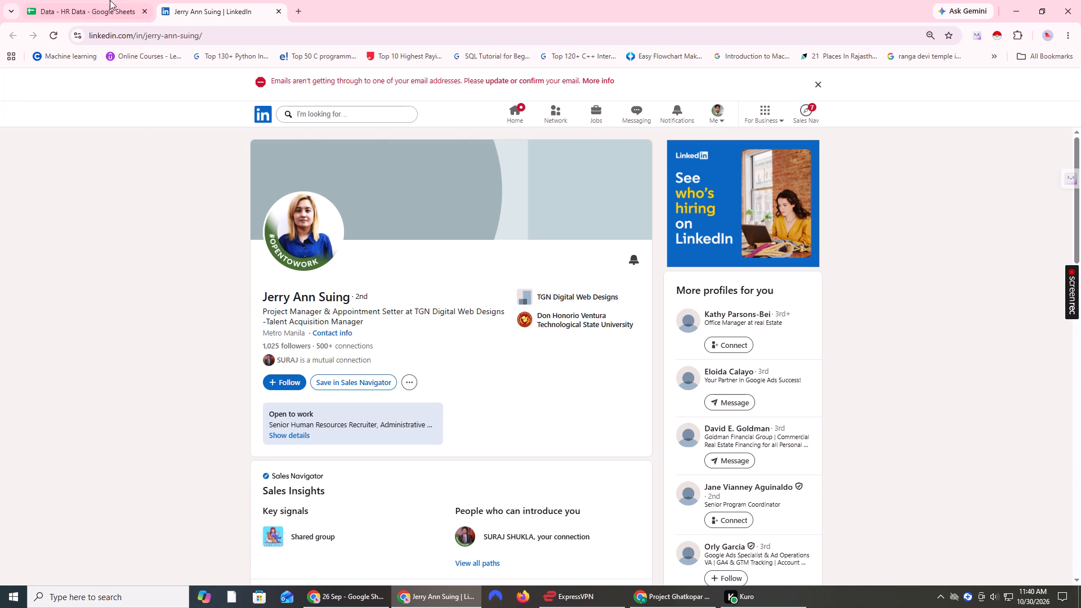
pyautogui.click(112, 0)
pyautogui.doubleClick(230, 260)
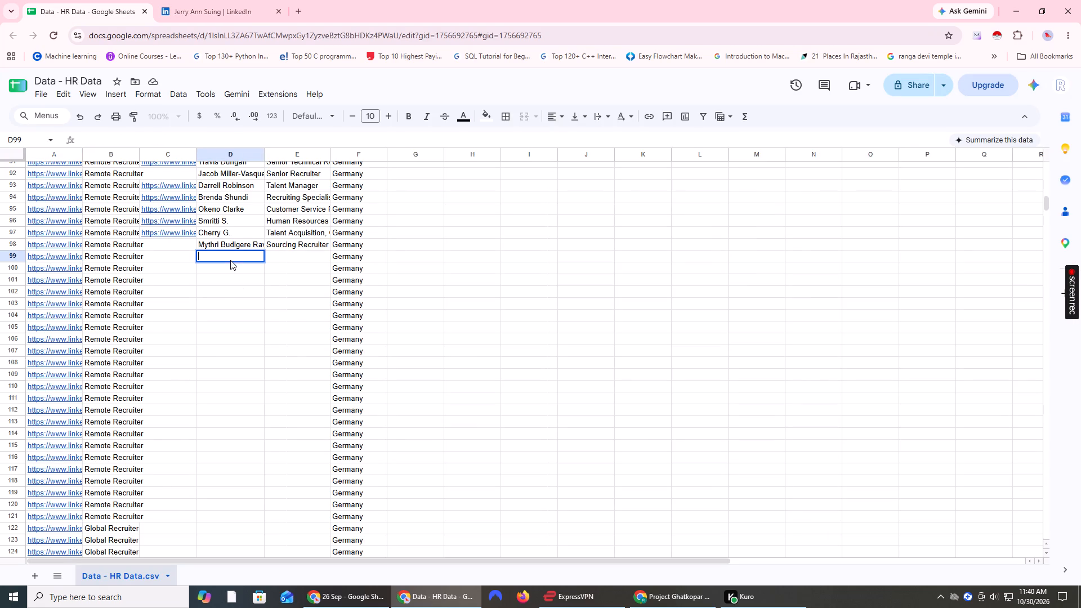
pyautogui.hotkey('ctrl', 'v')
pyautogui.click(218, 296)
pyautogui.doubleClick(226, 262)
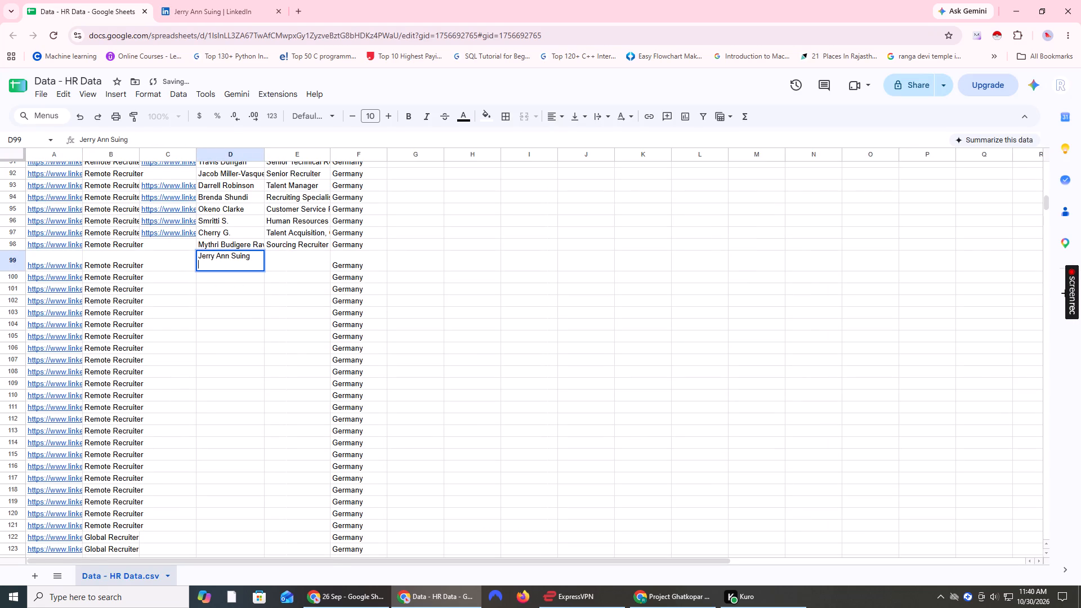
pyautogui.press('BackSpace')
pyautogui.press('Return')
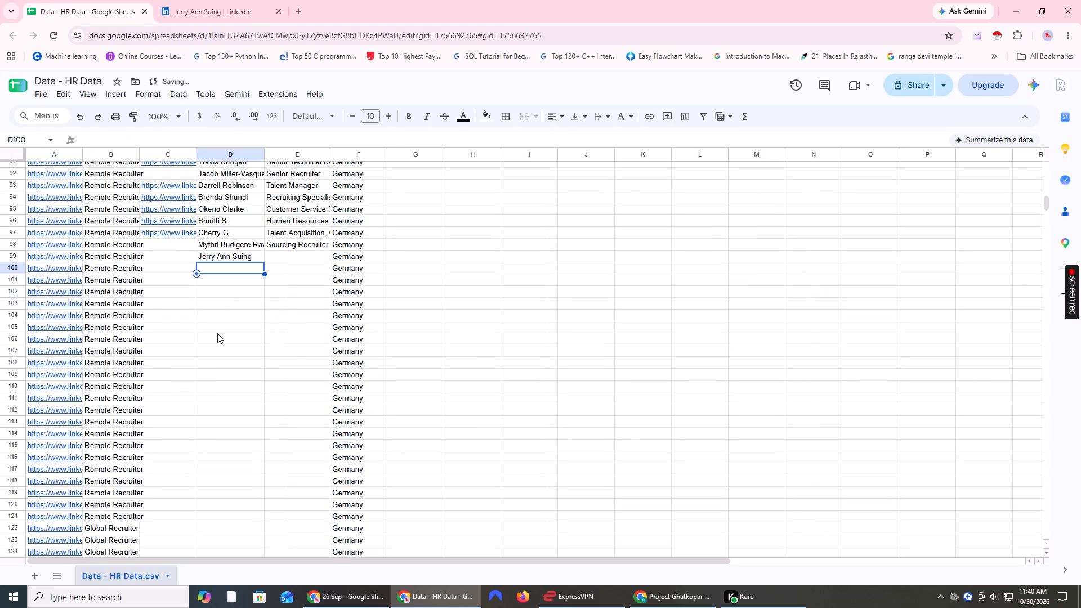
# Copy the job title Project Manager & Appointment Setter from the row 99 profile's latest experience entry into cell E99.
pyautogui.click(221, 0)
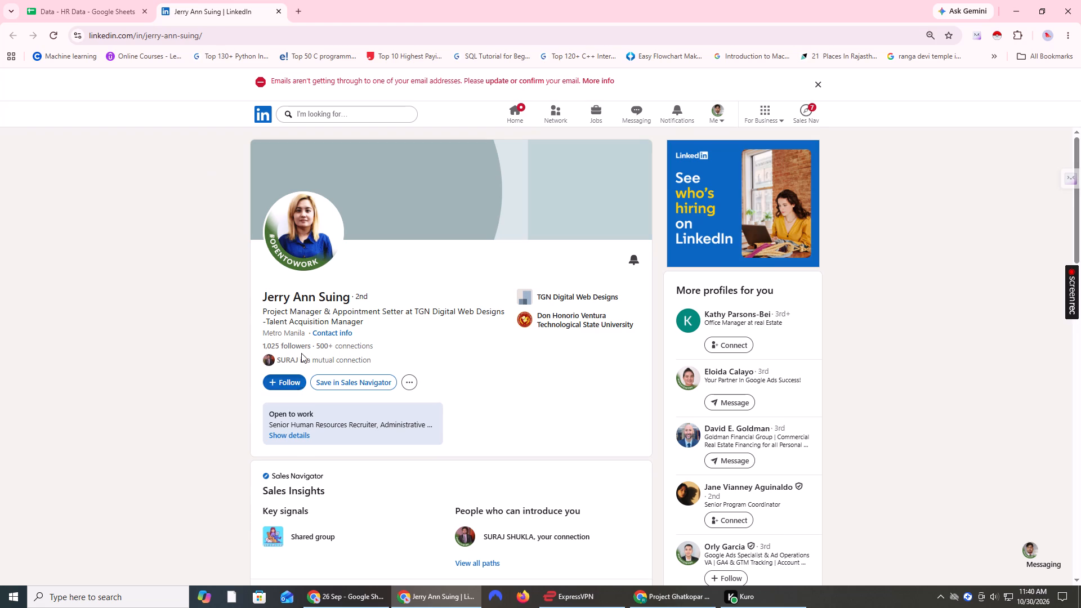
pyautogui.scroll(-11, 301, 353)
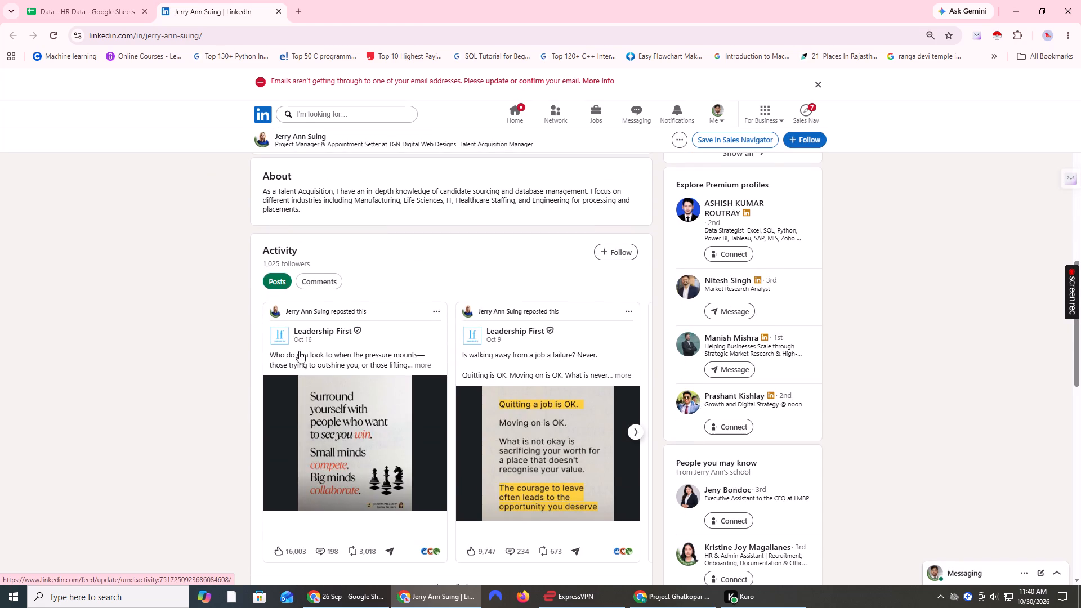
pyautogui.scroll(-3, 299, 351)
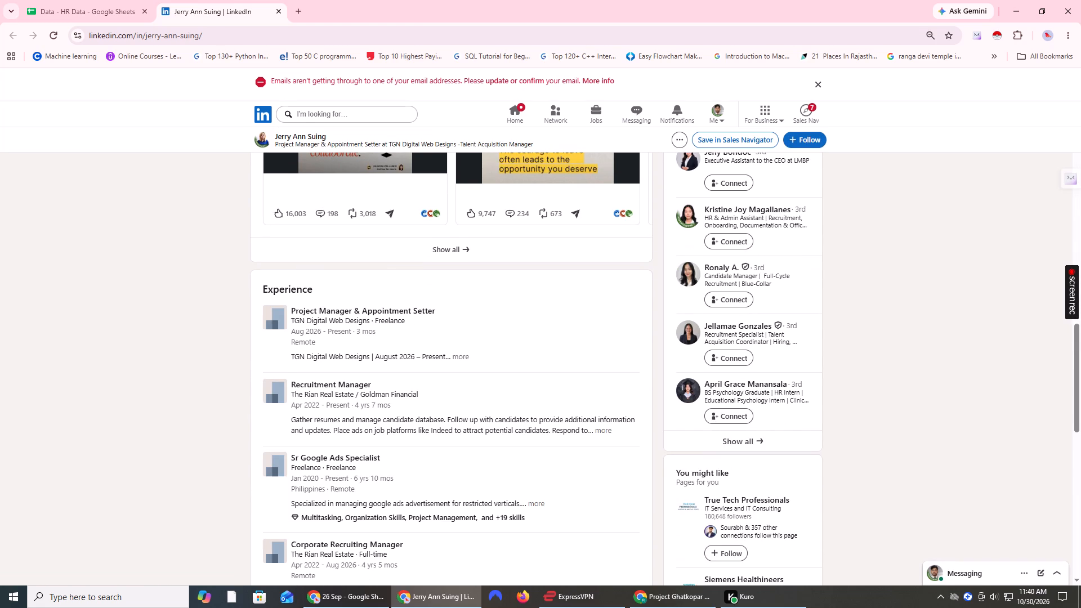
pyautogui.moveTo(291, 310); pyautogui.dragTo(449, 303)
pyautogui.hotkey('ctrl', 'c')
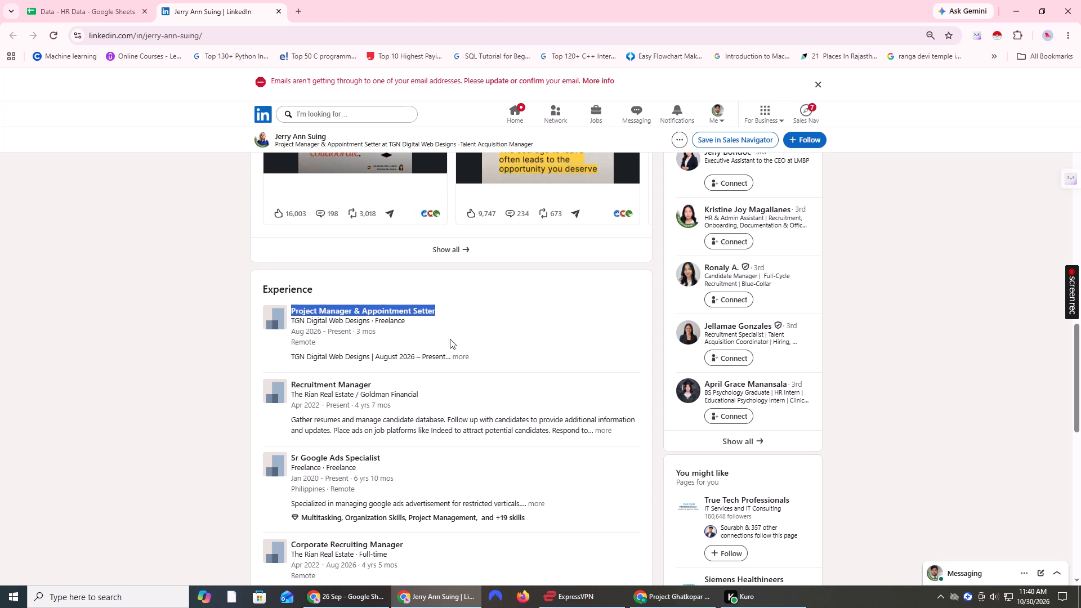
pyautogui.click(87, 5)
pyautogui.doubleClick(283, 258)
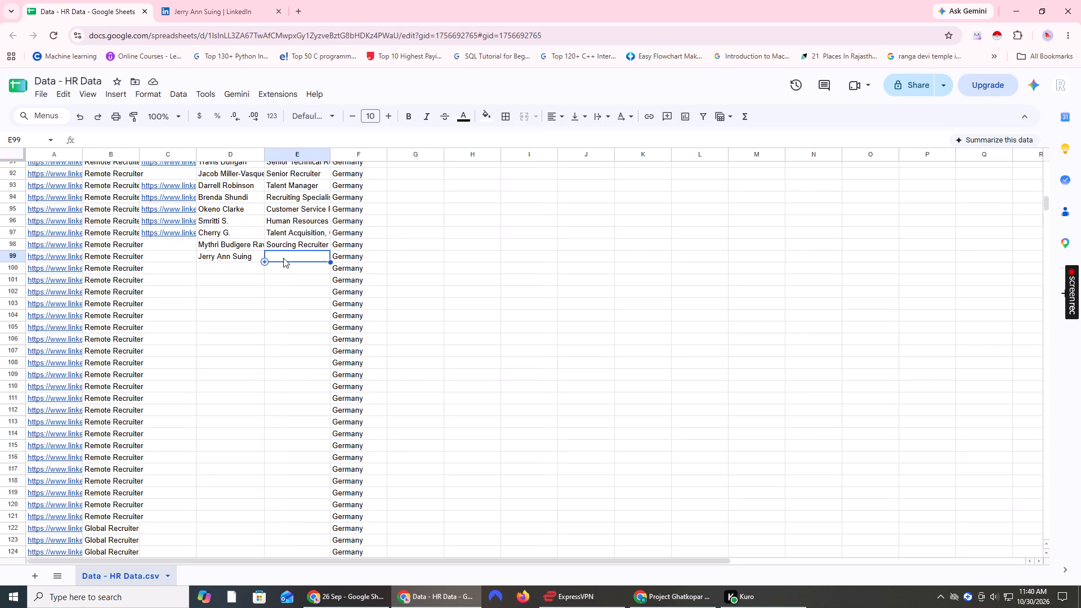
pyautogui.hotkey('ctrl', 'v')
pyautogui.click(258, 296)
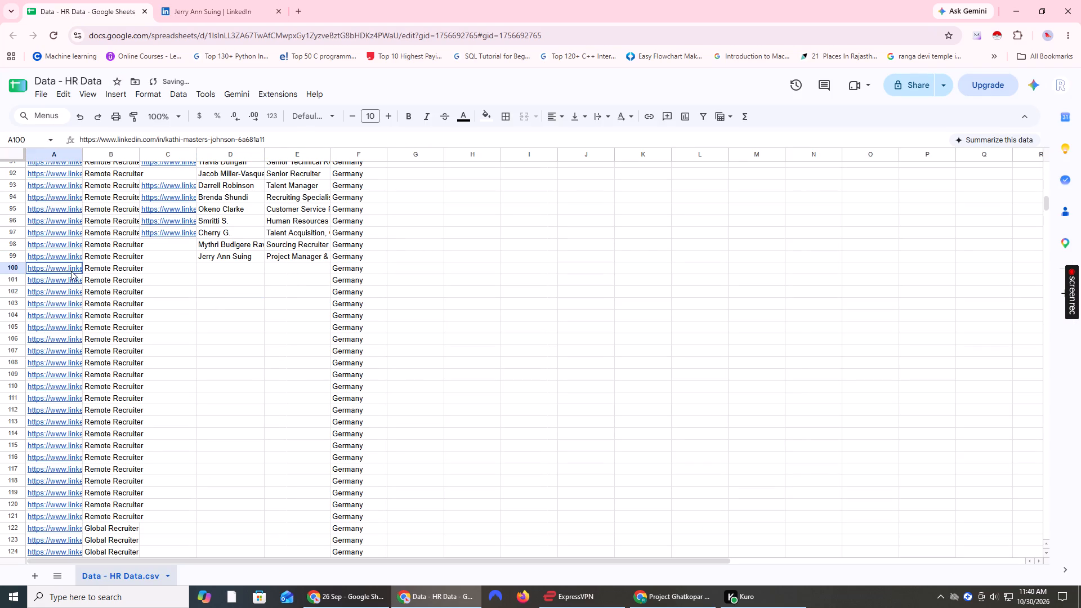
# Open the LinkedIn profile linked in row 100, close the previous profile tab, and copy the person's name into cell D100.
pyautogui.click(71, 271)
pyautogui.click(77, 292)
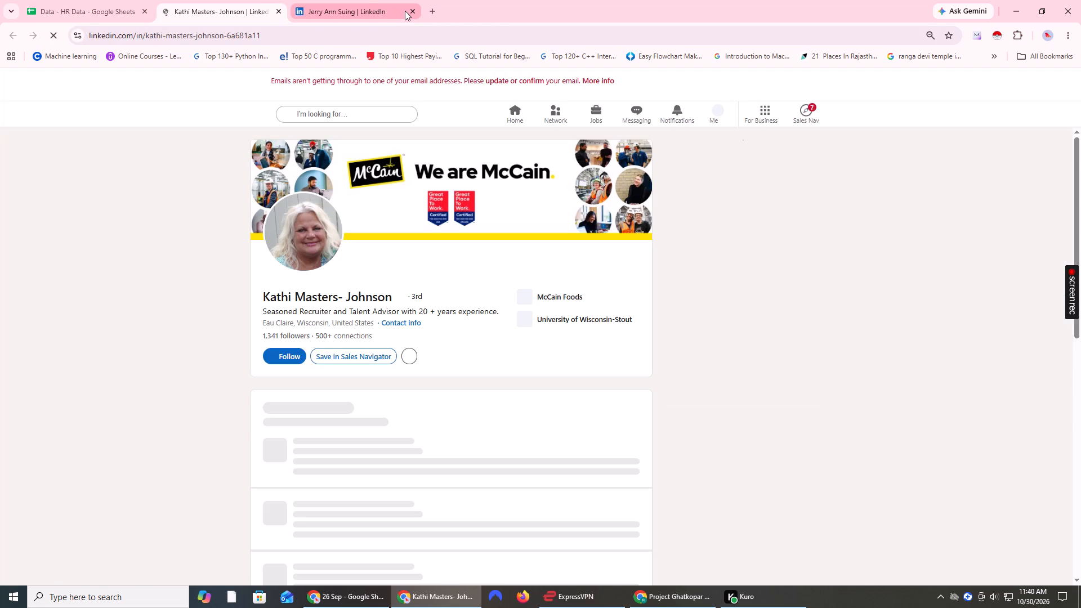
pyautogui.click(409, 11)
pyautogui.moveTo(255, 292); pyautogui.dragTo(376, 293)
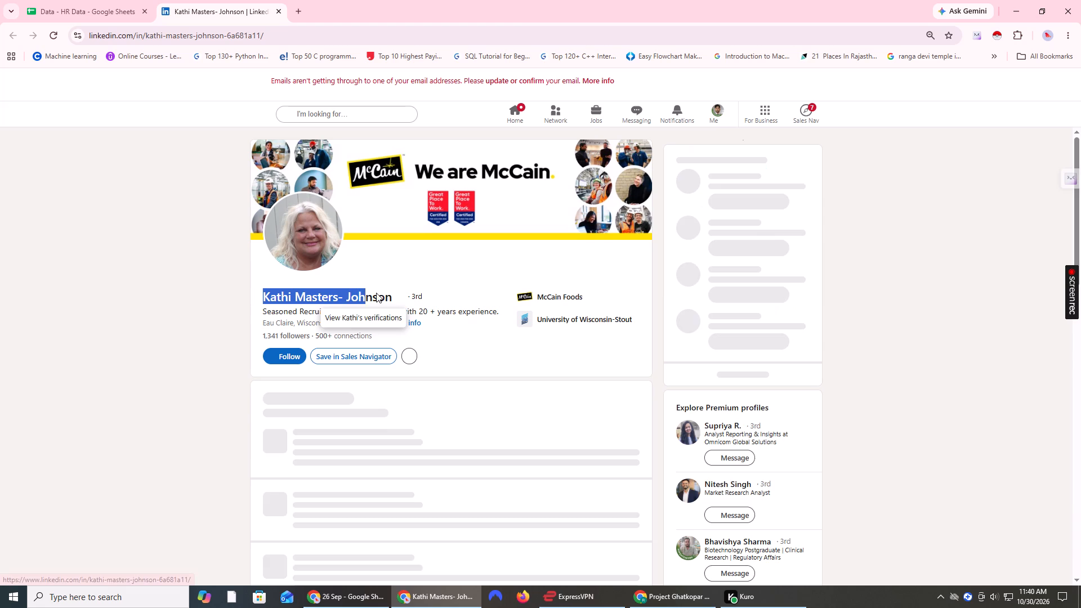
pyautogui.moveTo(376, 293); pyautogui.dragTo(391, 293)
pyautogui.hotkey('ctrl', 'c')
pyautogui.click(65, 0)
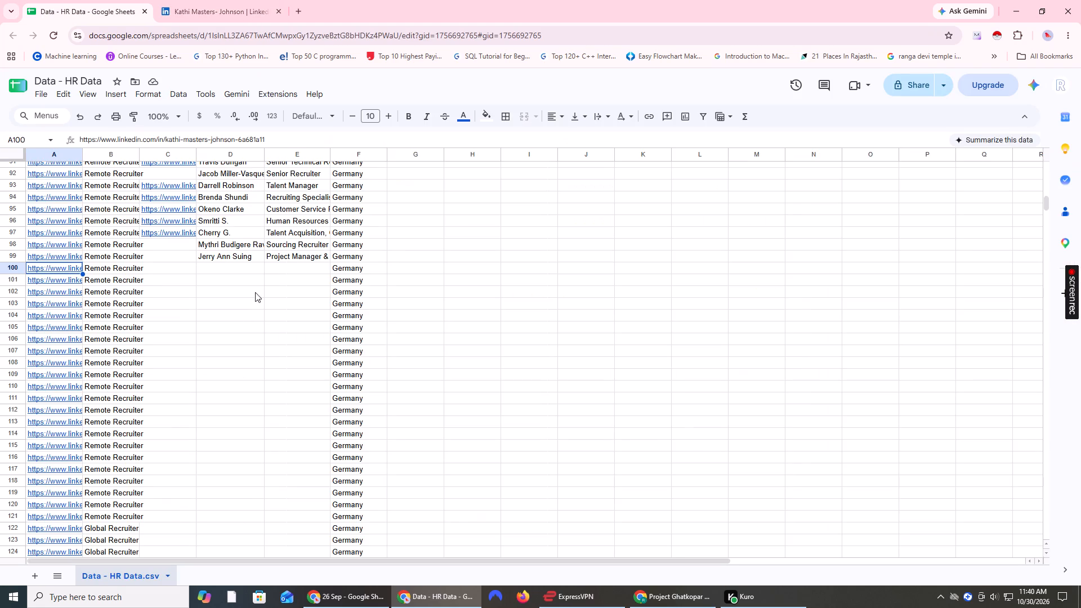
pyautogui.doubleClick(216, 265)
pyautogui.hotkey('ctrl', 'v')
pyautogui.keyDown('ctrl'); pyautogui.click(200, 310); pyautogui.keyUp('ctrl')
# From the row 100 profile's latest experience entry, open the McCain Foods page and copy the title Talent Partner, North America into E100.
pyautogui.click(172, 0)
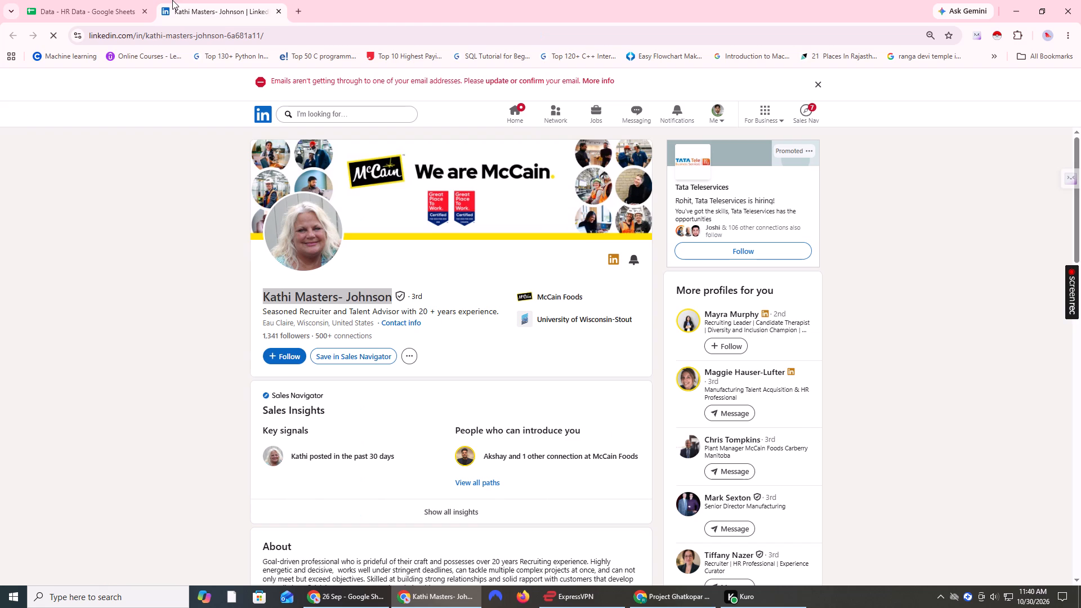
pyautogui.scroll(-8, 206, 314)
pyautogui.scroll(1, 206, 314)
pyautogui.scroll(-3, 206, 314)
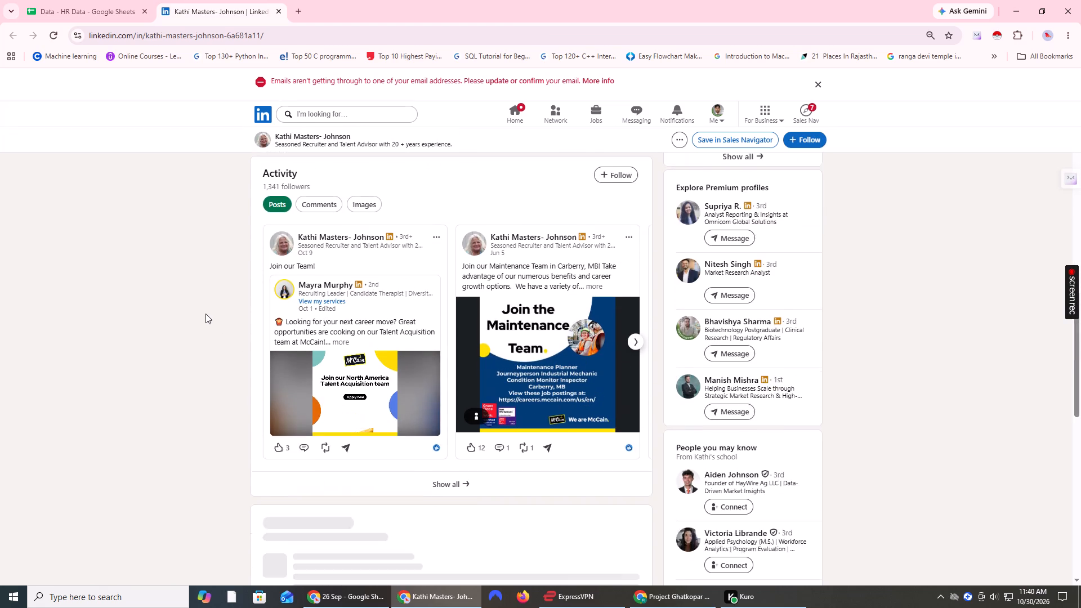
pyautogui.scroll(-1, 206, 314)
pyautogui.scroll(-2, 310, 323)
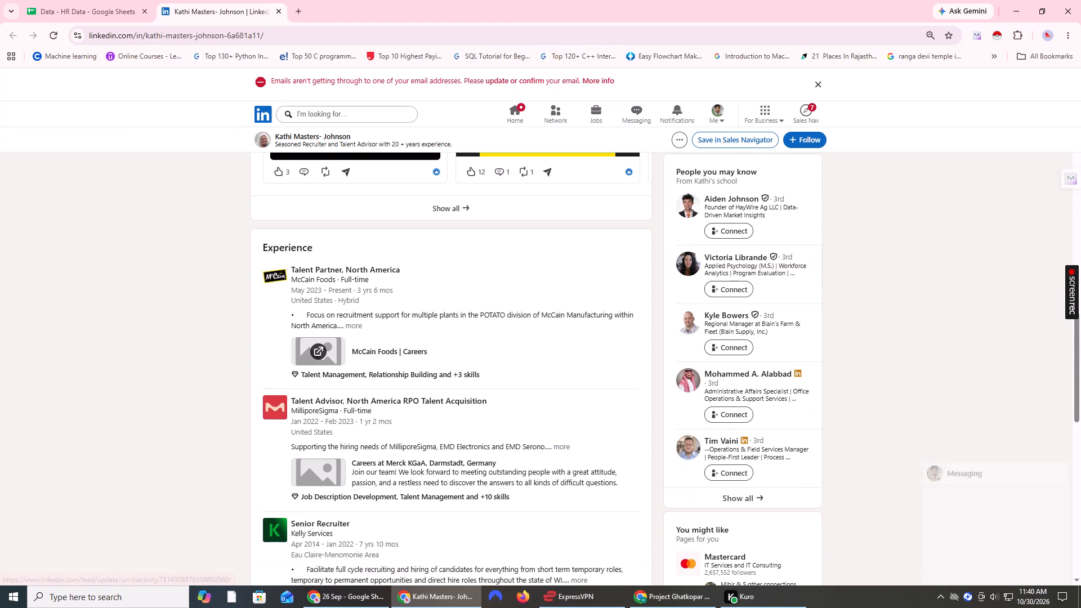
pyautogui.keyDown('ctrl'); pyautogui.click(277, 275); pyautogui.keyUp('ctrl')
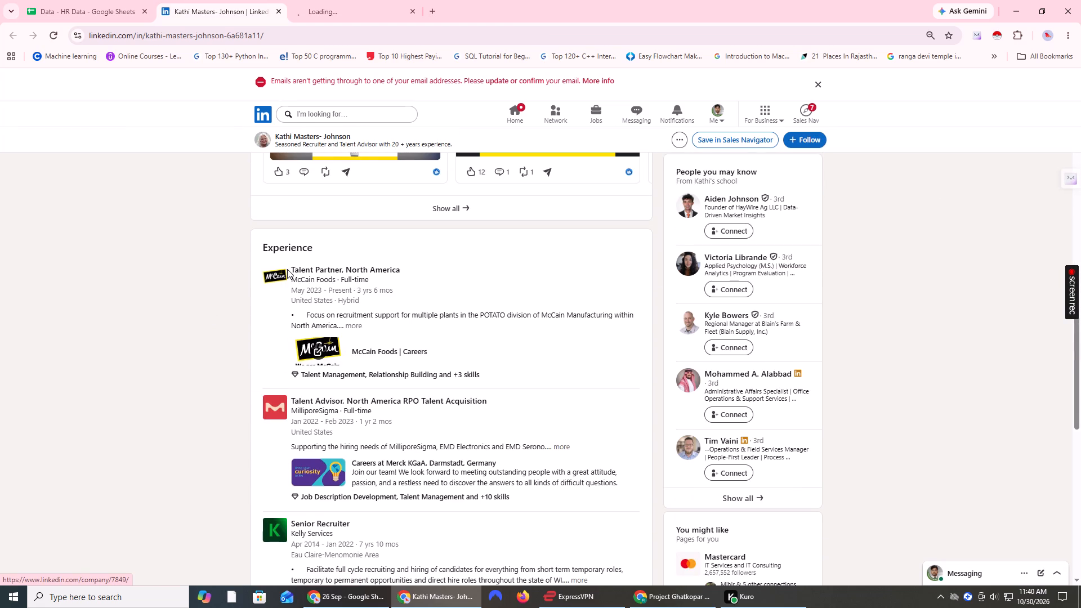
pyautogui.moveTo(287, 269); pyautogui.dragTo(414, 270)
pyautogui.hotkey('ctrl', 'c')
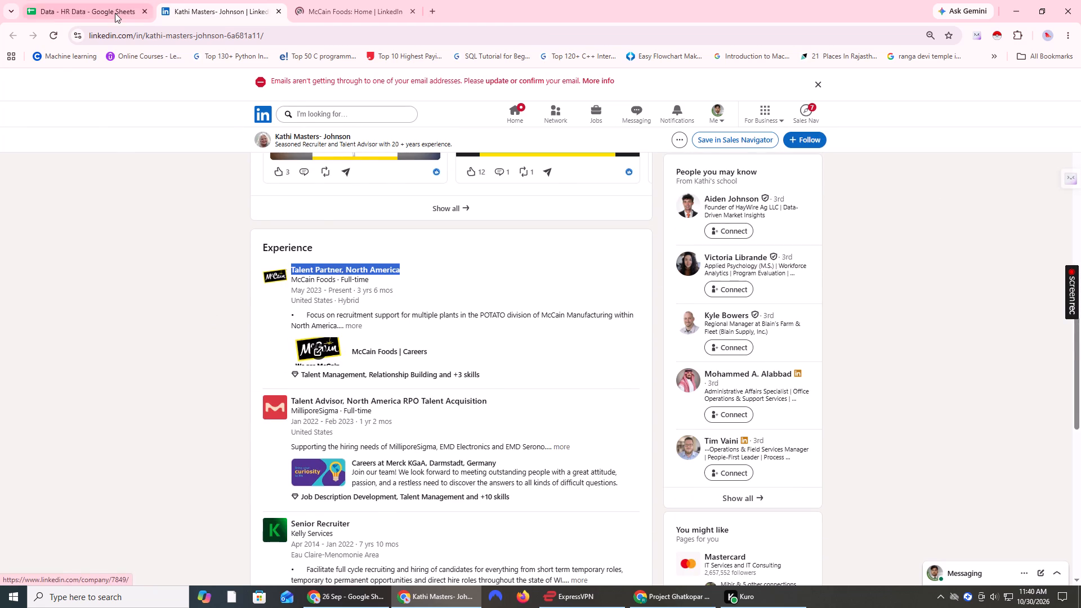
pyautogui.click(115, 13)
pyautogui.doubleClick(288, 269)
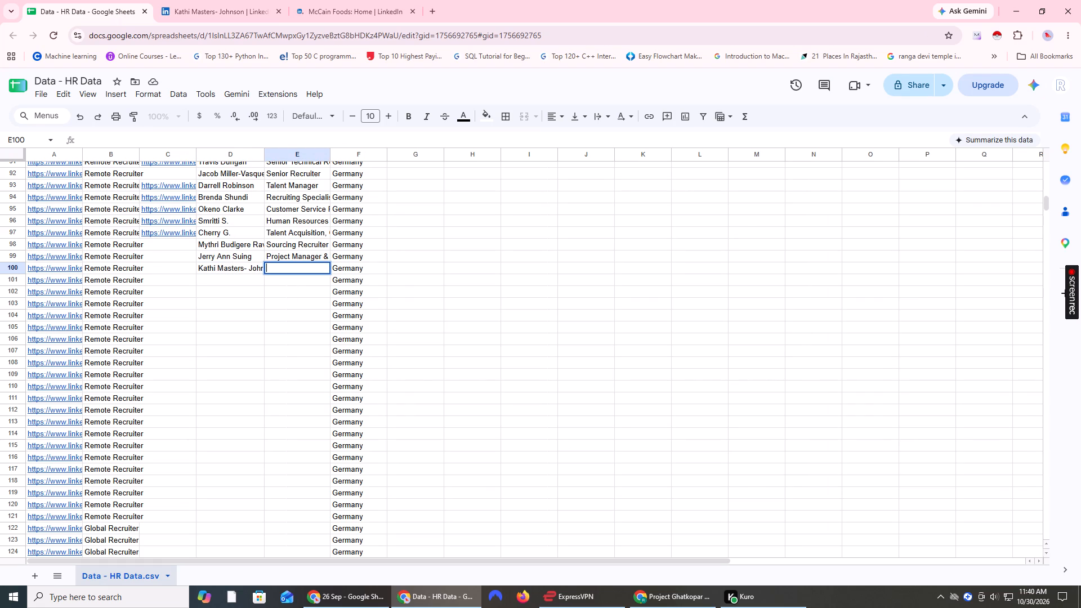
pyautogui.hotkey('ctrl', 'v')
pyautogui.keyDown('ctrl'); pyautogui.click(267, 299); pyautogui.keyUp('ctrl')
# Copy the McCain Foods LinkedIn company page URL into cell C100.
pyautogui.click(336, 0)
pyautogui.click(286, 35)
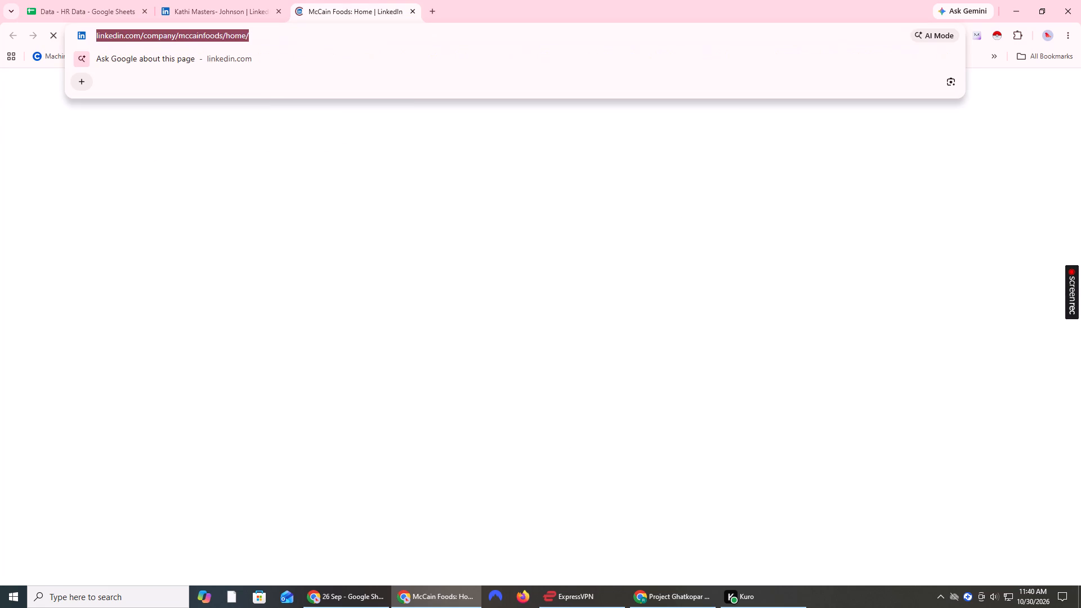
pyautogui.hotkey('ctrl', 'c')
pyautogui.click(75, 0)
pyautogui.click(235, 315)
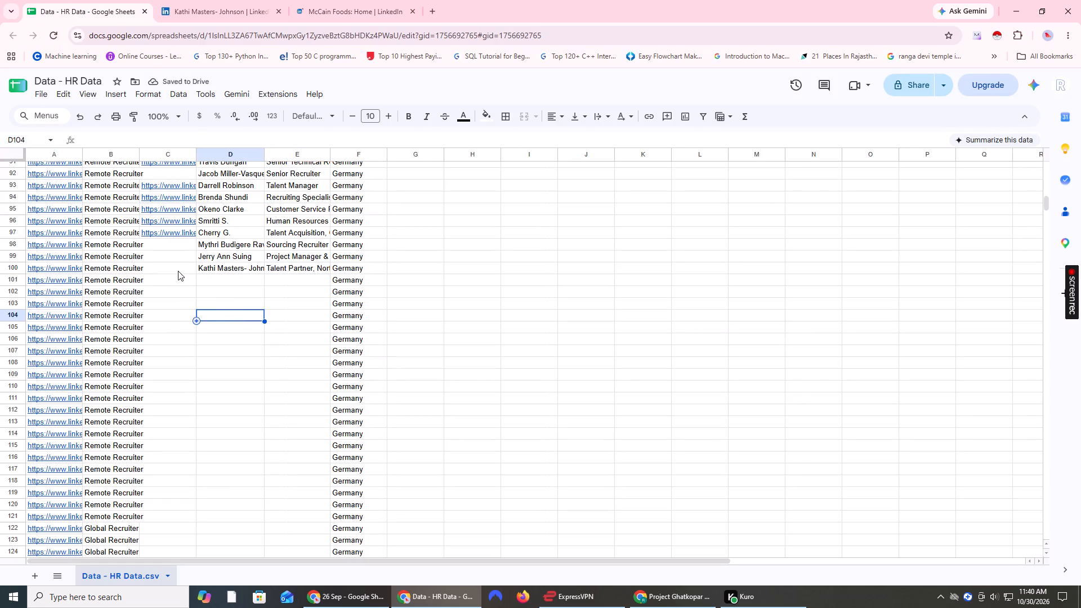
pyautogui.doubleClick(178, 271)
pyautogui.hotkey('ctrl', 'v')
pyautogui.press('Return')
pyautogui.click(176, 305)
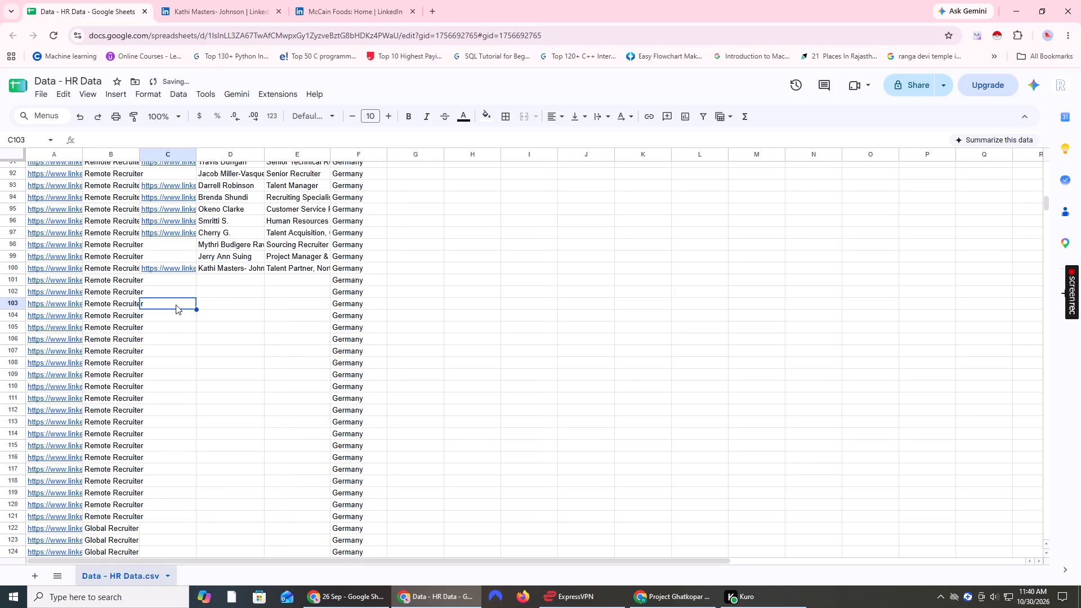
# Open the LinkedIn profile linked in row 101, close the previous LinkedIn tabs, and copy the person's name into cell D101.
pyautogui.click(62, 282)
pyautogui.click(80, 294)
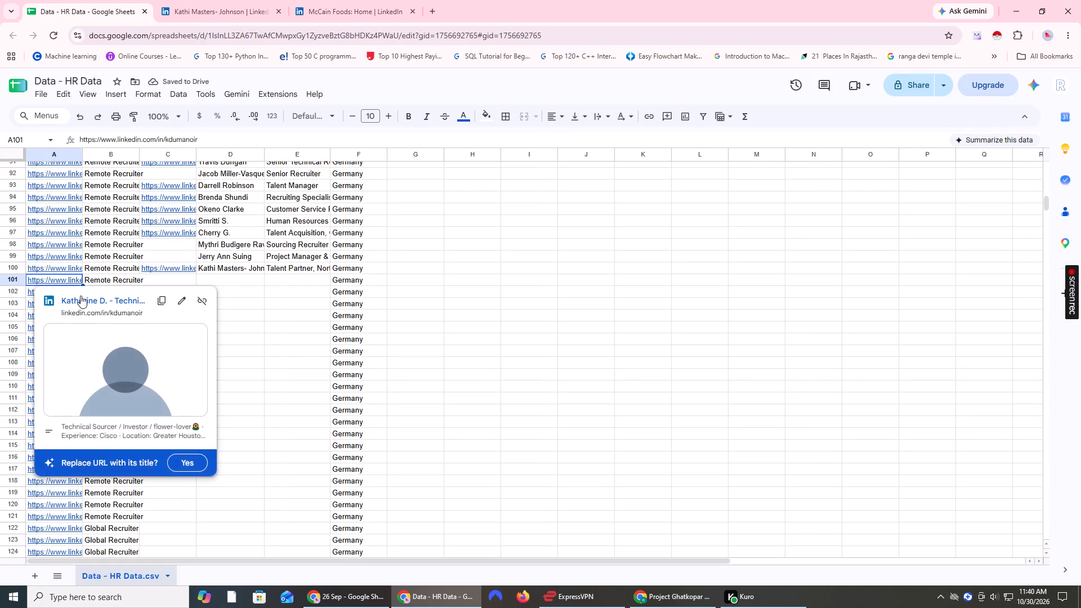
pyautogui.click(81, 298)
pyautogui.click(414, 14)
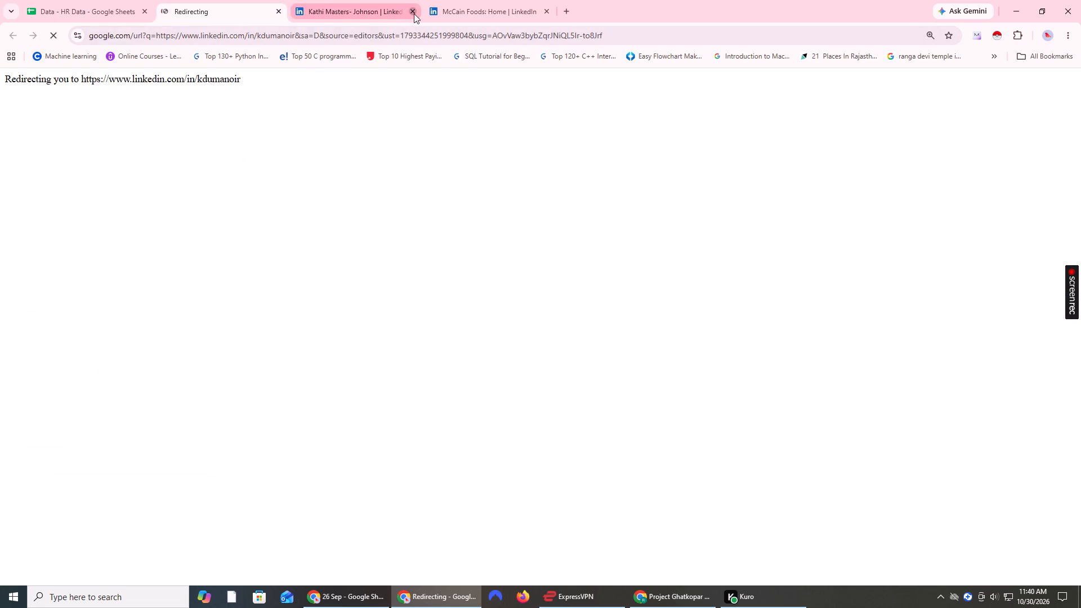
pyautogui.click(414, 14)
pyautogui.moveTo(248, 293); pyautogui.dragTo(249, 294)
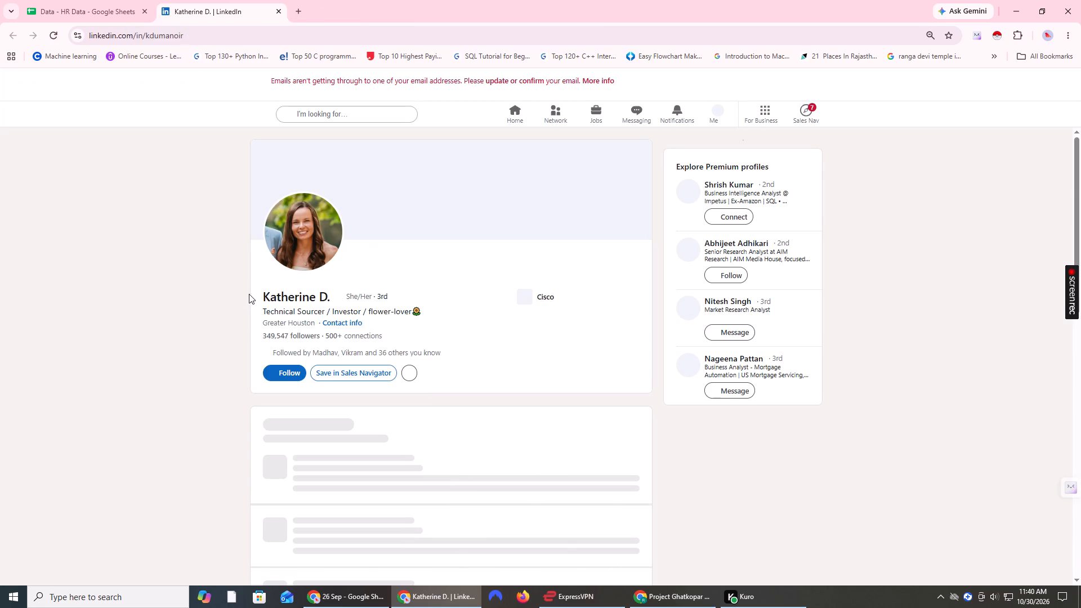
pyautogui.moveTo(249, 294); pyautogui.dragTo(337, 293)
pyautogui.hotkey('ctrl', 'c')
pyautogui.click(108, 0)
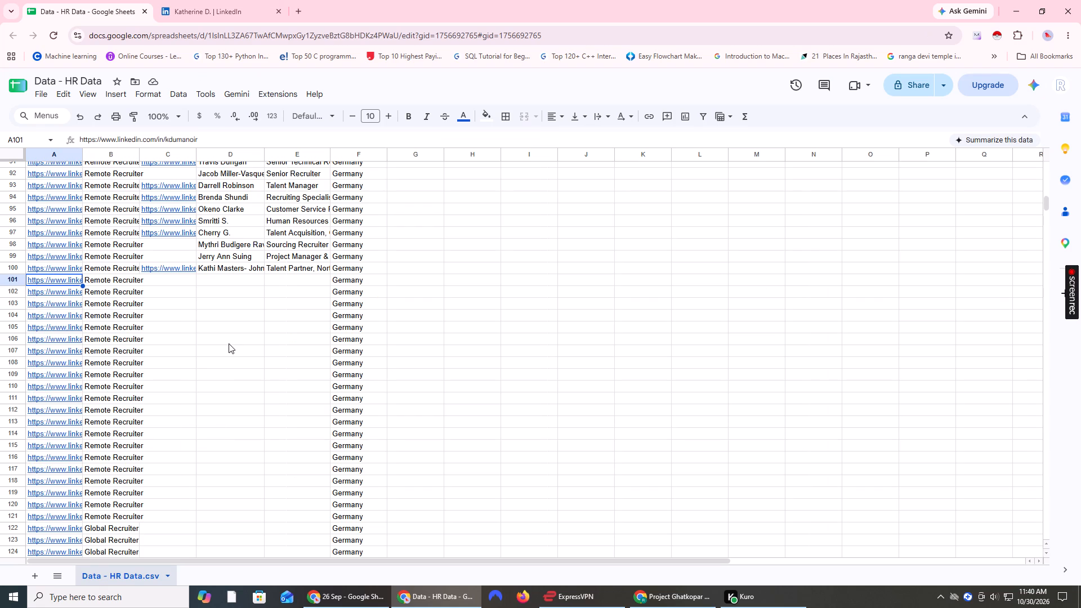
pyautogui.doubleClick(218, 282)
pyautogui.hotkey('ctrl', 'v')
pyautogui.click(211, 317)
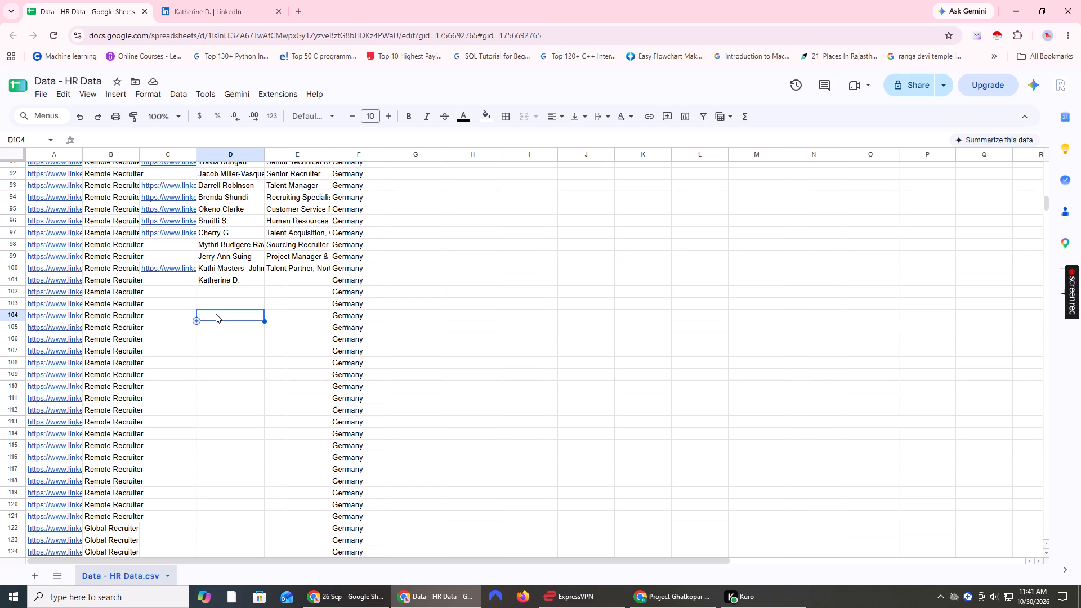
# From the row 101 profile's latest experience entry, open the Cisco company page and copy the job title Technical Sourcer into cell E101.
pyautogui.click(261, 0)
pyautogui.scroll(-4, 367, 351)
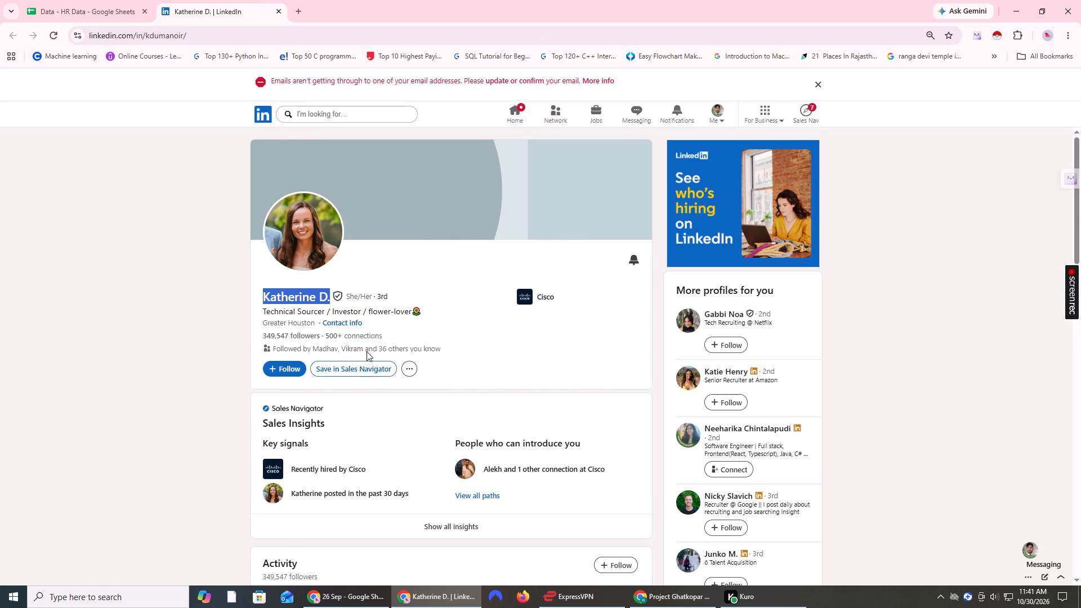
pyautogui.scroll(-1, 367, 351)
pyautogui.scroll(1, 365, 351)
pyautogui.scroll(-9, 365, 351)
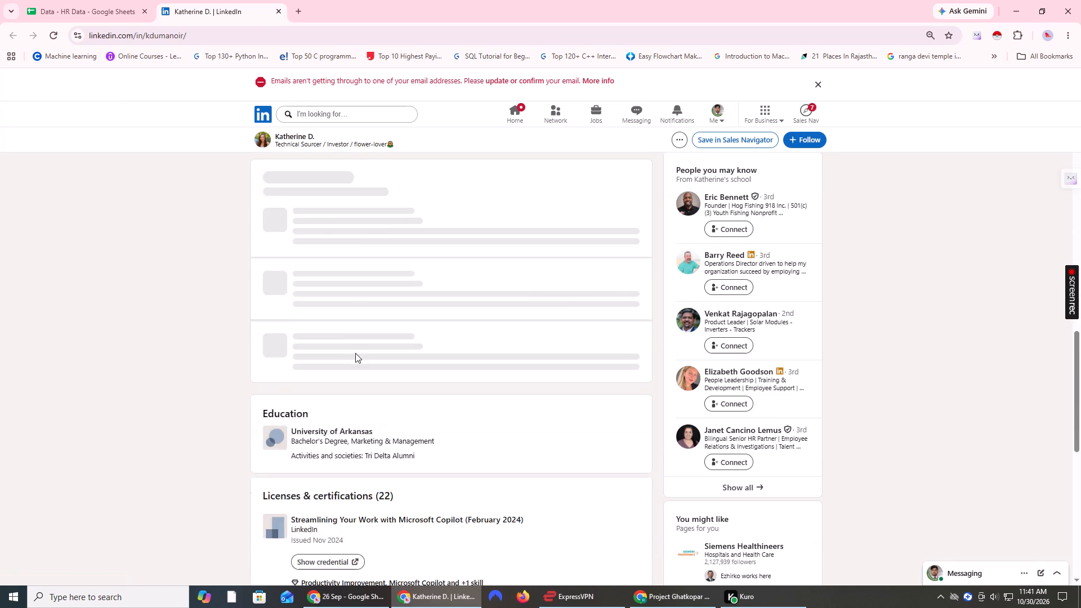
pyautogui.scroll(2, 355, 353)
pyautogui.keyDown('ctrl'); pyautogui.click(282, 324); pyautogui.keyUp('ctrl')
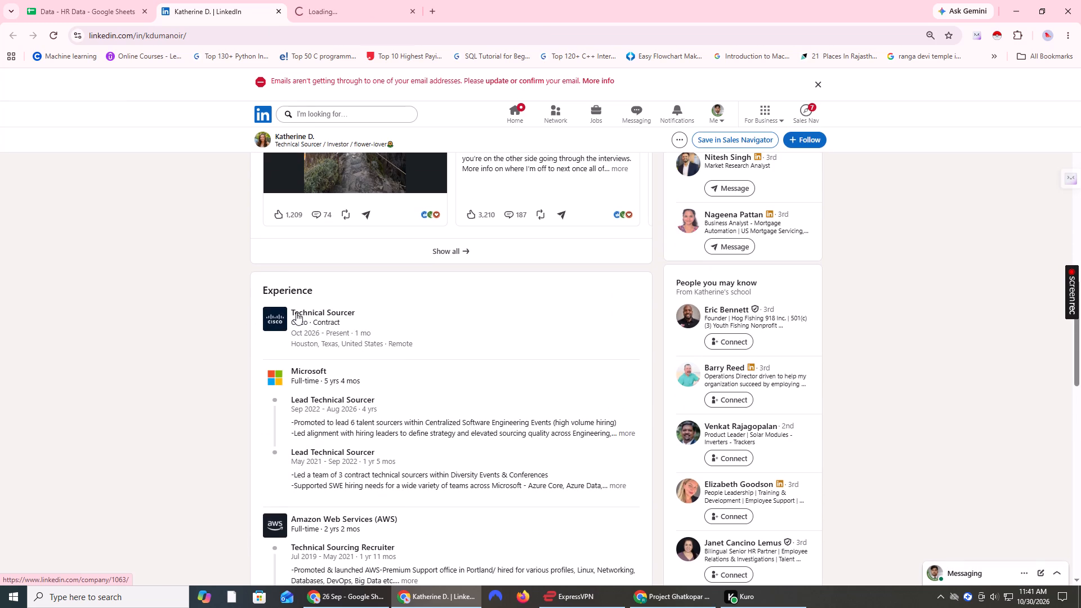
pyautogui.moveTo(287, 311); pyautogui.dragTo(384, 311)
pyautogui.hotkey('ctrl', 'c')
pyautogui.click(67, 0)
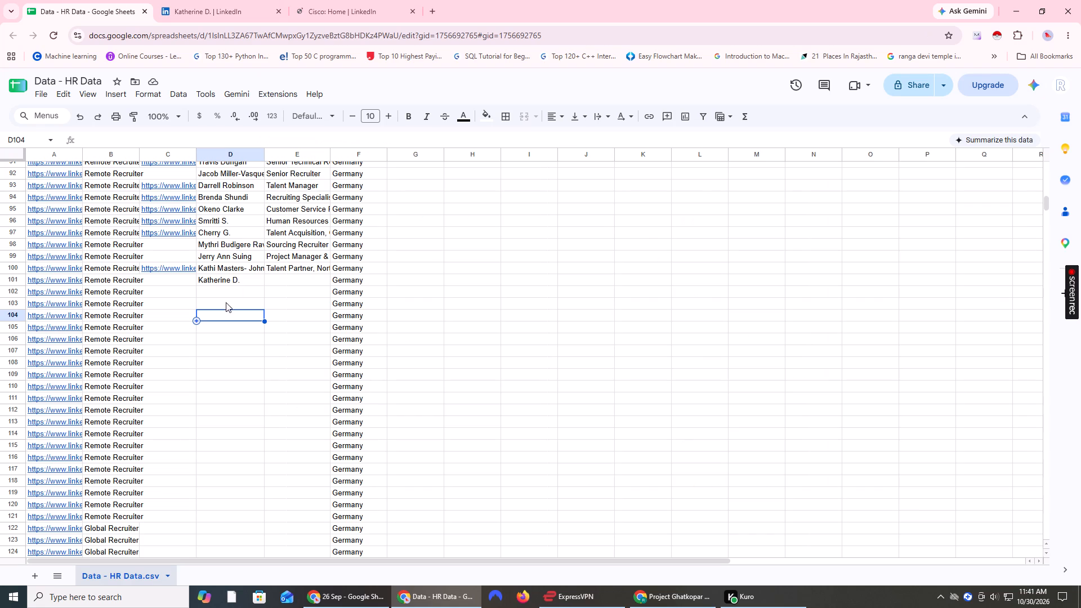
pyautogui.doubleClick(284, 278)
pyautogui.hotkey('ctrl', 'v')
pyautogui.keyDown('ctrl'); pyautogui.click(245, 345); pyautogui.keyUp('ctrl')
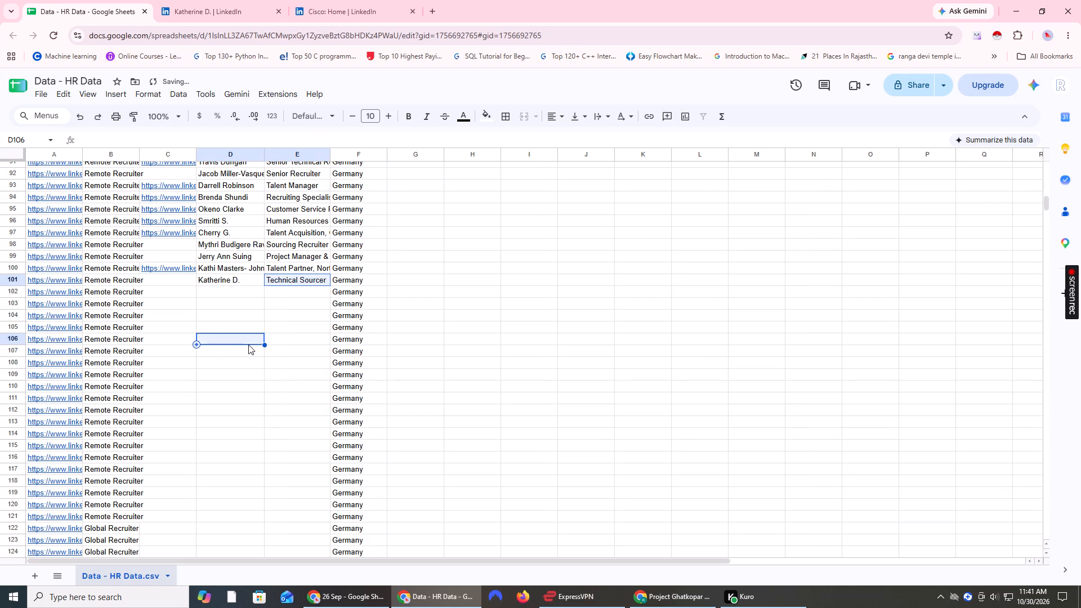
# Copy the Cisco LinkedIn company page URL into cell C101.
pyautogui.click(331, 0)
pyautogui.click(233, 34)
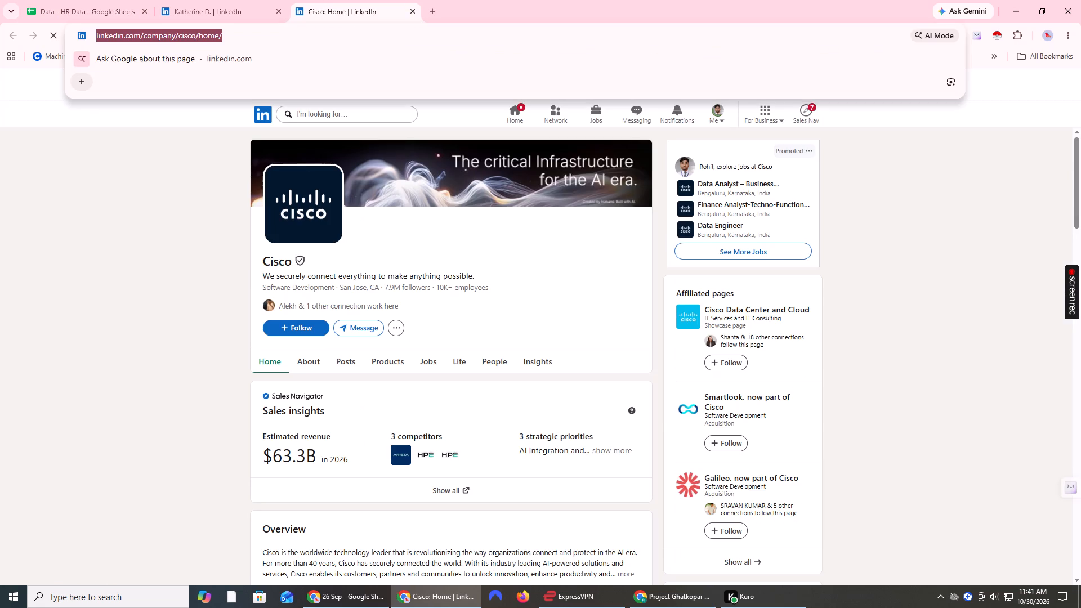
pyautogui.hotkey('ctrl', 'c')
pyautogui.click(127, 0)
pyautogui.click(209, 365)
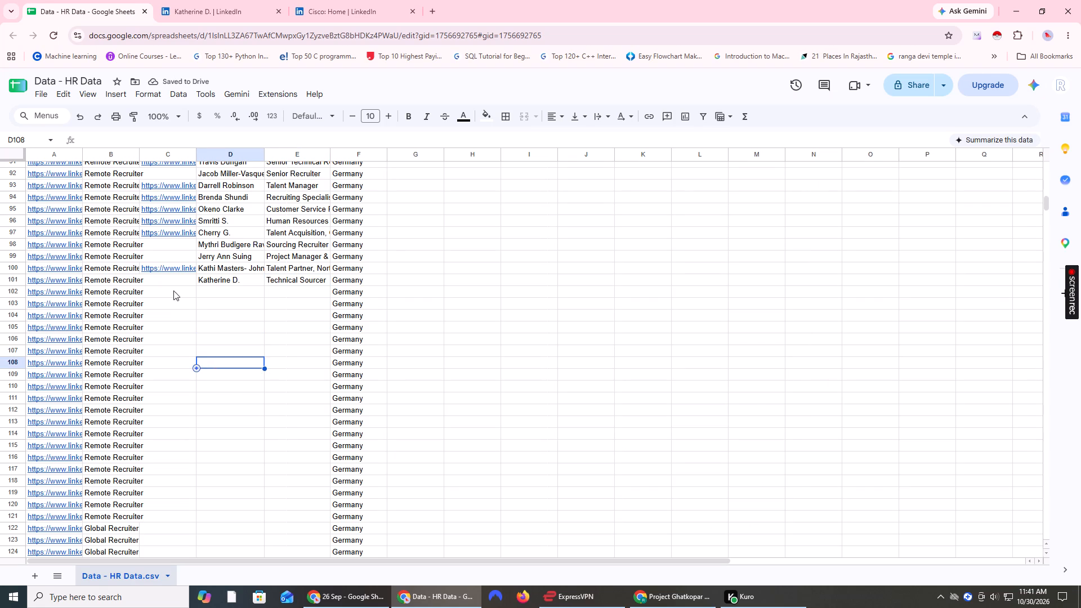
pyautogui.doubleClick(170, 281)
pyautogui.hotkey('ctrl', 'v')
pyautogui.click(166, 337)
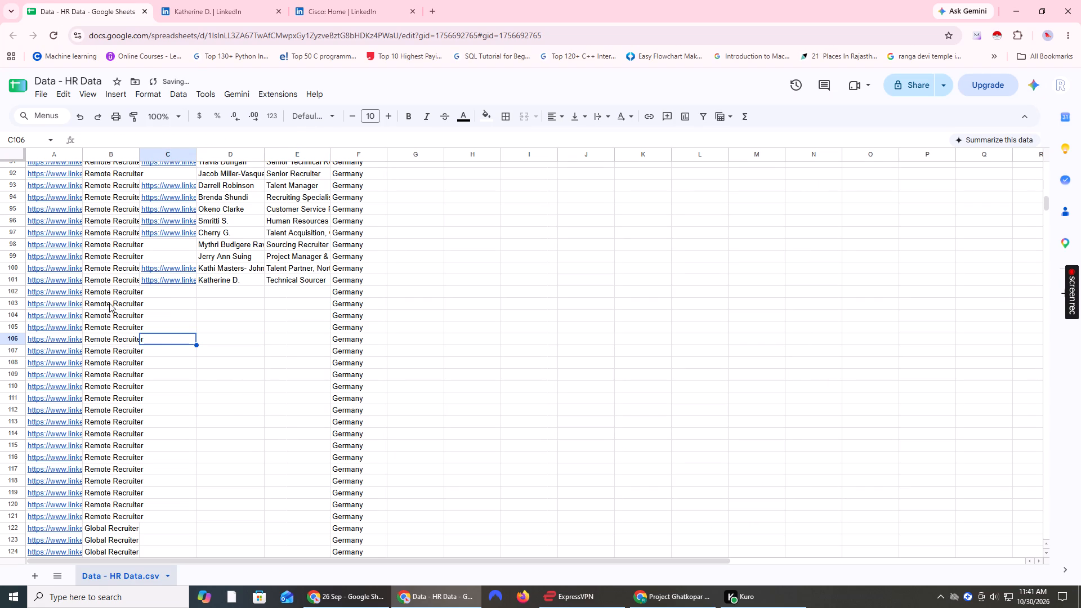
# Open the LinkedIn profile linked in row 102, close the previous LinkedIn tabs, and copy the person's name into cell D102.
pyautogui.click(43, 292)
pyautogui.click(87, 312)
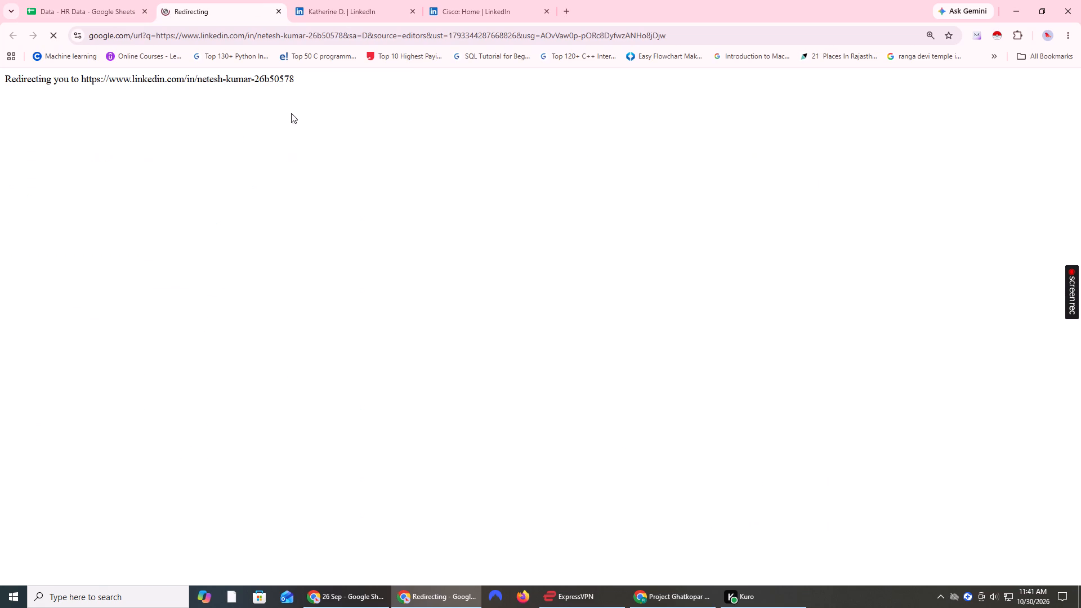
pyautogui.click(412, 12)
pyautogui.click(412, 12)
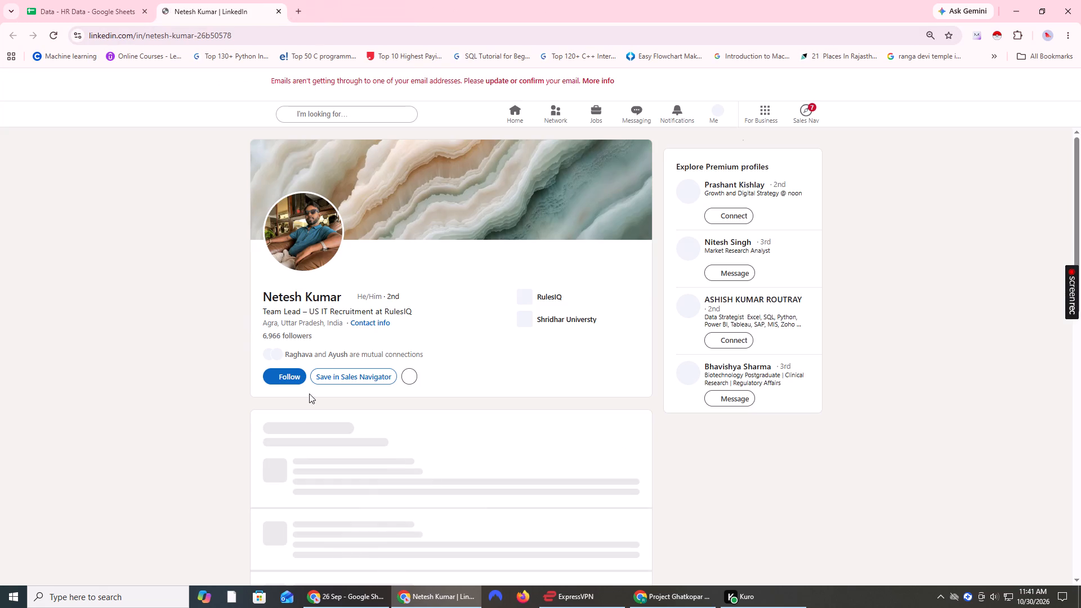
pyautogui.moveTo(253, 290); pyautogui.dragTo(346, 291)
pyautogui.hotkey('ctrl', 'c')
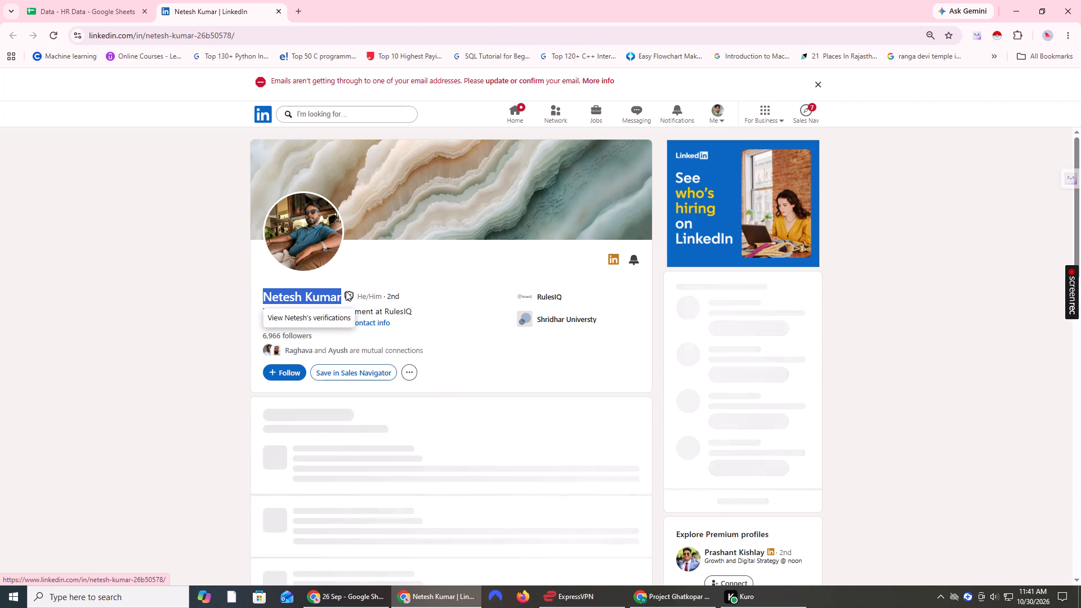
pyautogui.click(128, 0)
pyautogui.doubleClick(215, 295)
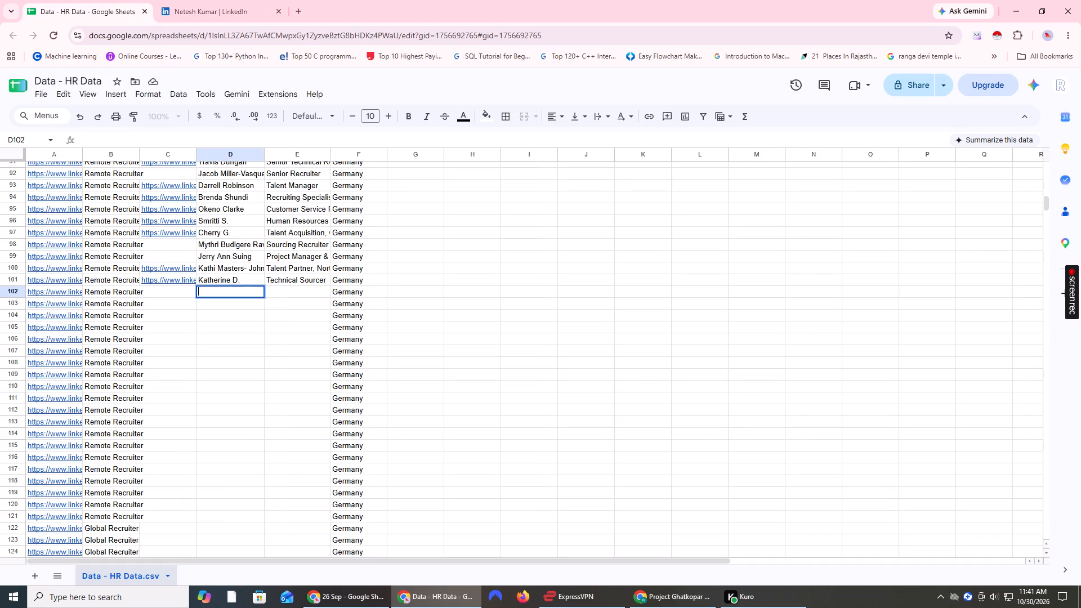
pyautogui.hotkey('ctrl', 'v')
pyautogui.click(213, 333)
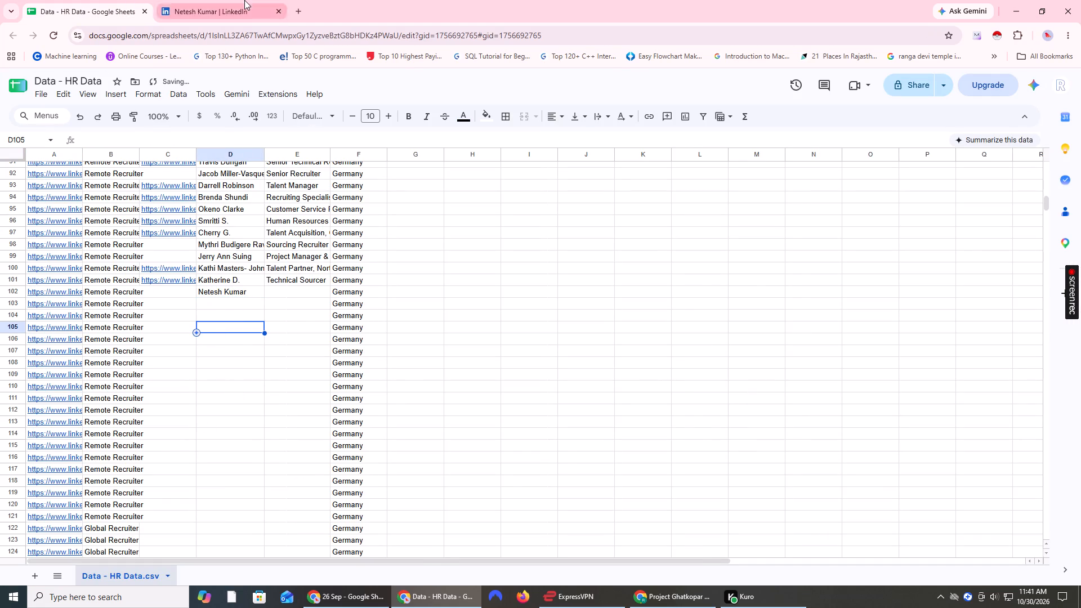
# Find the Experience section of the row 102 profile and open the RulesIQ company page.
pyautogui.click(244, 0)
pyautogui.scroll(-7, 316, 394)
pyautogui.scroll(1, 315, 394)
pyautogui.scroll(-4, 315, 394)
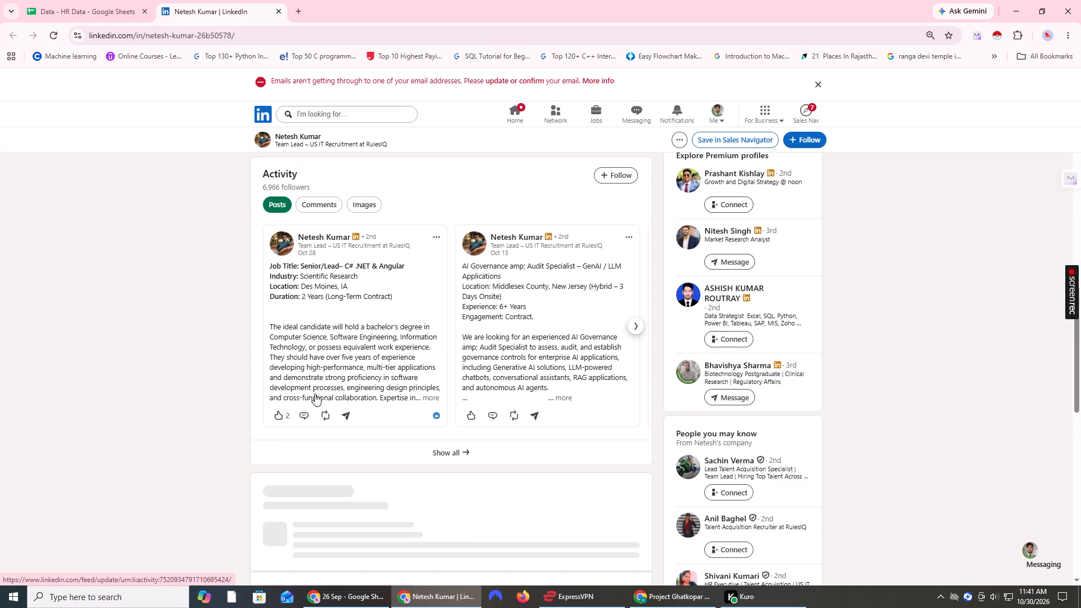
pyautogui.scroll(-2, 315, 394)
pyautogui.scroll(1, 315, 394)
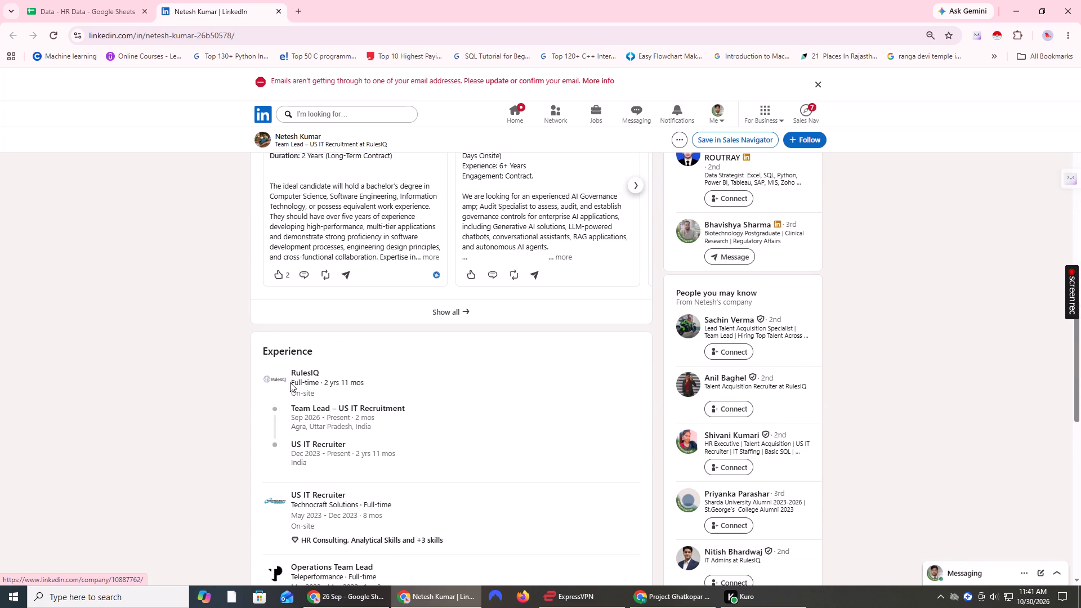
pyautogui.keyDown('ctrl'); pyautogui.click(272, 377); pyautogui.keyUp('ctrl')
# Copy the latest RulesIQ position's title, dates and location from the profile and paste the text into the address bar of a new tab.
pyautogui.moveTo(289, 409); pyautogui.dragTo(414, 400)
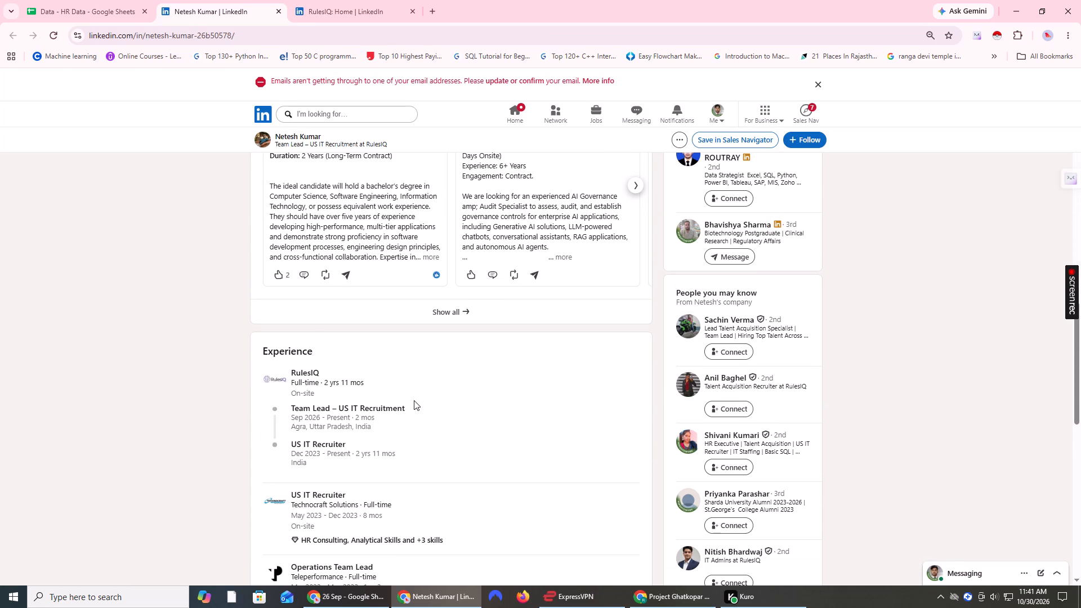
pyautogui.moveTo(414, 400); pyautogui.dragTo(419, 400)
pyautogui.moveTo(287, 405); pyautogui.dragTo(298, 406)
pyautogui.moveTo(298, 406); pyautogui.dragTo(360, 406)
pyautogui.moveTo(282, 410); pyautogui.dragTo(358, 409)
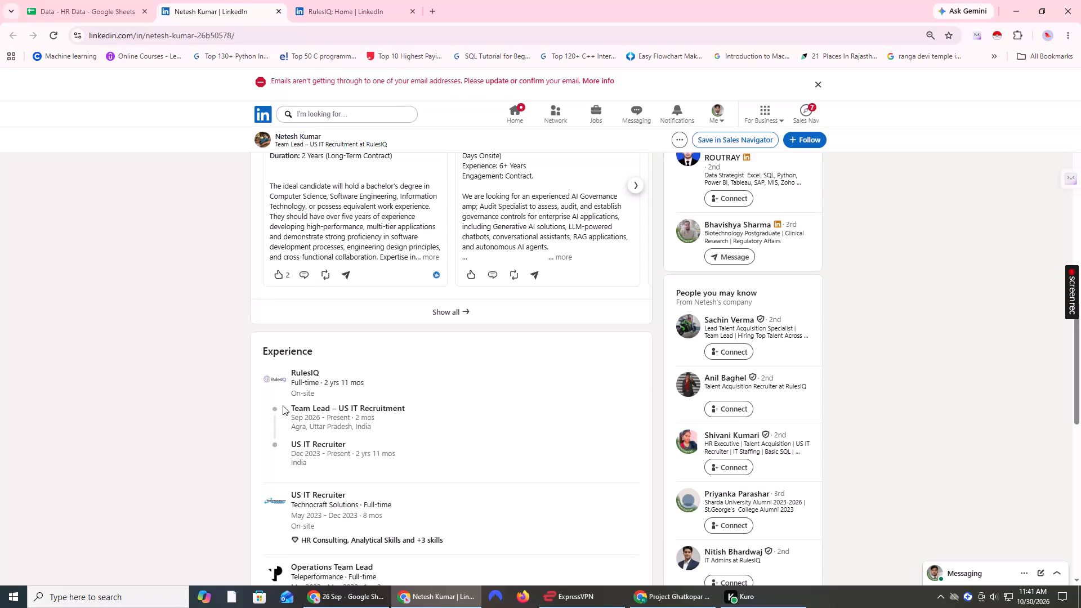
pyautogui.moveTo(284, 408); pyautogui.dragTo(399, 408)
pyautogui.moveTo(399, 408); pyautogui.dragTo(403, 408)
pyautogui.keyDown('ctrl'); pyautogui.click(272, 379); pyautogui.keyUp('ctrl')
pyautogui.moveTo(286, 409); pyautogui.dragTo(327, 409)
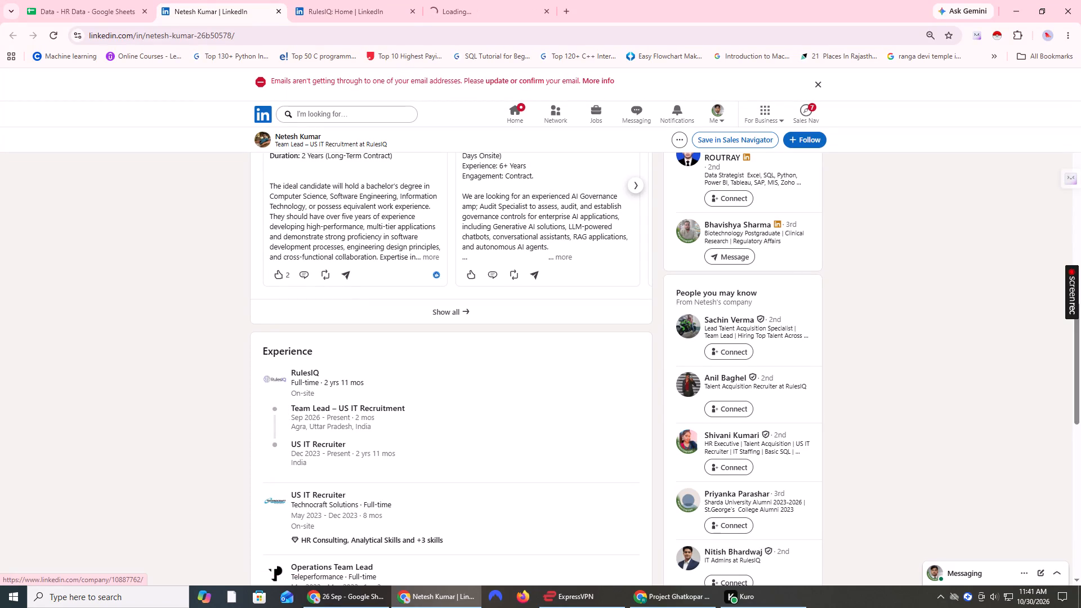
pyautogui.moveTo(327, 409); pyautogui.dragTo(393, 409)
pyautogui.moveTo(278, 442); pyautogui.dragTo(381, 435)
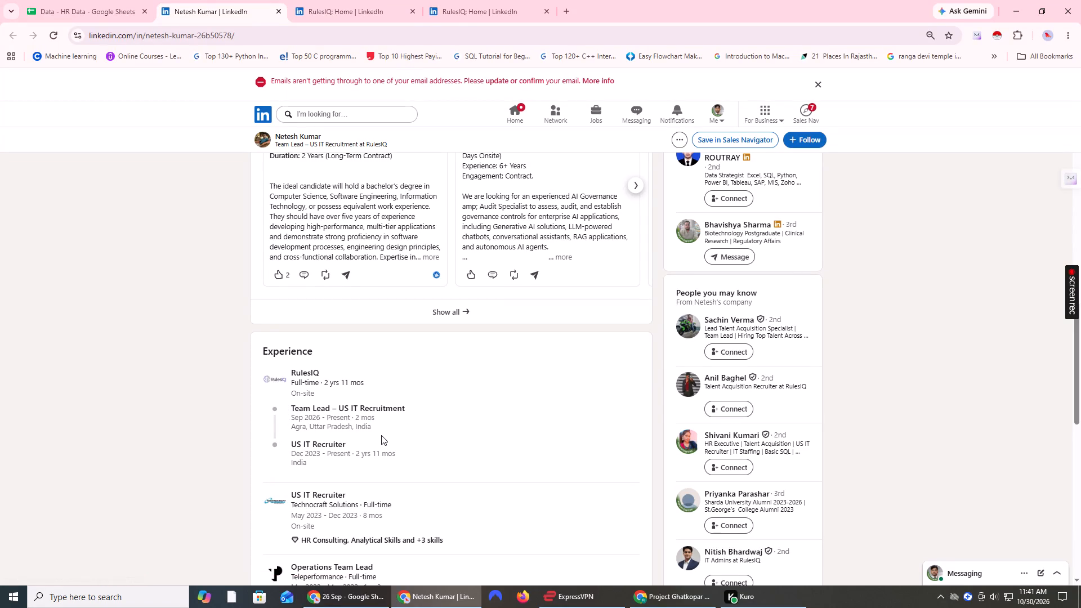
pyautogui.moveTo(381, 435); pyautogui.dragTo(289, 411)
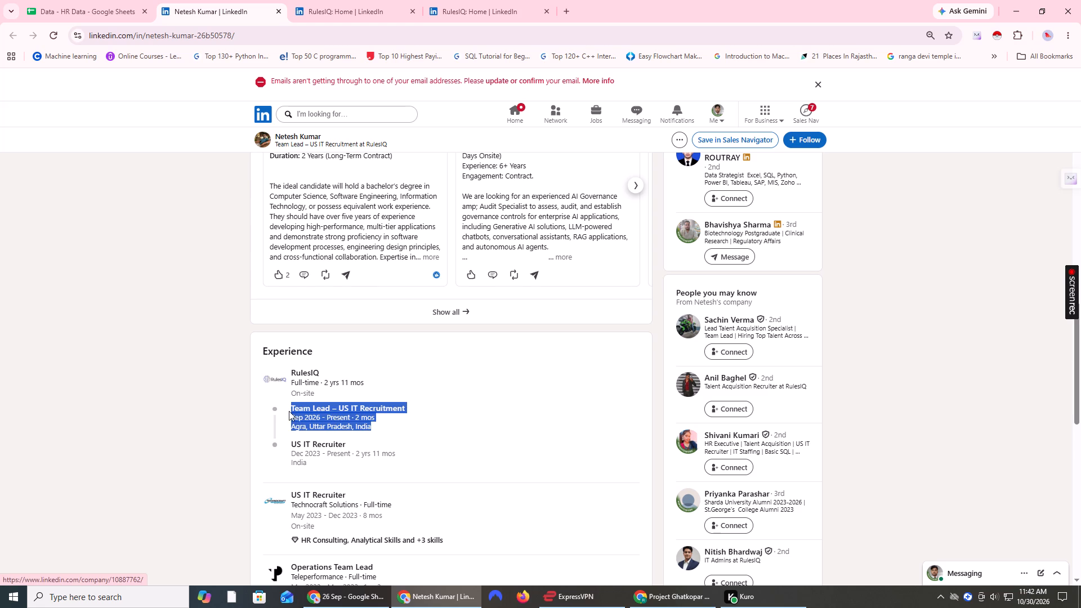
pyautogui.hotkey('ctrl', 'c')
pyautogui.click(565, 3)
pyautogui.hotkey('ctrl', 'v')
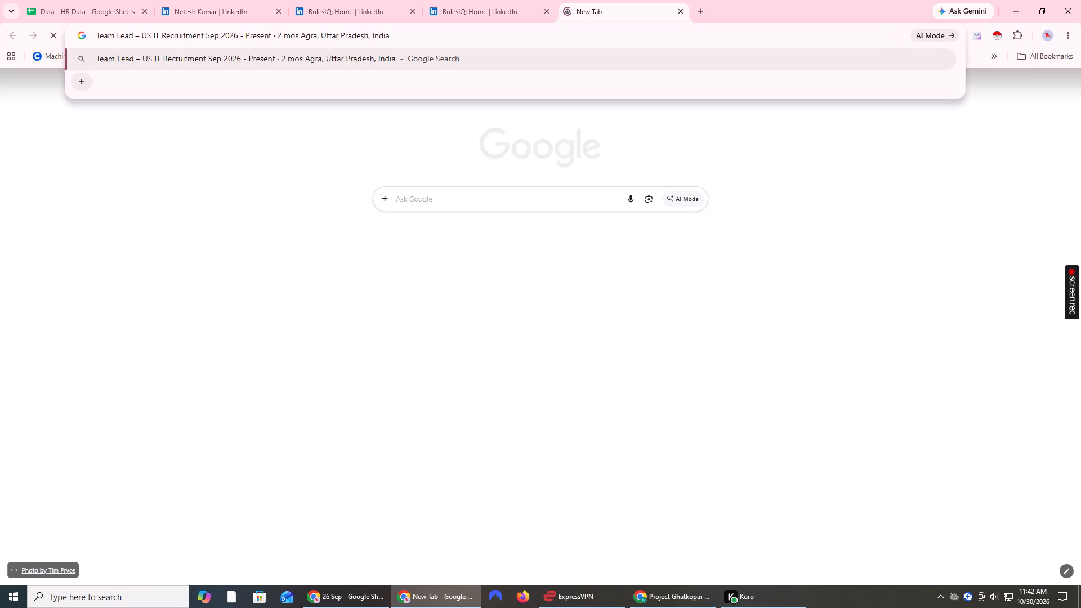
# Cut only the job title Team Lead – US IT Recruitment from the pasted text and enter it in cell E102.
pyautogui.moveTo(206, 33); pyautogui.dragTo(0, 22)
pyautogui.hotkey('ctrl', 'x')
pyautogui.click(67, 0)
pyautogui.doubleClick(274, 293)
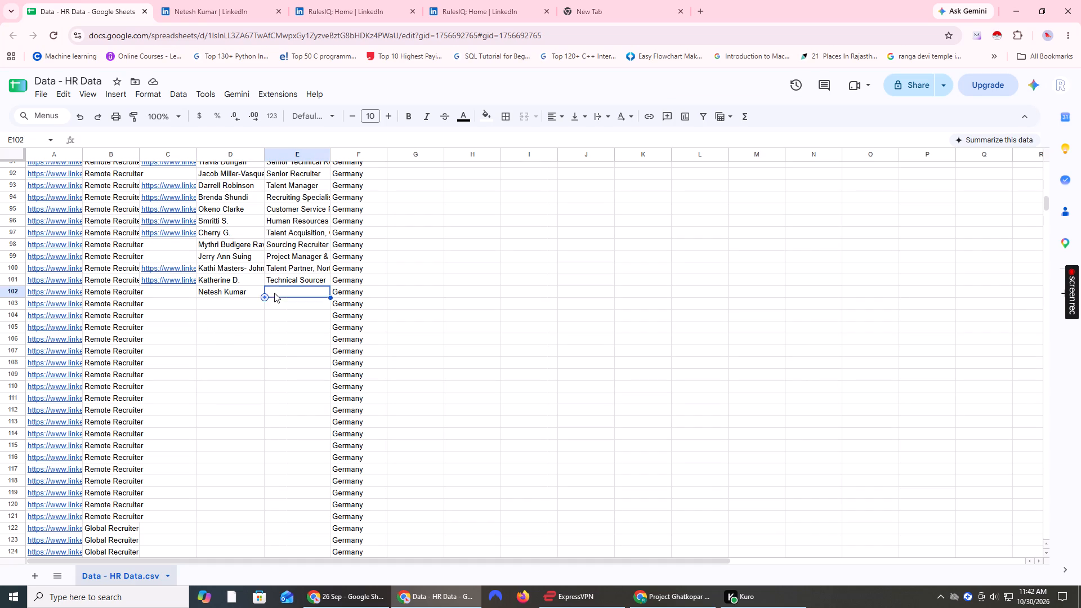
pyautogui.hotkey('ctrl', 'v')
pyautogui.press('Return')
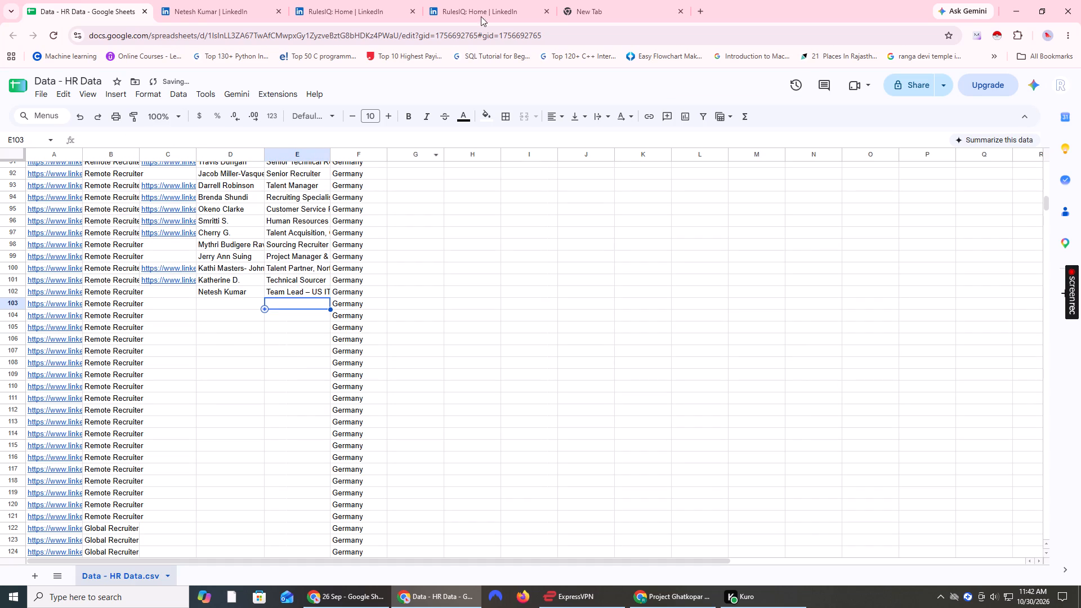
# Copy the RulesIQ LinkedIn company page URL into cell C102, closing all tabs other than the spreadsheet.
pyautogui.click(515, 0)
pyautogui.click(374, 35)
pyautogui.hotkey('ctrl', 'c')
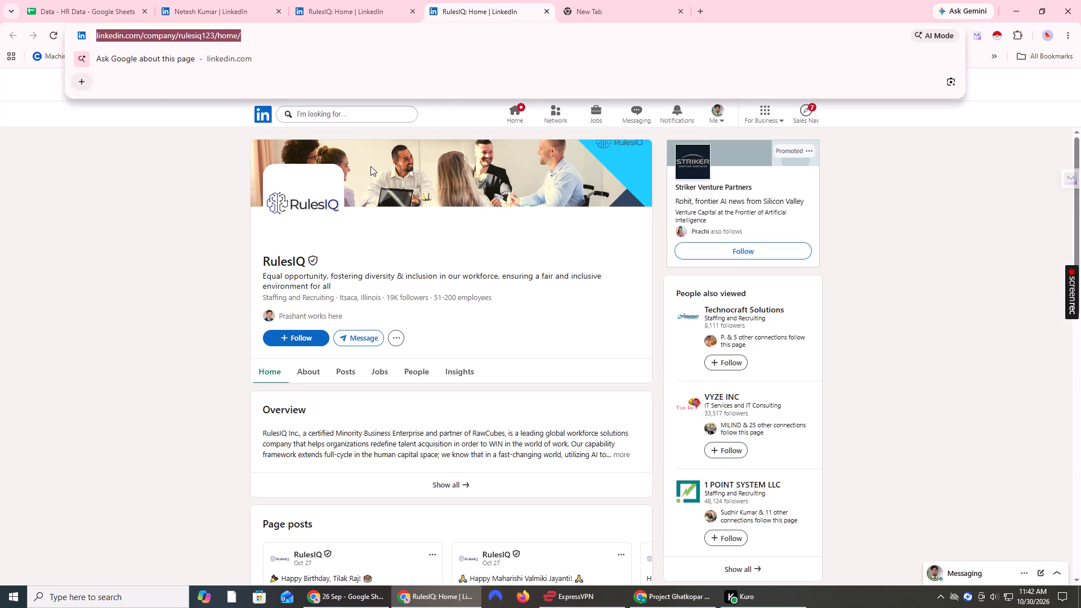
pyautogui.click(108, 0)
pyautogui.rightClick(108, 0)
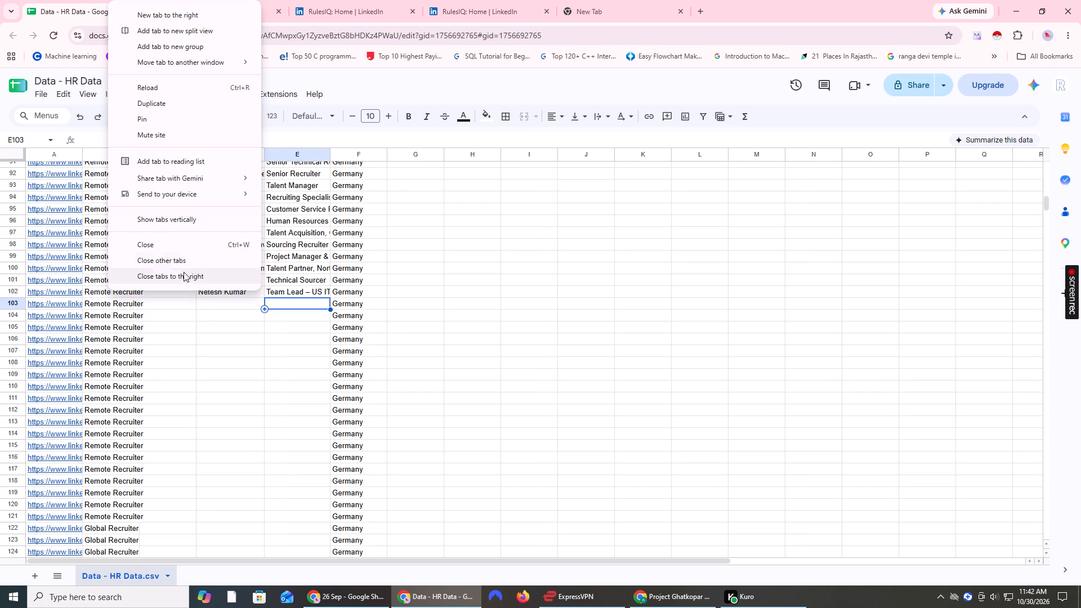
pyautogui.click(184, 274)
pyautogui.doubleClick(173, 294)
pyautogui.hotkey('ctrl', 'v')
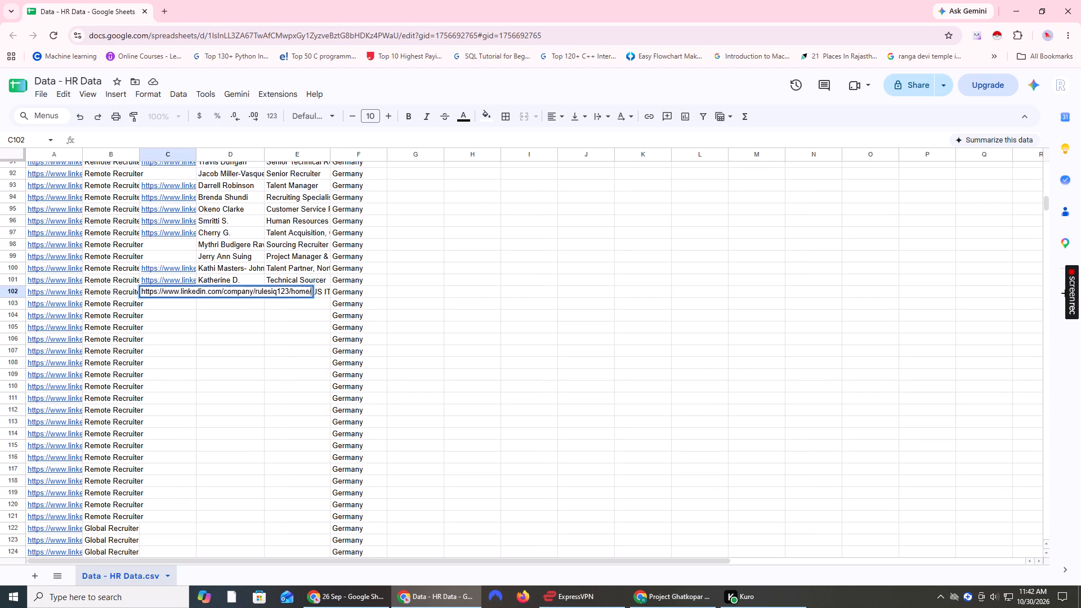
pyautogui.click(162, 318)
# Open the LinkedIn profile linked in row 103 and copy the person's name into cell D103.
pyautogui.click(61, 305)
pyautogui.click(76, 323)
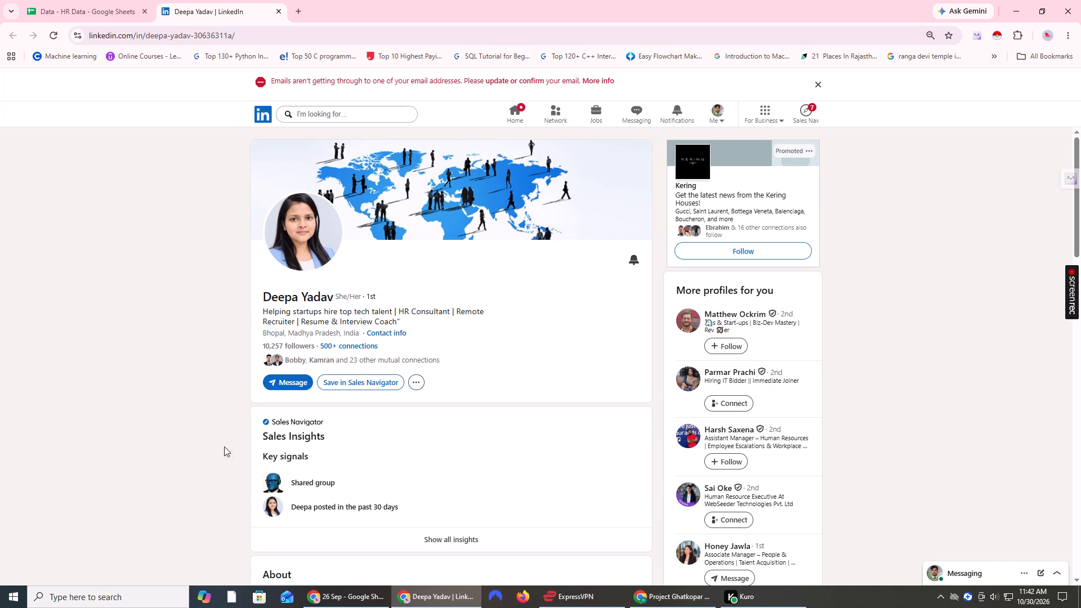
pyautogui.moveTo(260, 292); pyautogui.dragTo(339, 296)
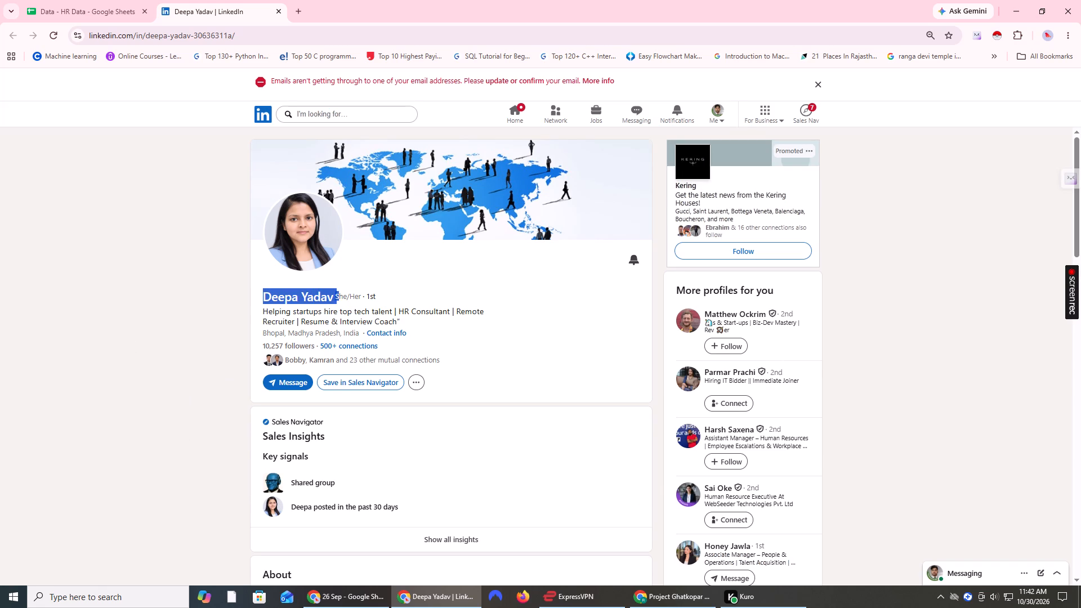
pyautogui.moveTo(339, 296); pyautogui.dragTo(333, 296)
pyautogui.hotkey('ctrl', 'c')
pyautogui.click(78, 0)
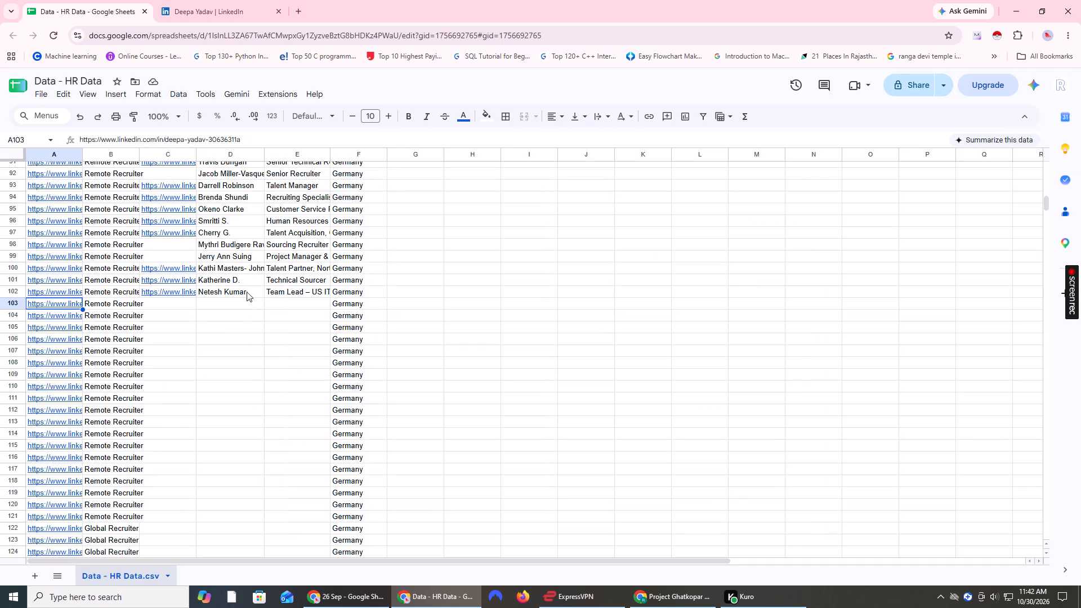
pyautogui.doubleClick(233, 304)
pyautogui.hotkey('ctrl', 'v')
pyautogui.keyDown('ctrl'); pyautogui.click(208, 340); pyautogui.keyUp('ctrl')
# From the row 103 profile's latest experience entry, open the Sticky Cards company page and copy the job title Human Resources Manager into cell E103.
pyautogui.click(191, 0)
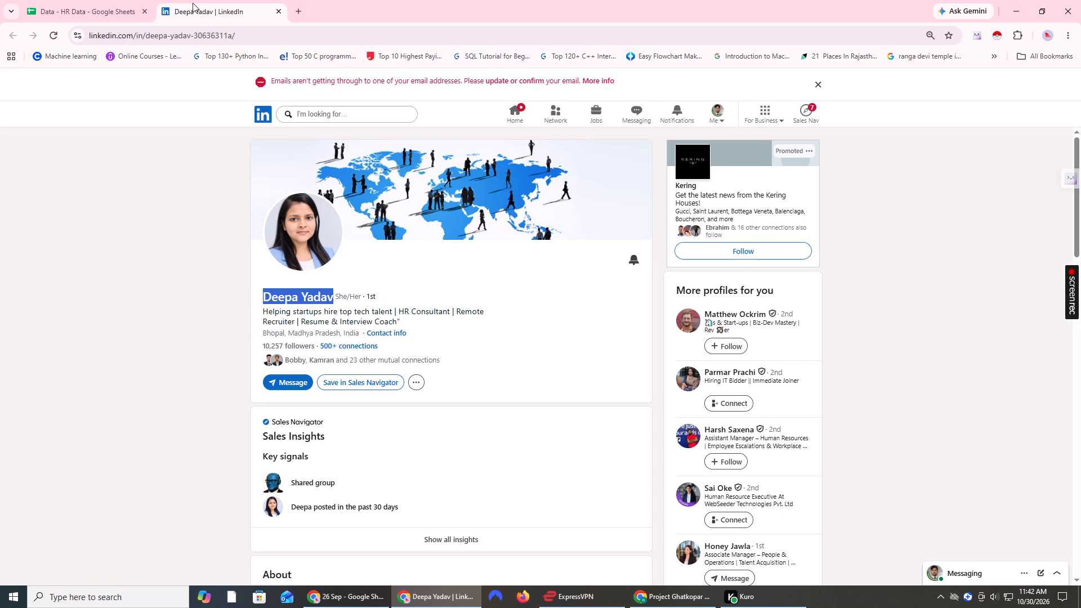
pyautogui.scroll(-11, 305, 409)
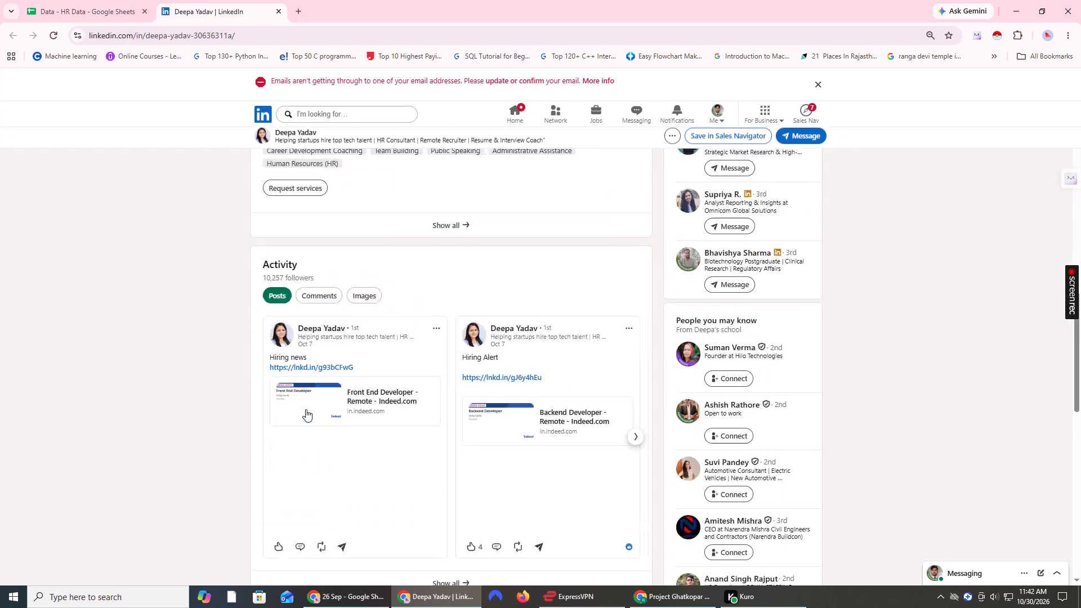
pyautogui.scroll(-4, 306, 409)
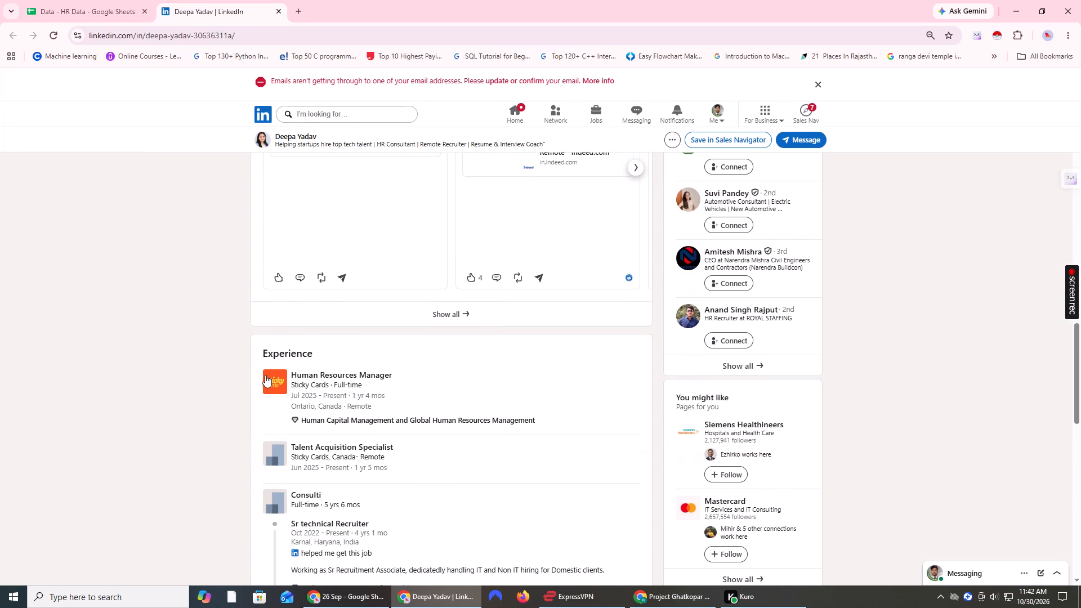
pyautogui.keyDown('ctrl'); pyautogui.click(265, 375); pyautogui.keyUp('ctrl')
pyautogui.moveTo(289, 372); pyautogui.dragTo(394, 373)
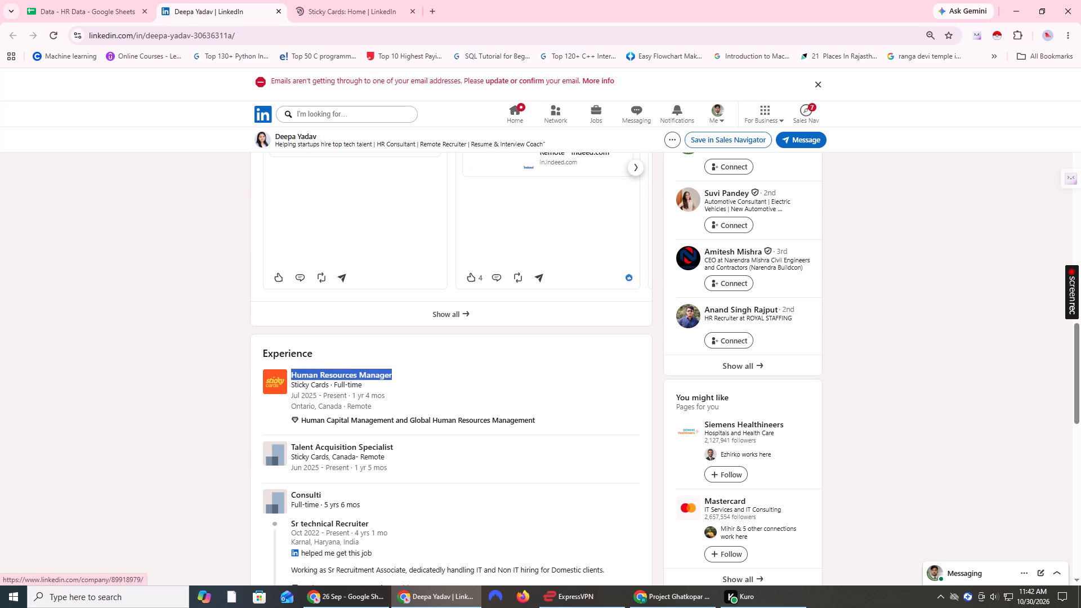
pyautogui.moveTo(394, 373); pyautogui.dragTo(397, 373)
pyautogui.hotkey('ctrl', 'c')
pyautogui.click(98, 0)
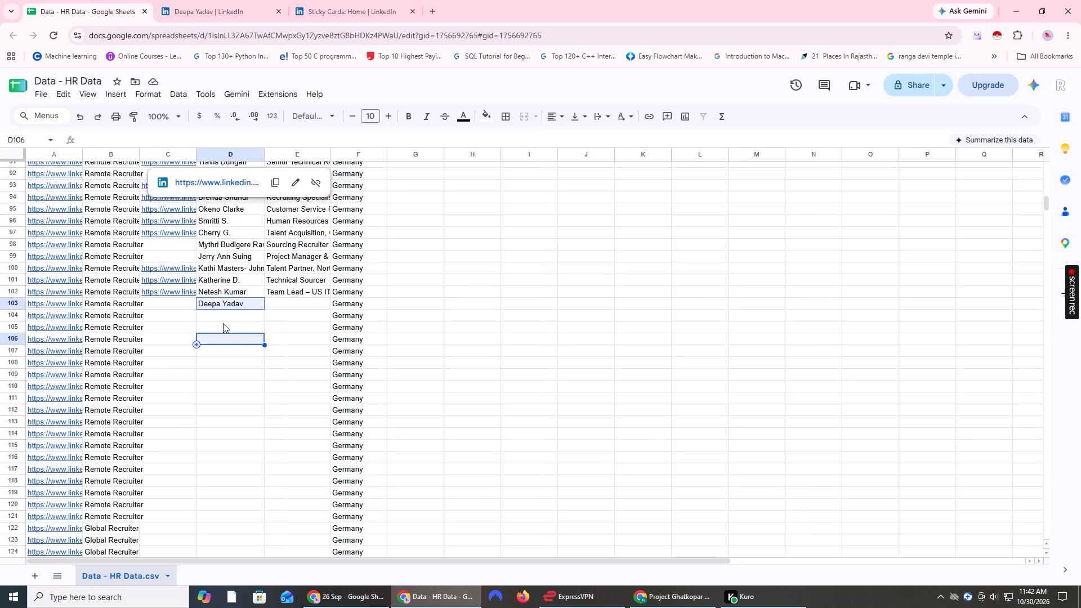
pyautogui.doubleClick(297, 303)
pyautogui.hotkey('ctrl', 'v')
pyautogui.click(260, 330)
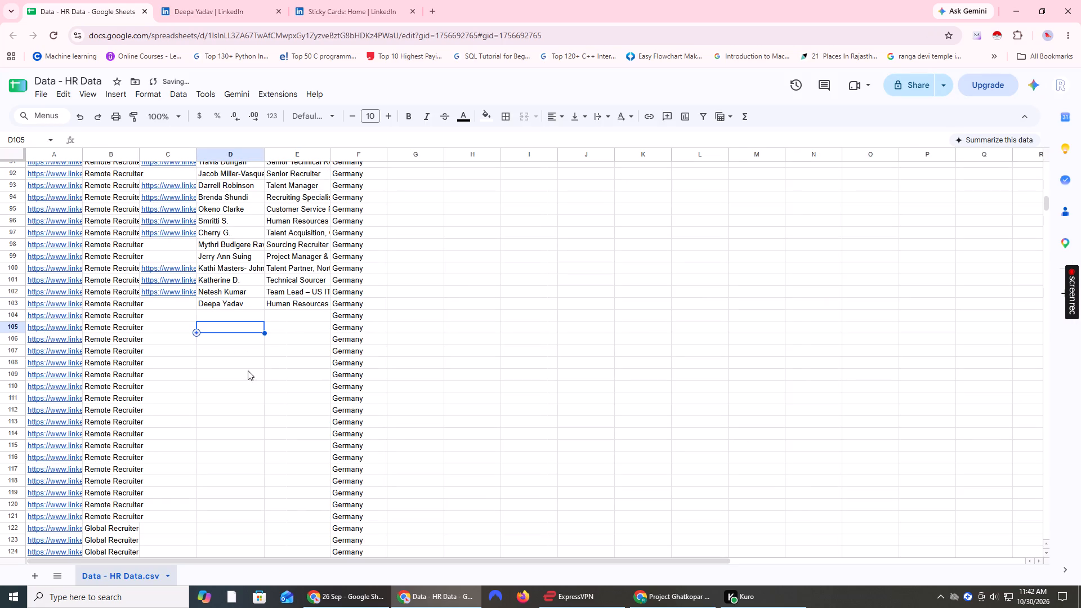
# Copy the Sticky Cards LinkedIn company page URL into cell C103.
pyautogui.click(323, 0)
pyautogui.click(267, 41)
pyautogui.hotkey('ctrl', 'c')
pyautogui.click(86, 0)
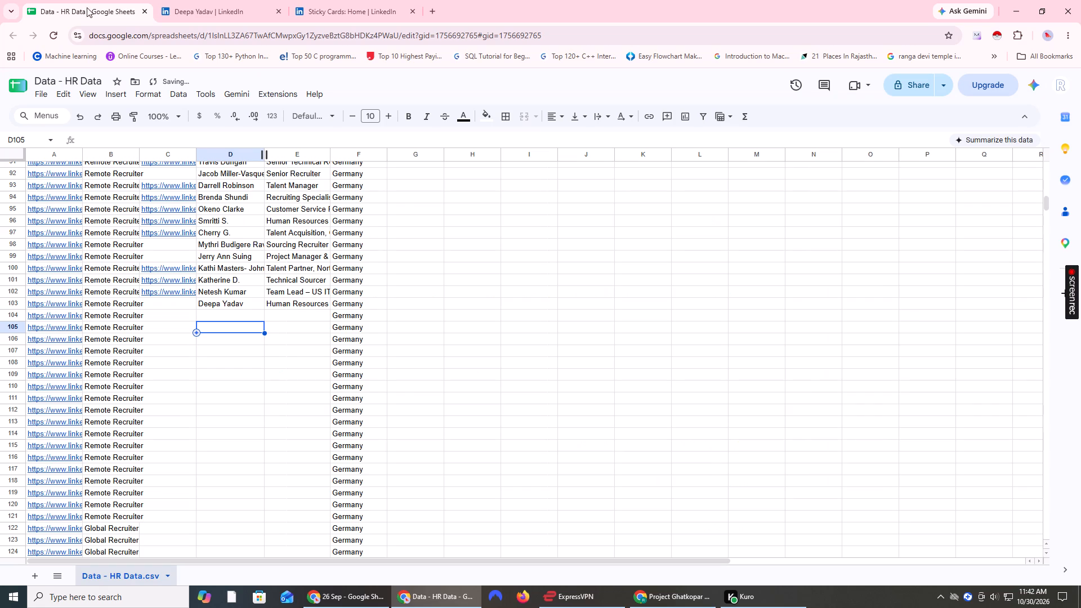
pyautogui.click(176, 309)
pyautogui.hotkey('ctrl', 'v')
pyautogui.click(163, 317)
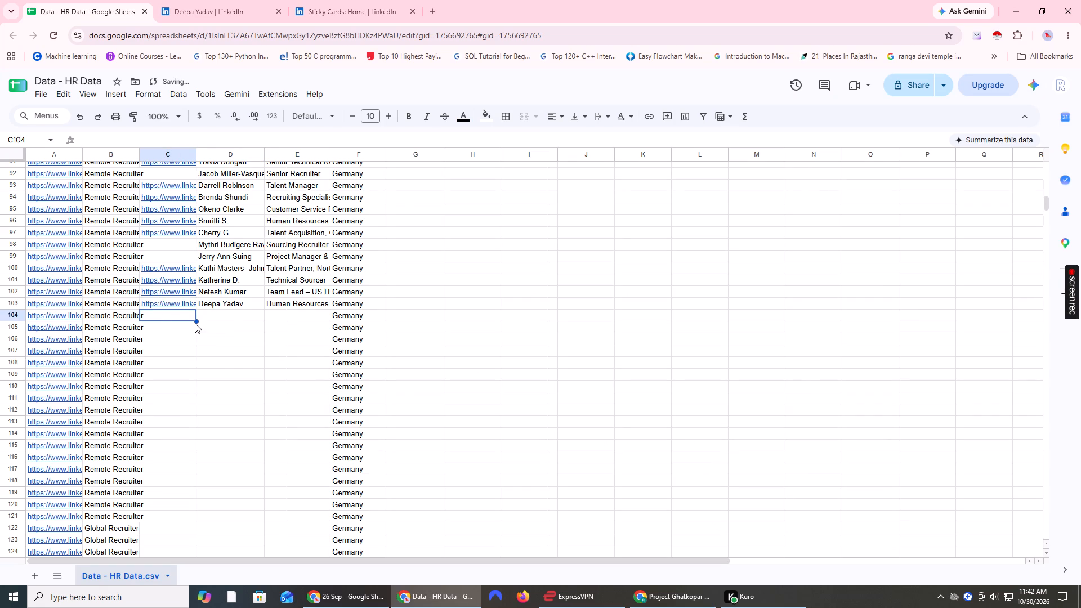
# Open the LinkedIn profile linked in row 104, close the row 103 tabs, and copy the person's name into cell D104.
pyautogui.click(51, 317)
pyautogui.click(78, 333)
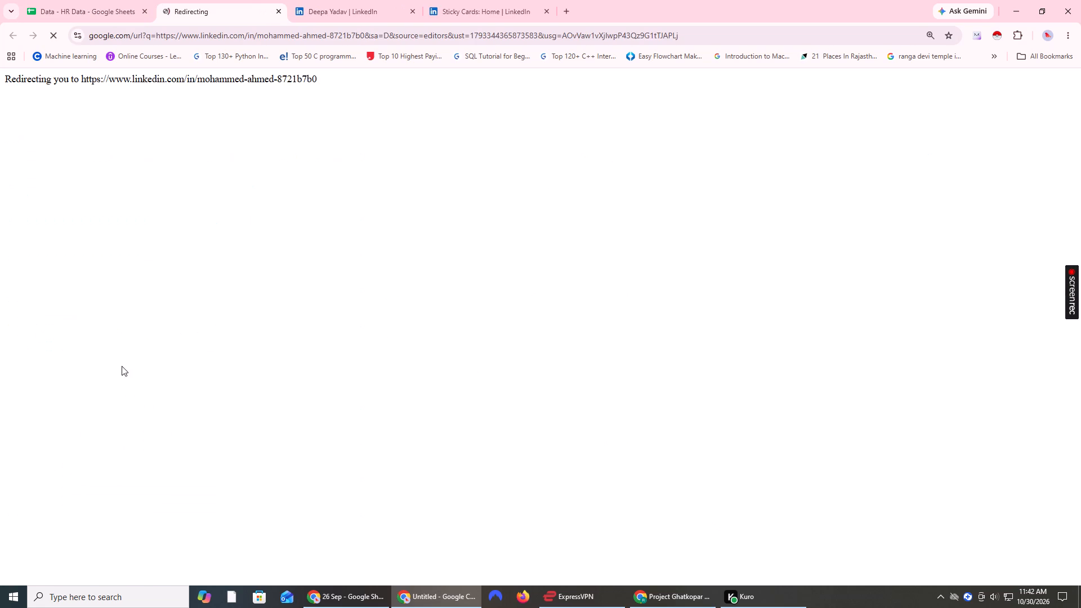
pyautogui.click(416, 14)
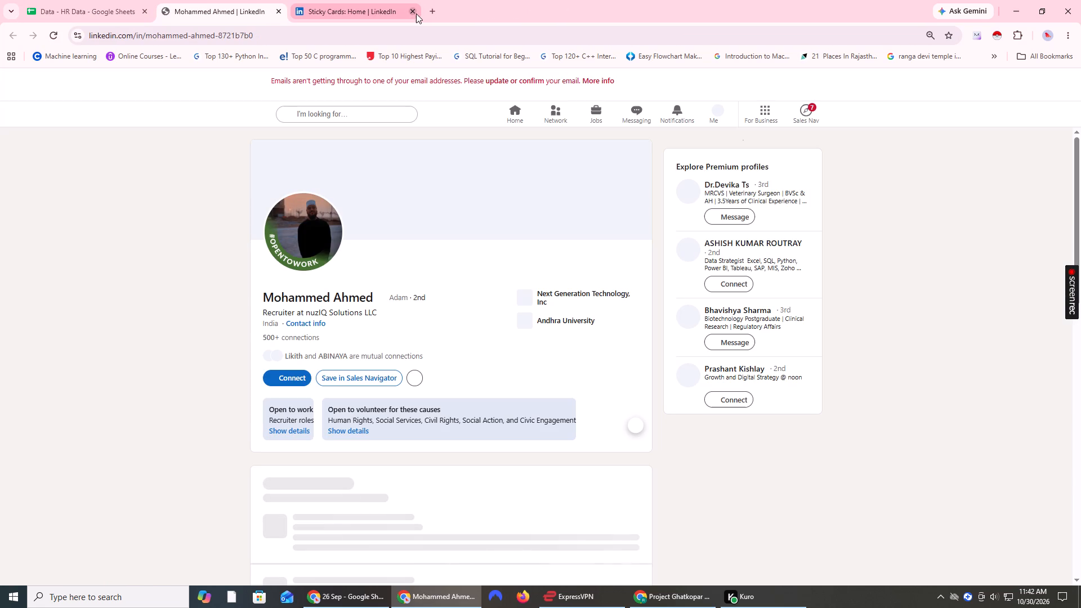
pyautogui.click(416, 14)
pyautogui.moveTo(256, 299); pyautogui.dragTo(266, 298)
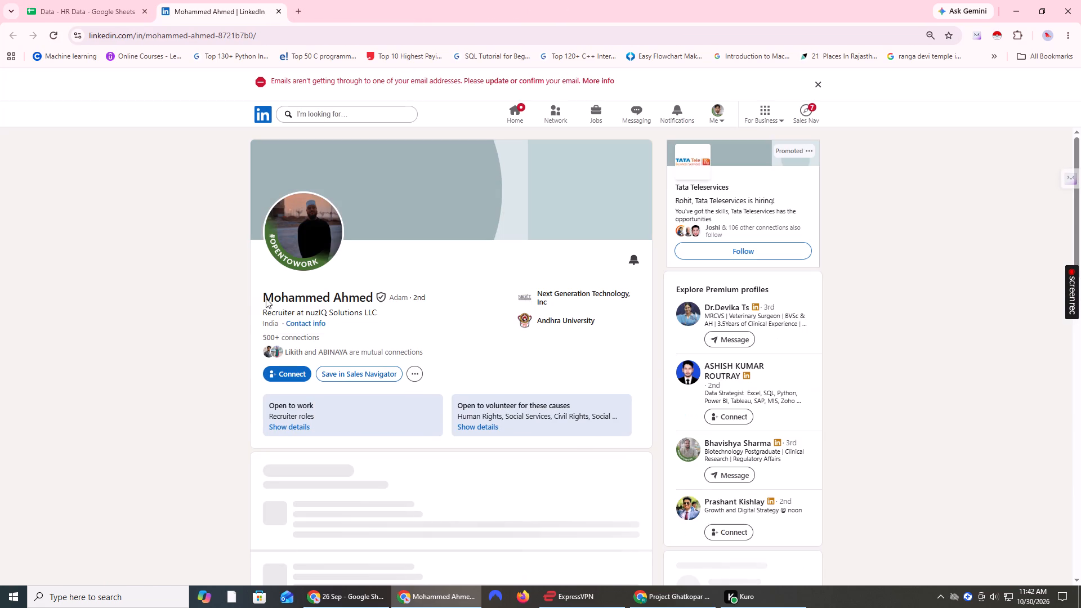
pyautogui.moveTo(266, 298); pyautogui.dragTo(373, 298)
pyautogui.hotkey('ctrl', 'c')
pyautogui.click(75, 0)
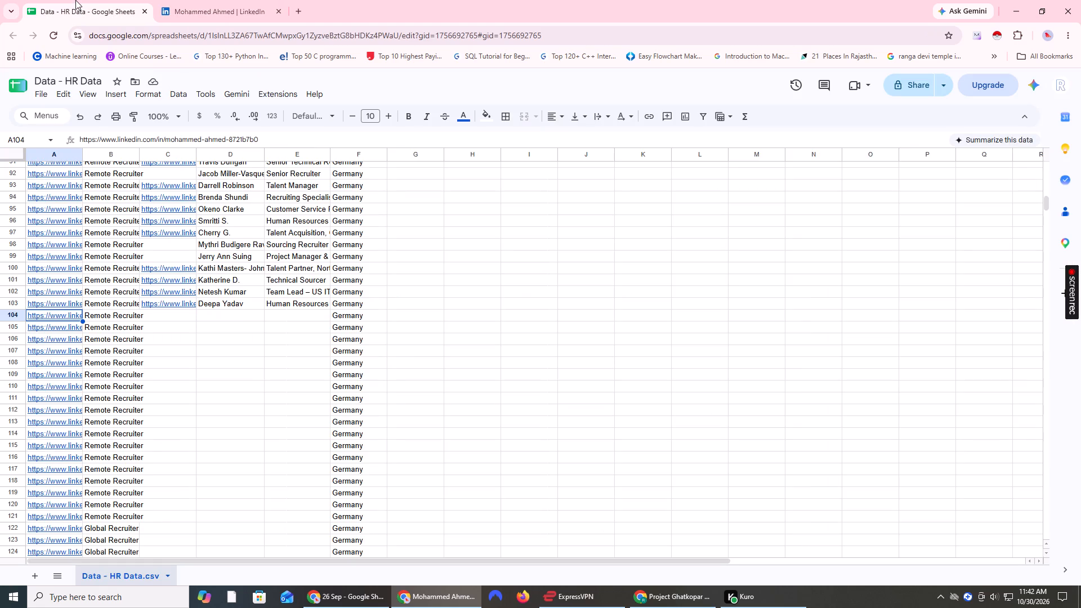
pyautogui.click(222, 364)
pyautogui.doubleClick(213, 316)
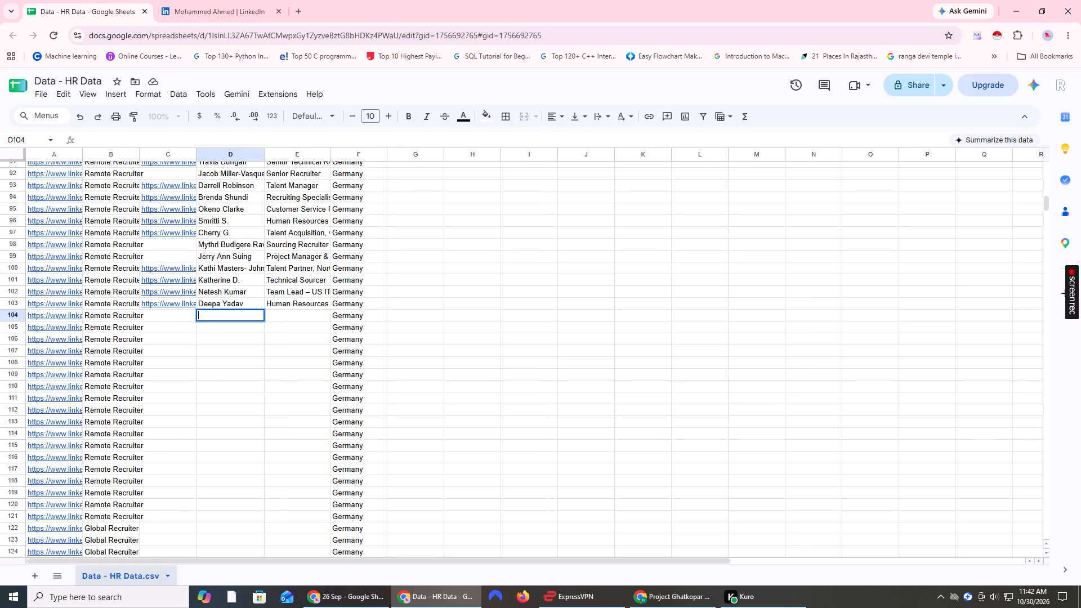
pyautogui.hotkey('ctrl', 'v')
pyautogui.click(208, 343)
# From the row 104 profile's latest experience entry, open the Next Generation Technology company page and copy the job title Recruiter into cell E104.
pyautogui.click(231, 0)
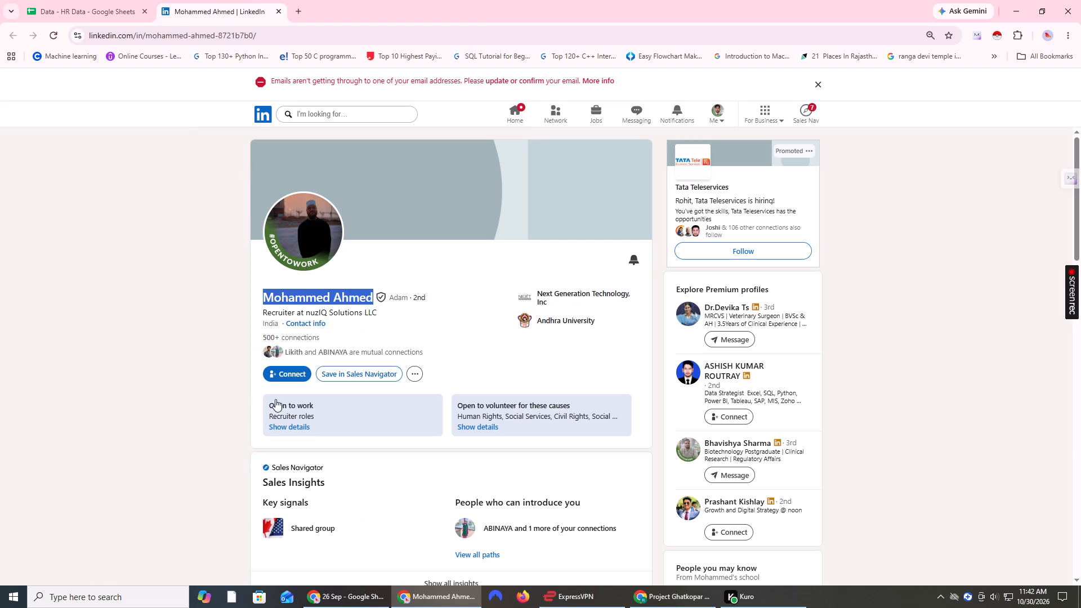
pyautogui.scroll(-10, 278, 395)
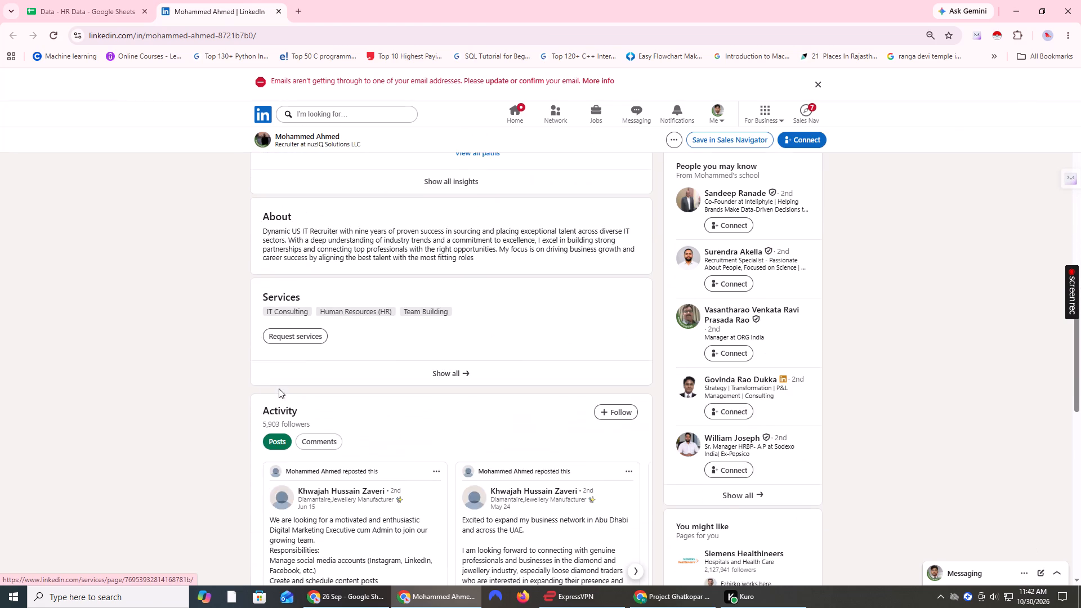
pyautogui.scroll(-2, 279, 388)
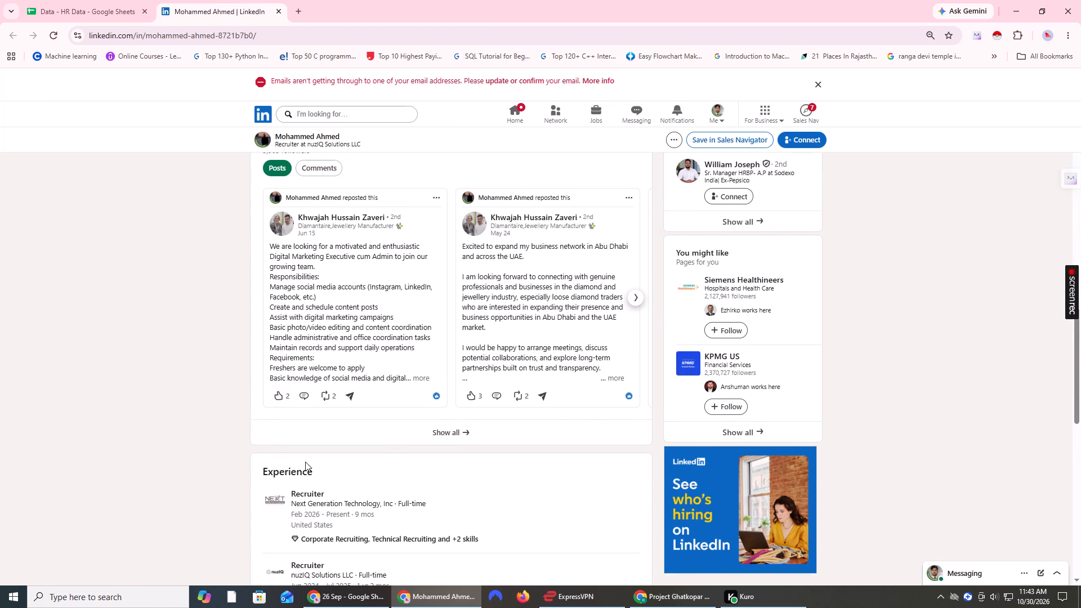
pyautogui.scroll(-2, 305, 462)
pyautogui.keyDown('ctrl'); pyautogui.click(269, 388); pyautogui.keyUp('ctrl')
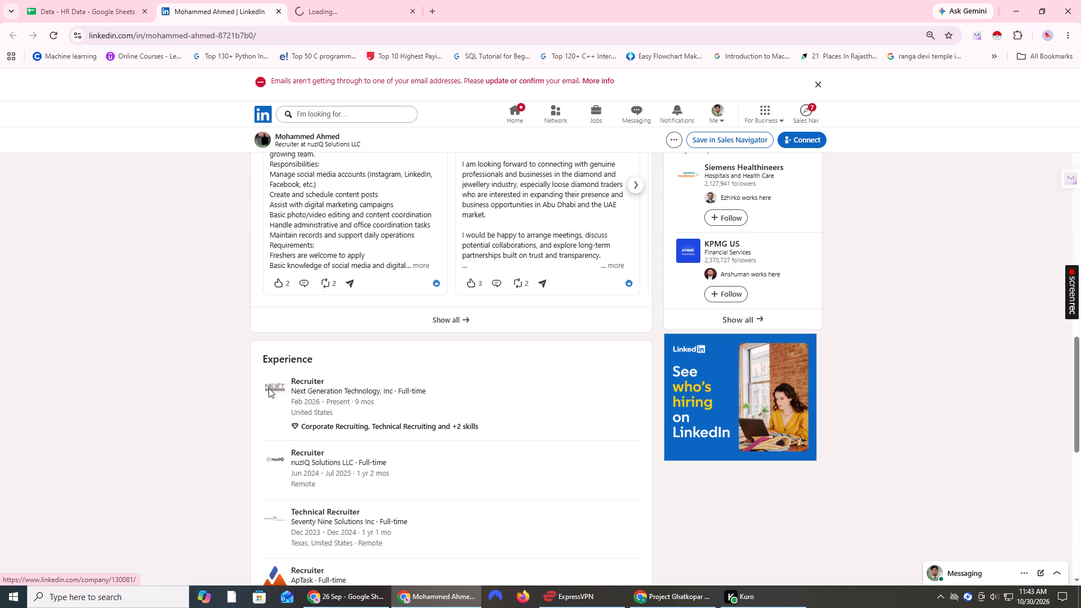
pyautogui.moveTo(289, 379); pyautogui.dragTo(338, 380)
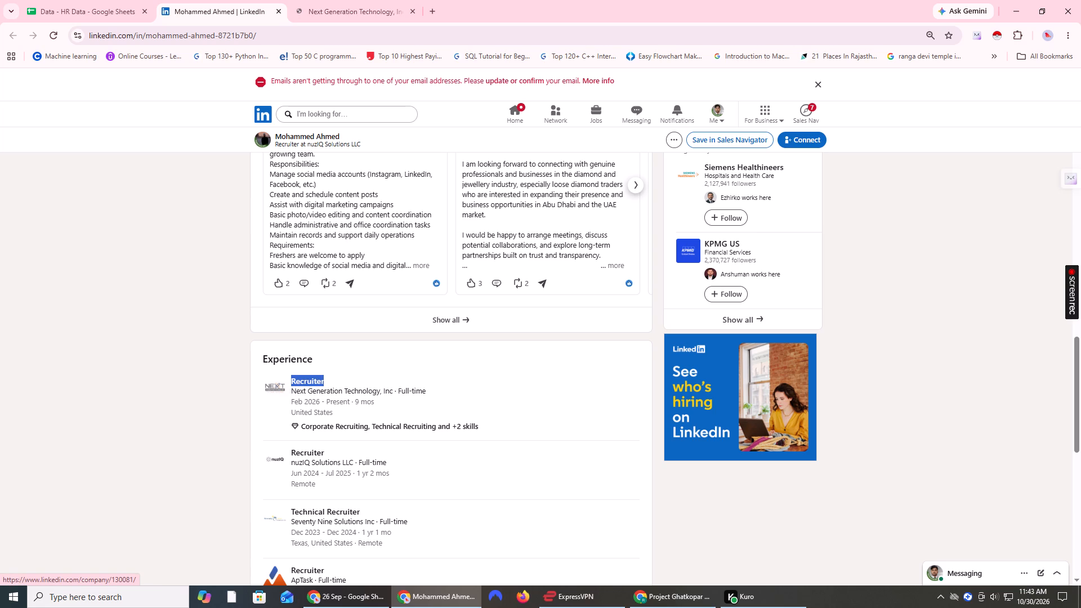
pyautogui.moveTo(338, 380); pyautogui.dragTo(340, 380)
pyautogui.hotkey('ctrl', 'c')
pyautogui.click(114, 0)
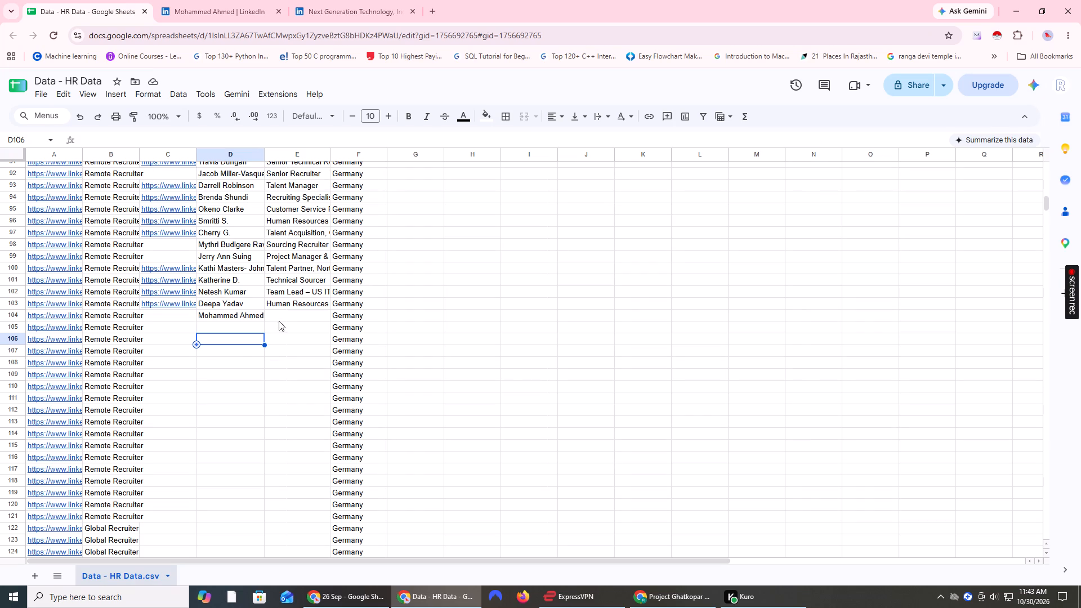
pyautogui.doubleClick(279, 316)
pyautogui.hotkey('ctrl', 'v')
pyautogui.click(265, 341)
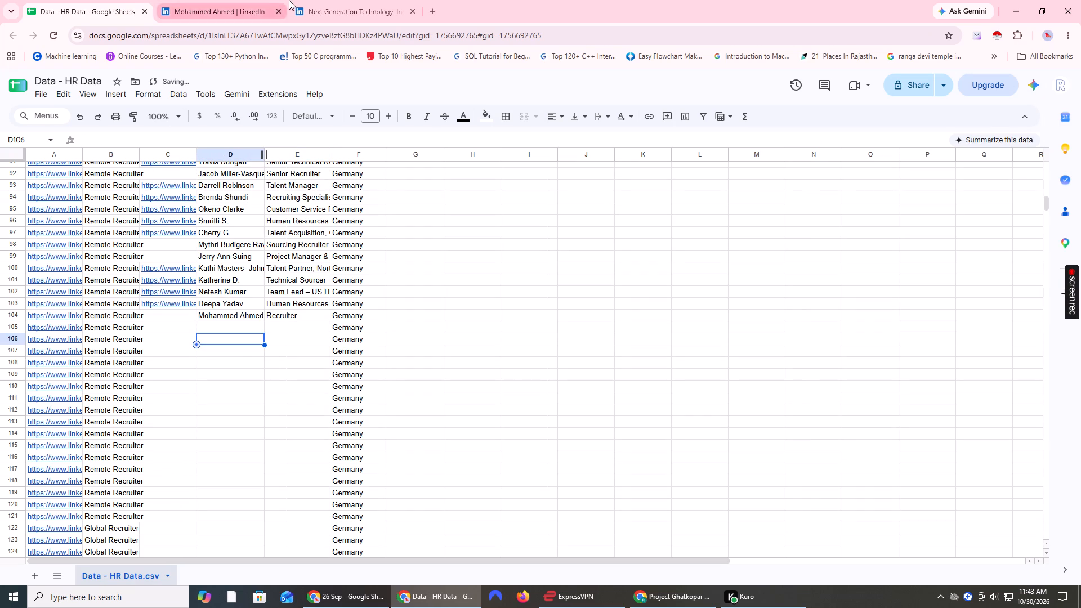
# Copy the Next Generation Technology LinkedIn company page URL into cell C104.
pyautogui.click(309, 0)
pyautogui.click(262, 33)
pyautogui.hotkey('ctrl', 'c')
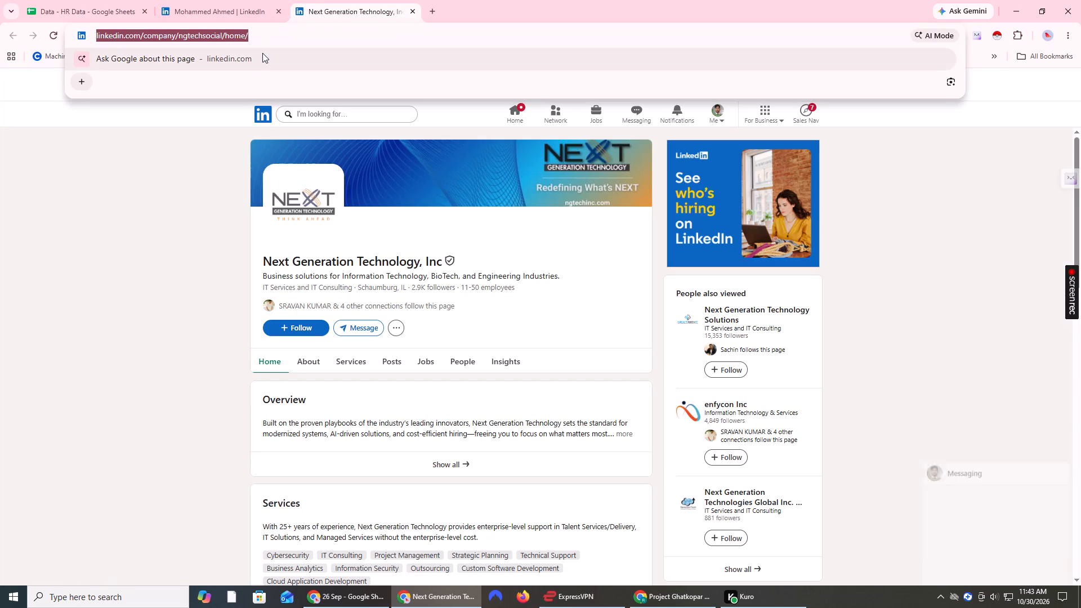
pyautogui.click(47, 0)
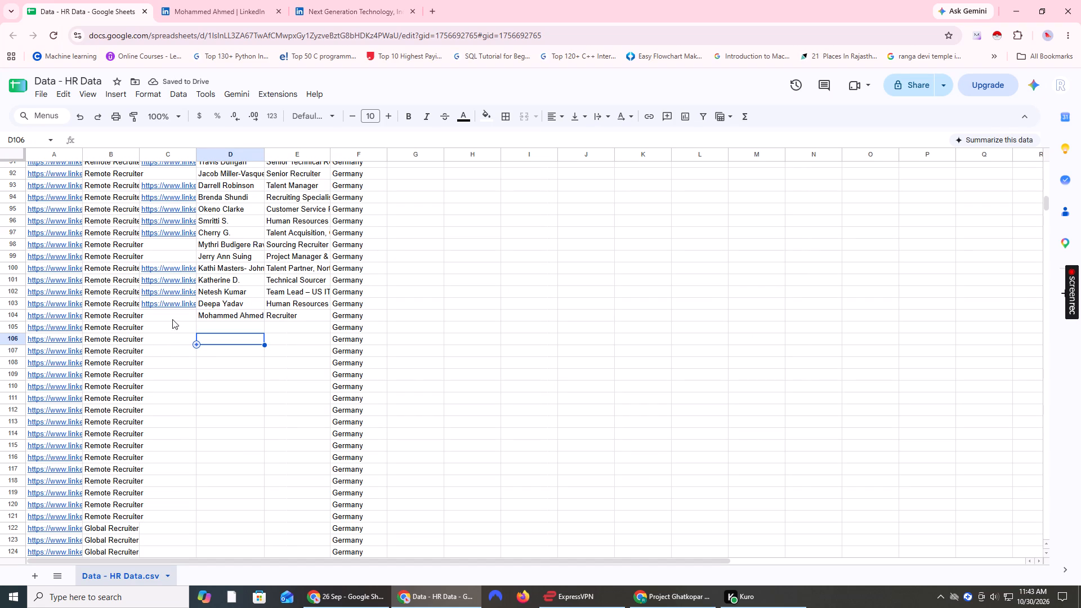
pyautogui.doubleClick(172, 318)
pyautogui.hotkey('ctrl', 'v')
pyautogui.click(151, 331)
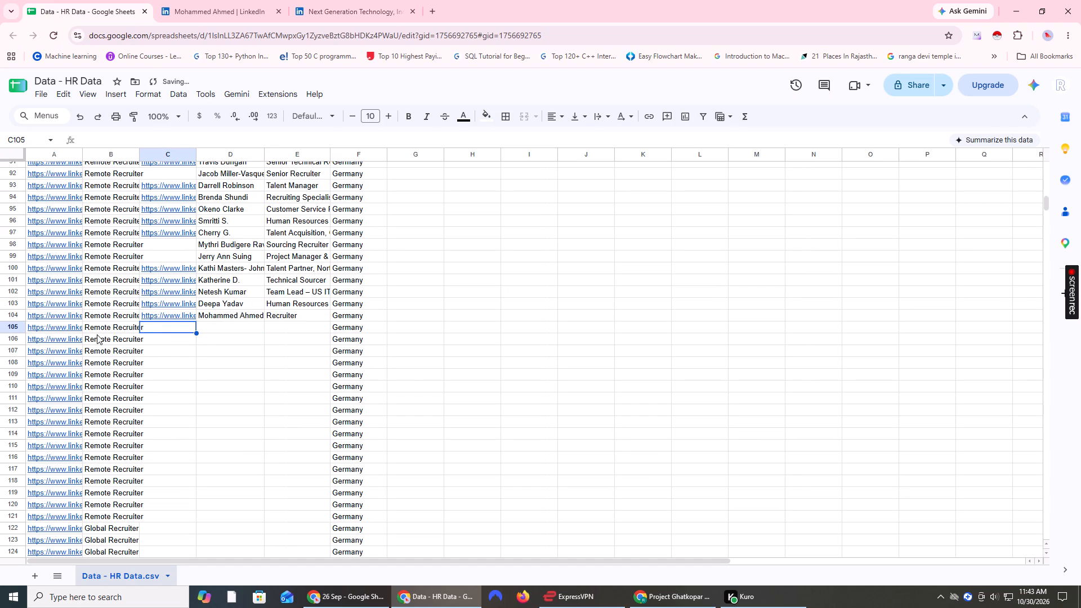
# Open the LinkedIn profile linked in row 105, close the row 104 tabs, and copy the person's name into cell D105.
pyautogui.click(62, 329)
pyautogui.click(75, 347)
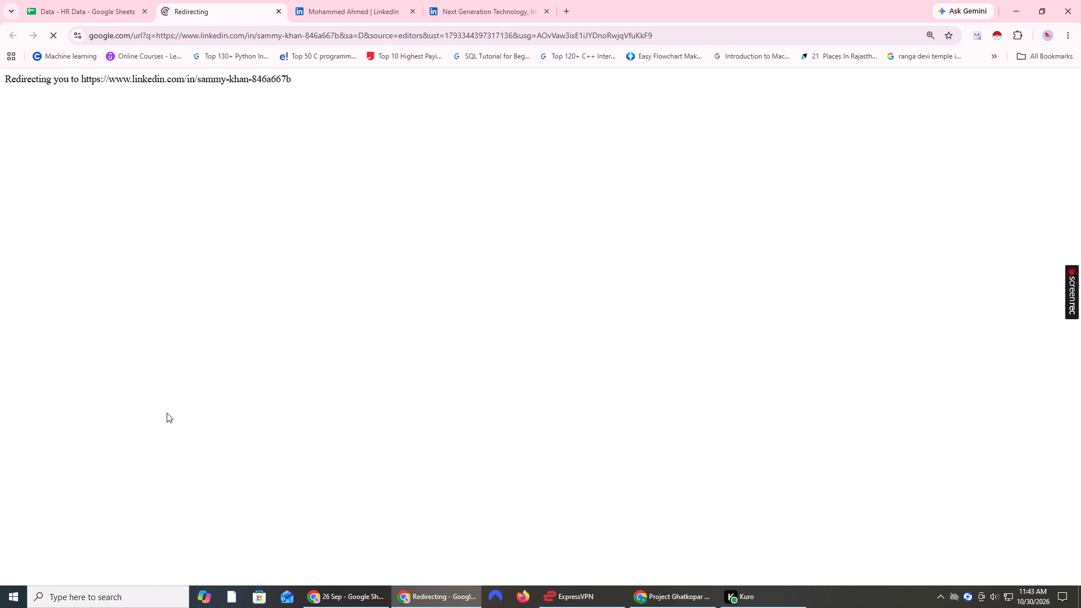
pyautogui.click(409, 15)
pyautogui.click(412, 13)
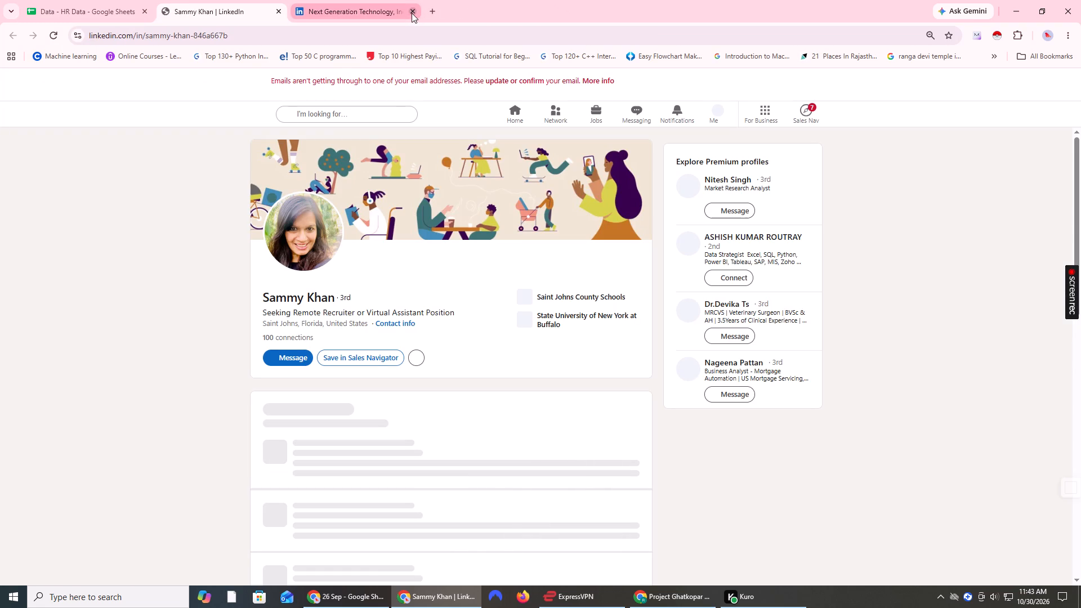
pyautogui.moveTo(253, 296); pyautogui.dragTo(332, 296)
pyautogui.hotkey('ctrl', 'c')
pyautogui.click(91, 0)
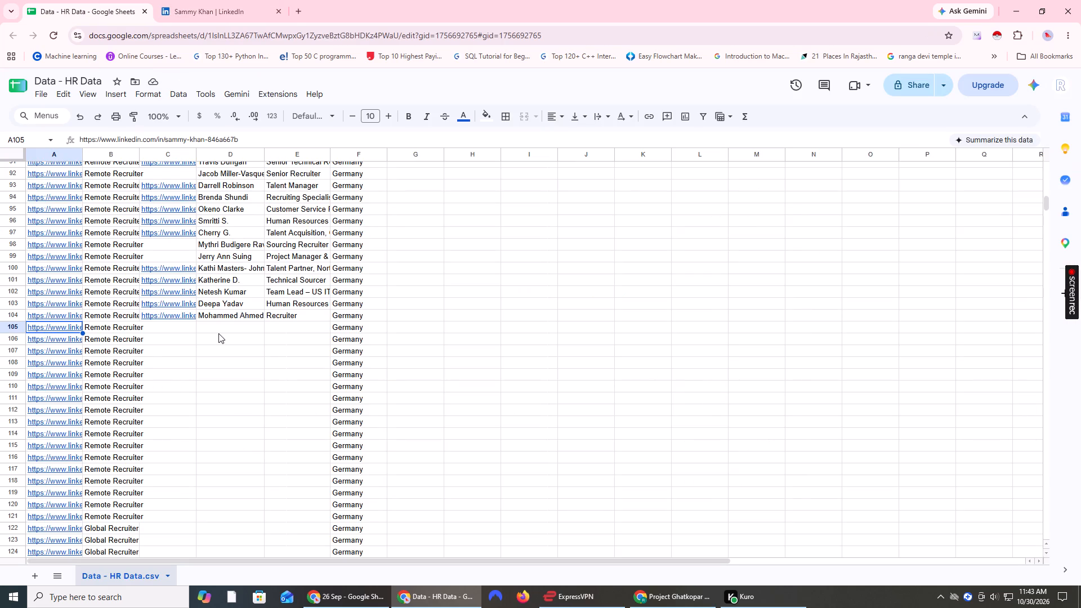
pyautogui.doubleClick(218, 332)
pyautogui.hotkey('ctrl', 'v')
pyautogui.click(213, 348)
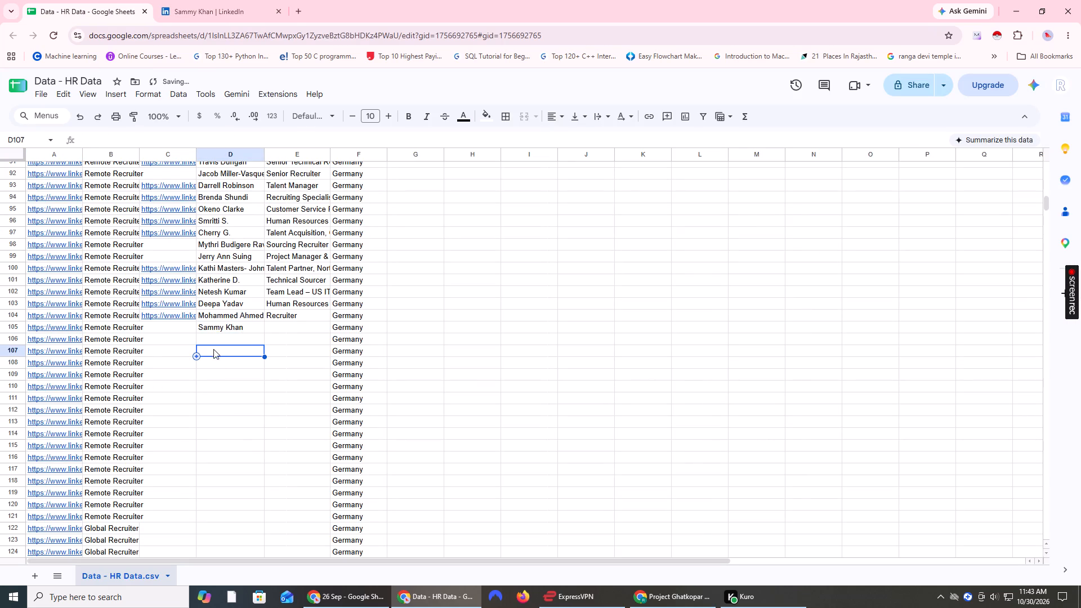
# Examine the row 105 profile's experience section for a job title and company page, and return to the spreadsheet.
pyautogui.click(235, 0)
pyautogui.scroll(-6, 289, 391)
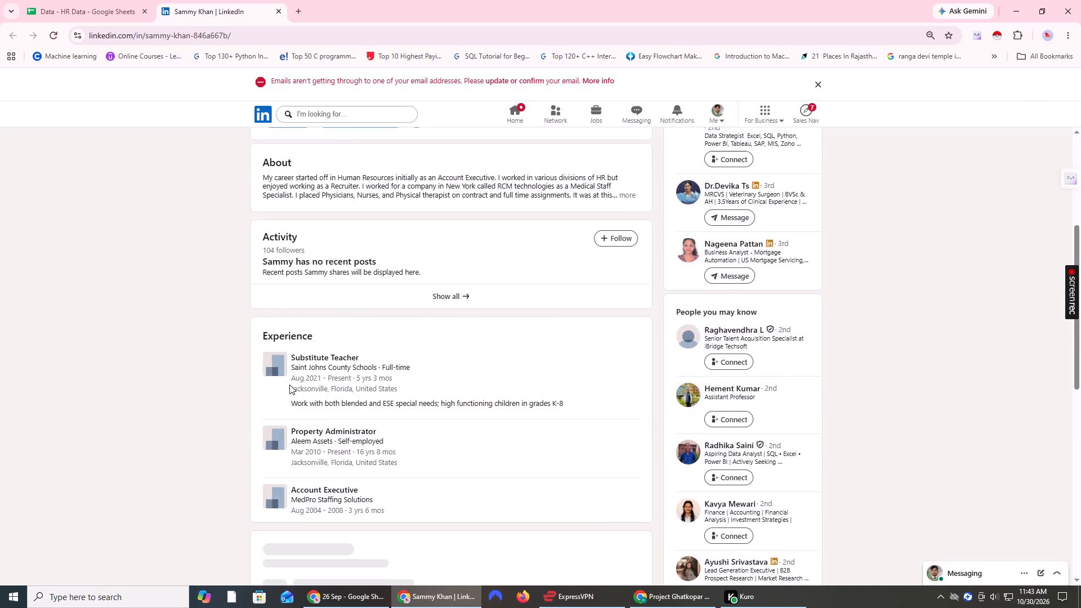
pyautogui.scroll(-1, 289, 385)
pyautogui.scroll(1, 287, 384)
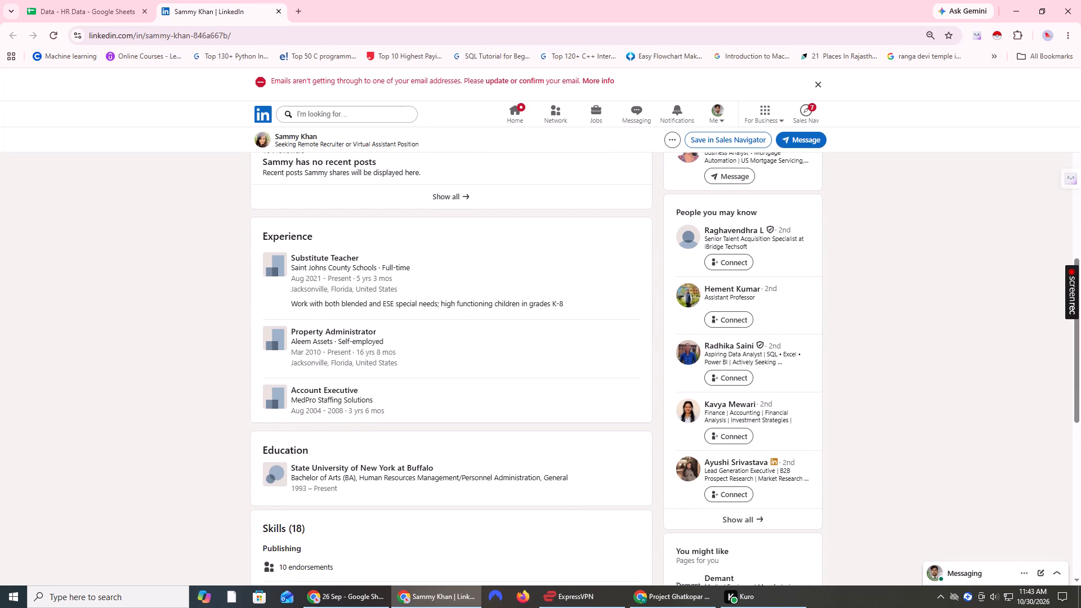
pyautogui.click(87, 0)
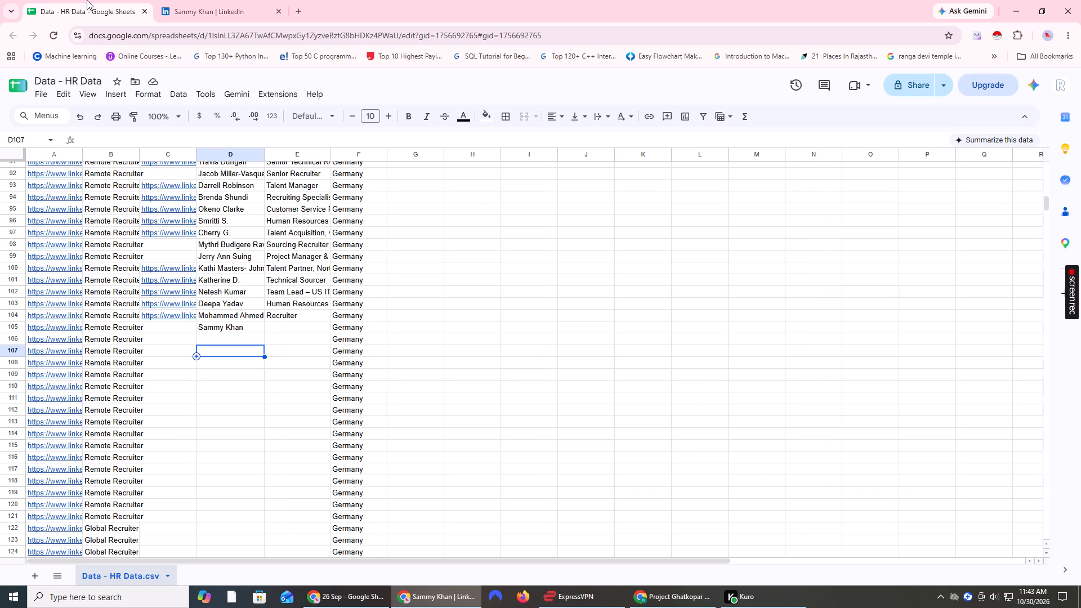
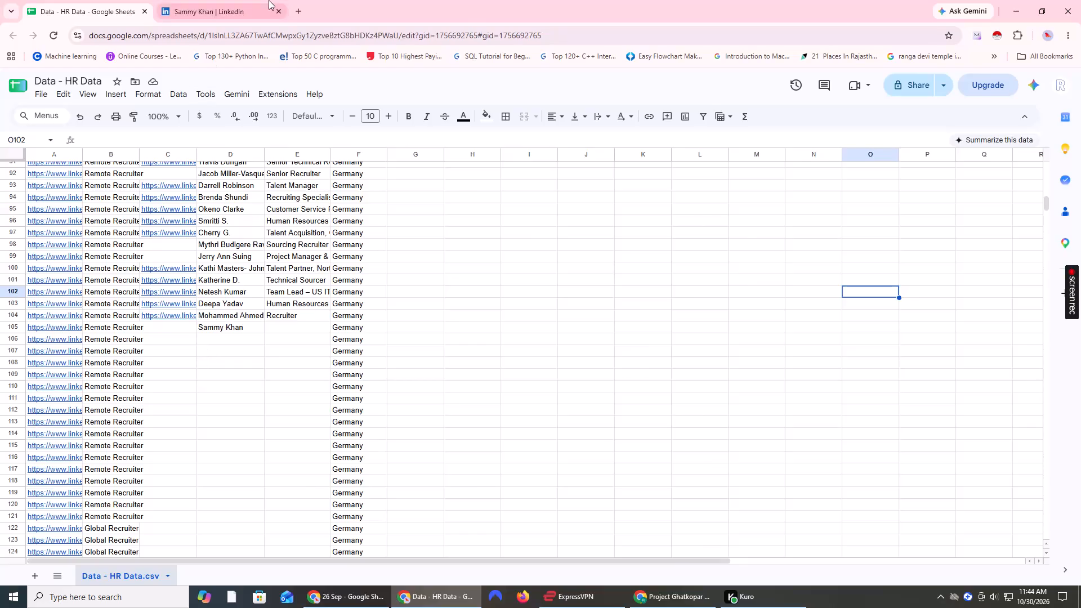
# Open the LinkedIn profile linked in row 106, close the row 105 profile tab, and copy the person's name into cell D106.
pyautogui.click(269, 0)
pyautogui.click(86, 0)
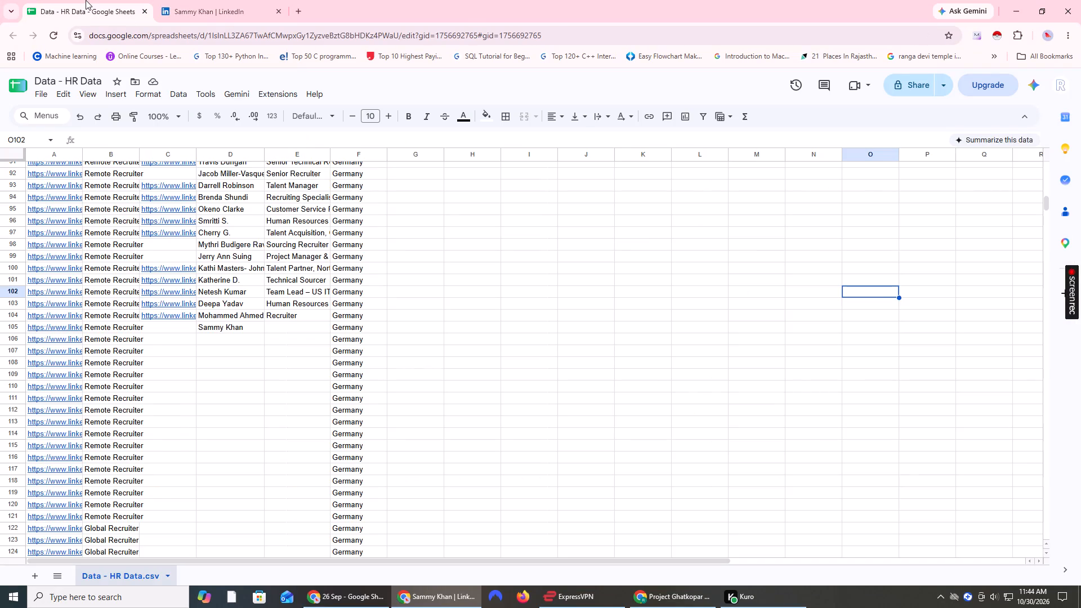
pyautogui.click(66, 339)
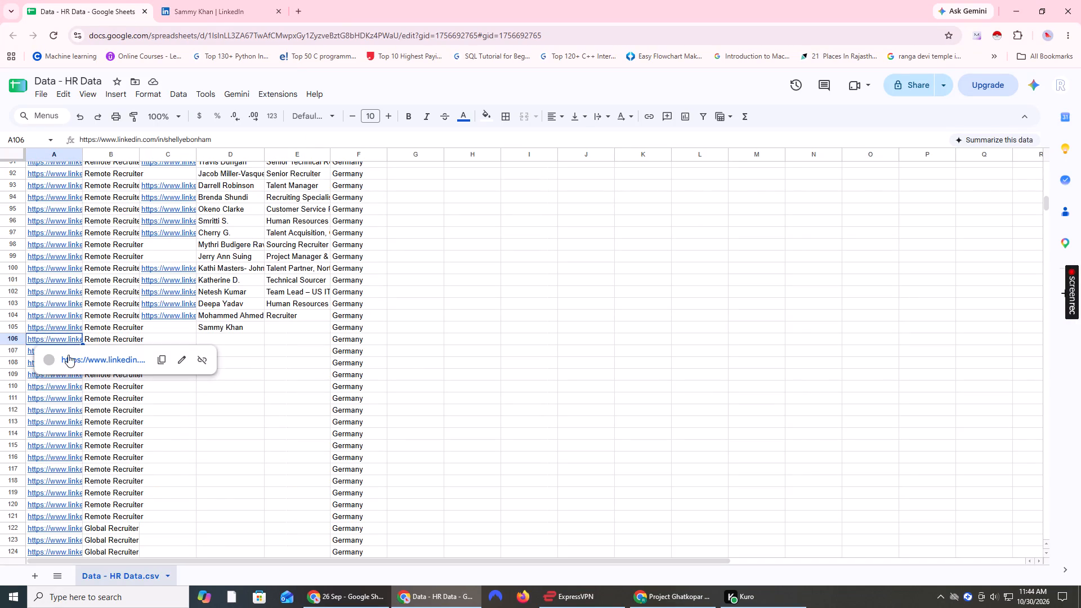
pyautogui.click(68, 356)
pyautogui.click(409, 11)
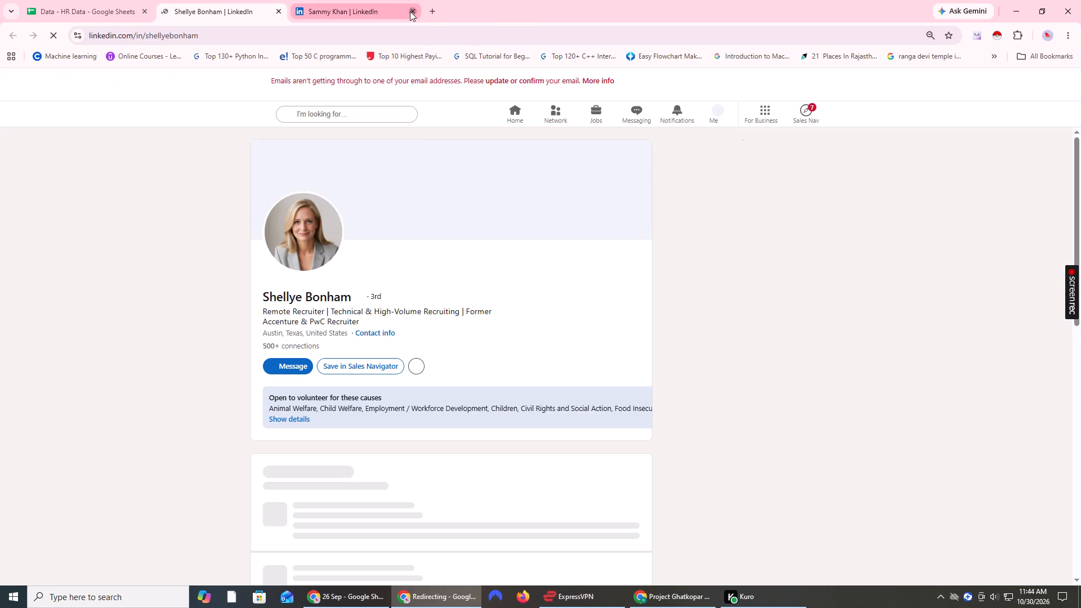
pyautogui.moveTo(258, 296); pyautogui.dragTo(349, 296)
pyautogui.hotkey('ctrl', 'c')
pyautogui.click(96, 0)
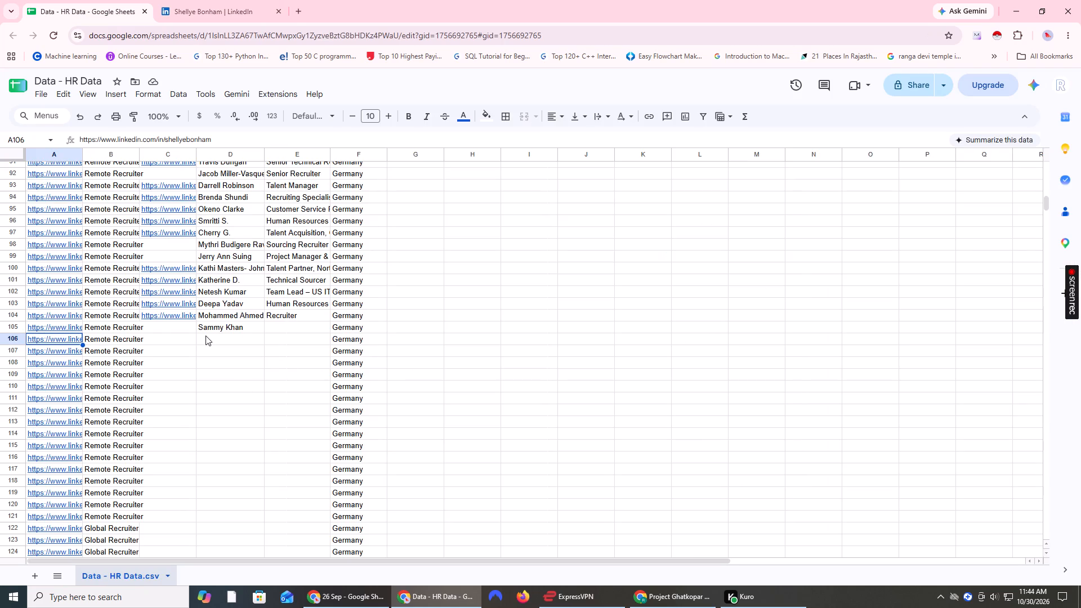
pyautogui.doubleClick(206, 341)
pyautogui.hotkey('ctrl', 'v')
pyautogui.hotkey('ctrl', 'Return')
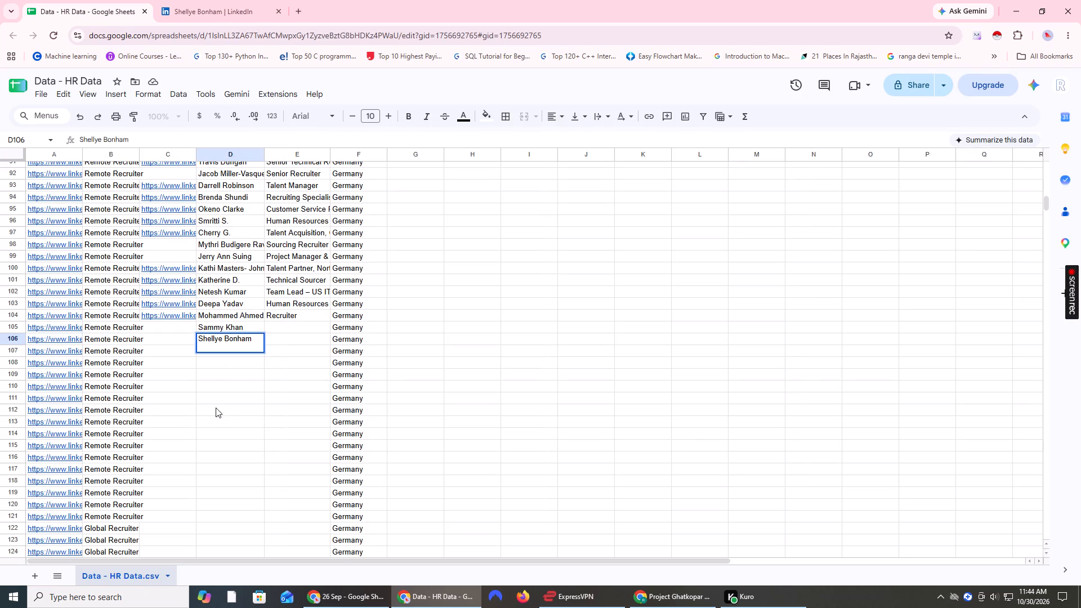
pyautogui.press('Return')
# Copy the word Recruiter from the job title in the row 106 profile's latest experience entry into cell E106.
pyautogui.click(209, 0)
pyautogui.scroll(-4, 269, 327)
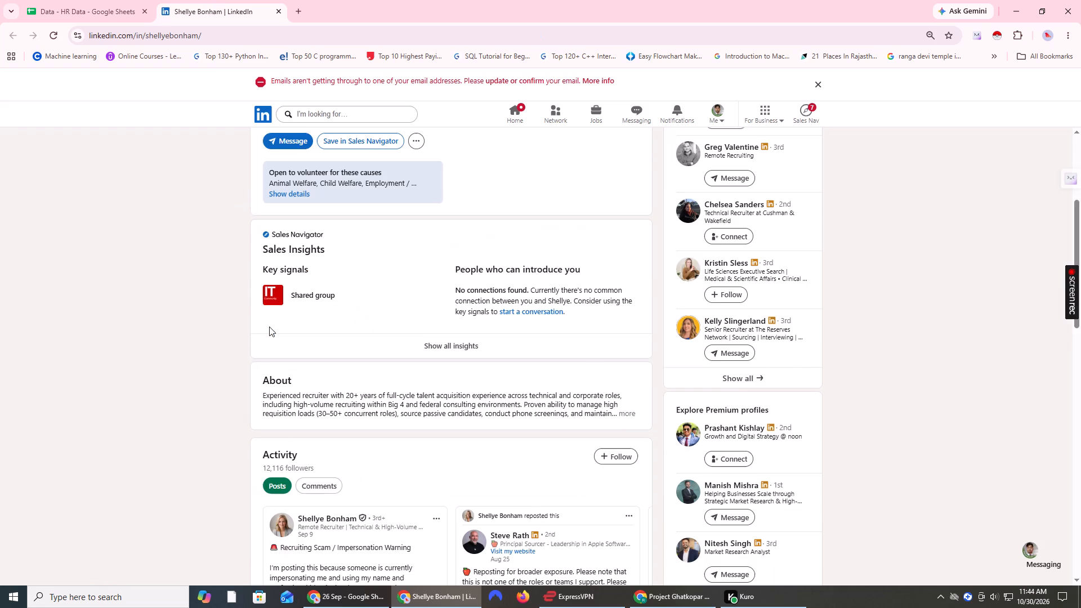
pyautogui.scroll(-9, 269, 327)
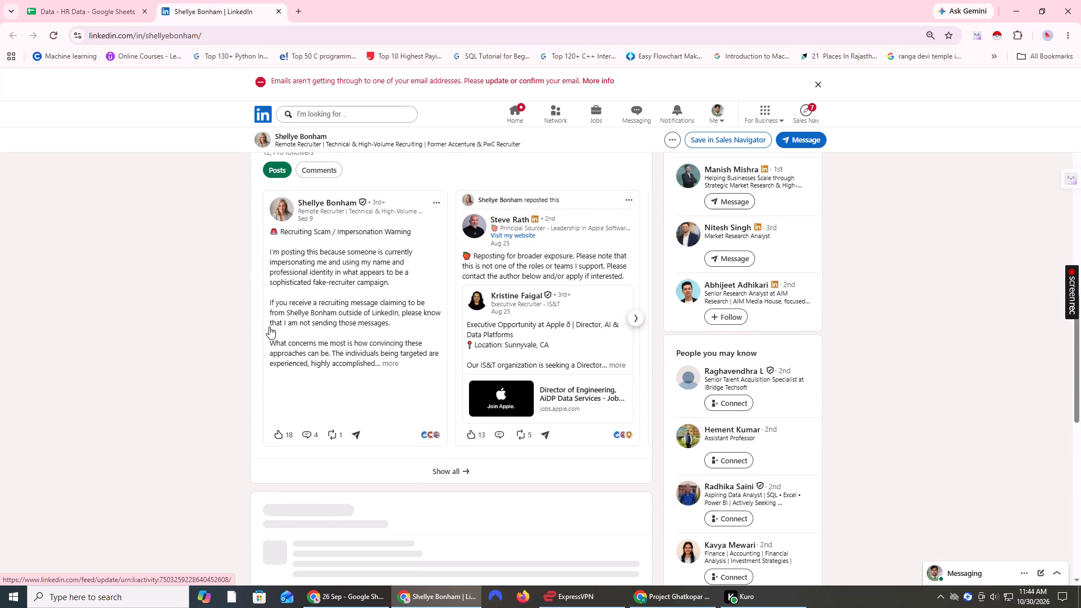
pyautogui.scroll(-1, 269, 327)
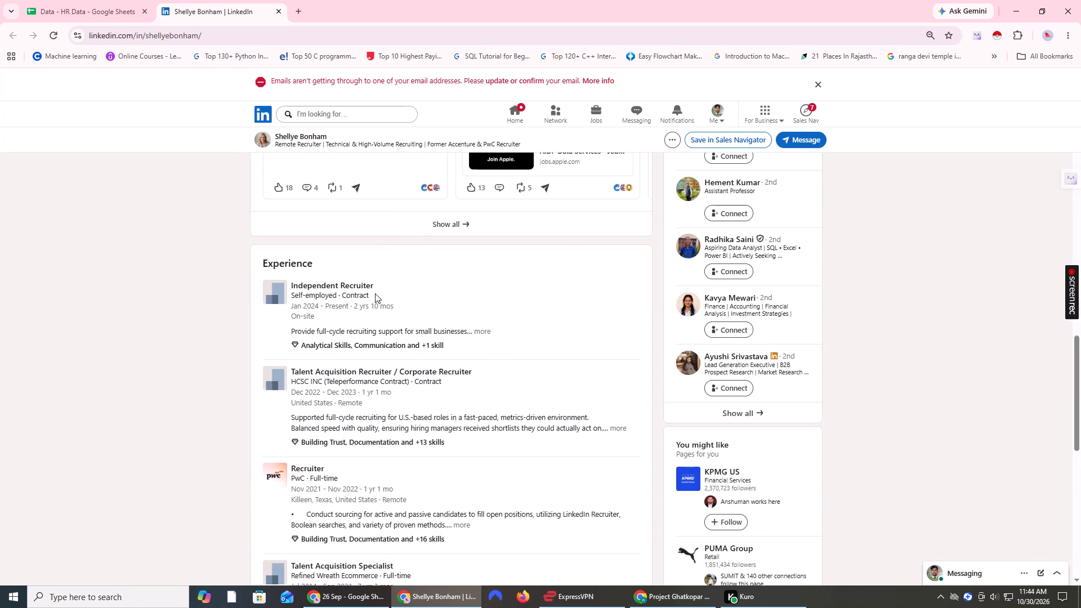
pyautogui.moveTo(377, 283); pyautogui.dragTo(341, 284)
pyautogui.hotkey('ctrl', 'c')
pyautogui.click(77, 0)
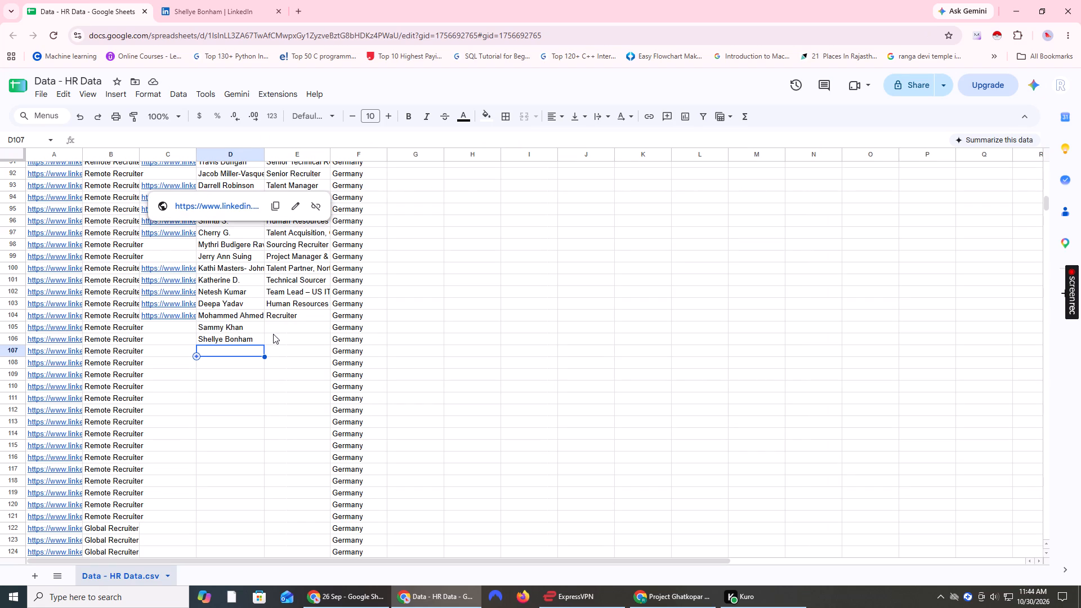
pyautogui.doubleClick(271, 337)
pyautogui.hotkey('ctrl', 'v')
pyautogui.keyDown('ctrl'); pyautogui.click(239, 370); pyautogui.keyUp('ctrl')
# Open the LinkedIn profile linked in row 107, close the row 106 profile tab, and copy the person's name into cell D107.
pyautogui.scroll(-1, 169, 358)
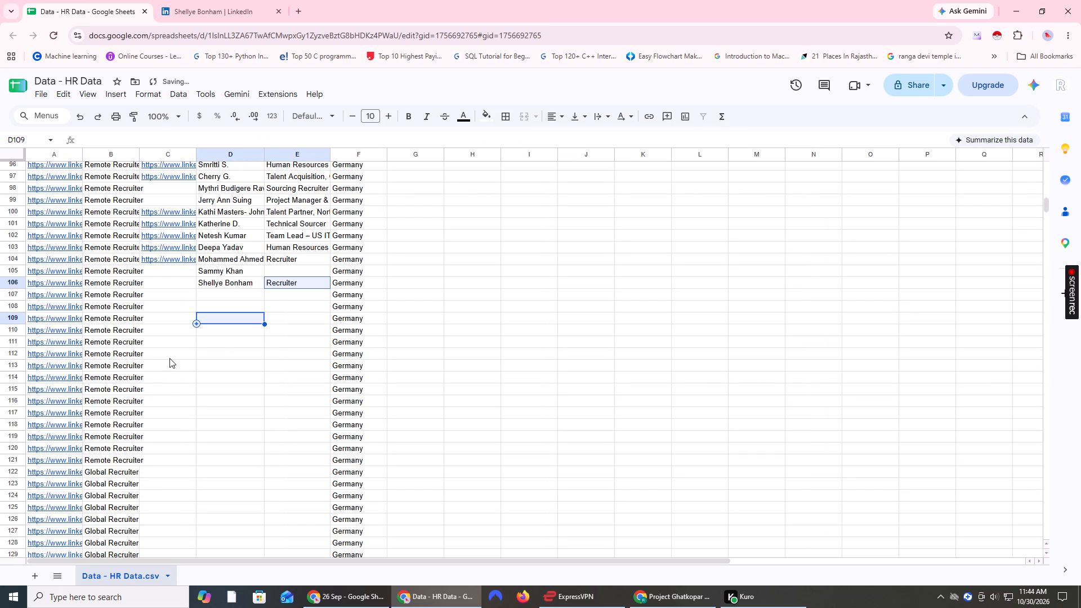
pyautogui.scroll(-1, 169, 358)
pyautogui.click(278, 274)
pyautogui.click(59, 243)
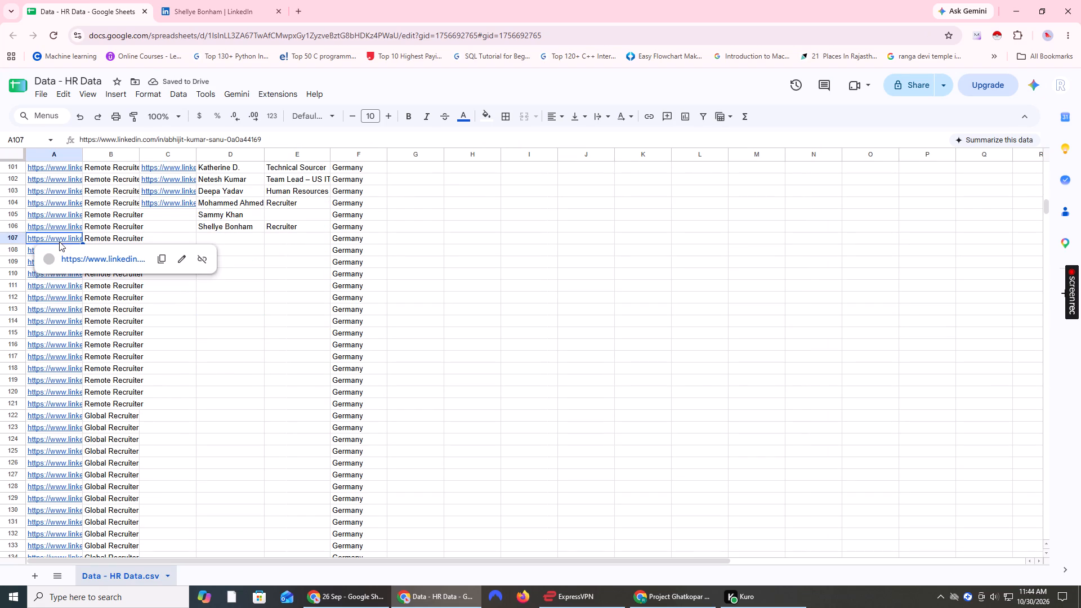
pyautogui.click(73, 257)
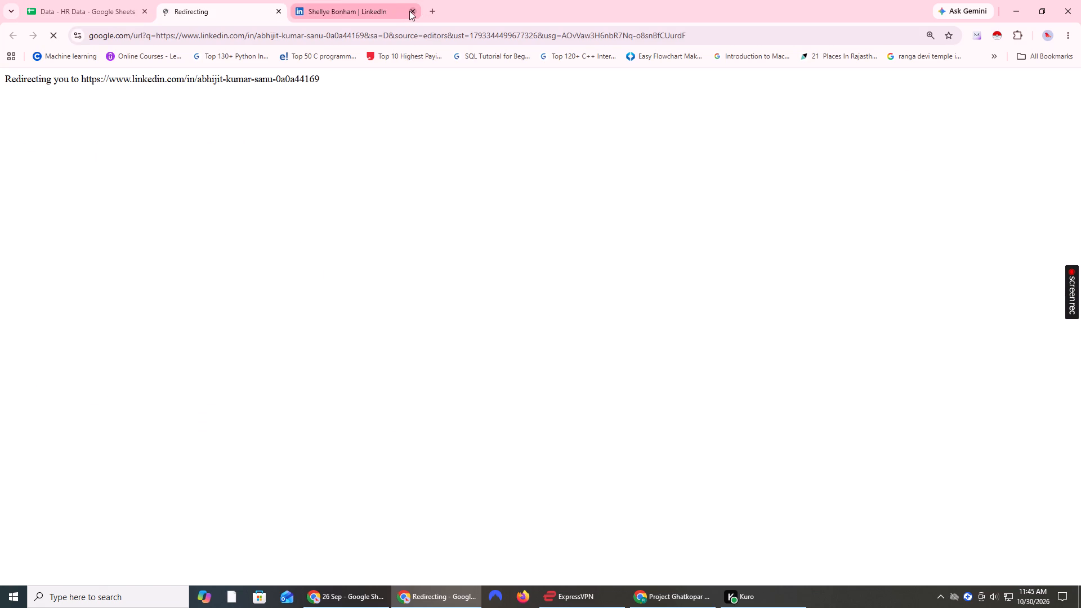
pyautogui.click(409, 11)
pyautogui.moveTo(254, 295); pyautogui.dragTo(371, 288)
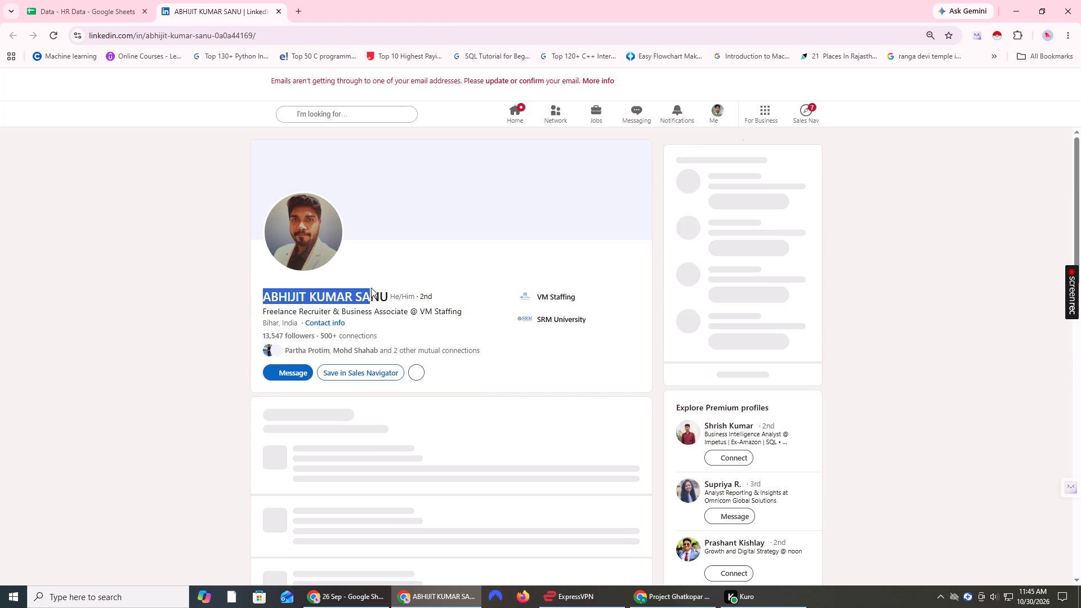
pyautogui.moveTo(371, 288); pyautogui.dragTo(387, 291)
pyautogui.hotkey('ctrl', 'c')
pyautogui.click(156, 261)
pyautogui.click(117, 0)
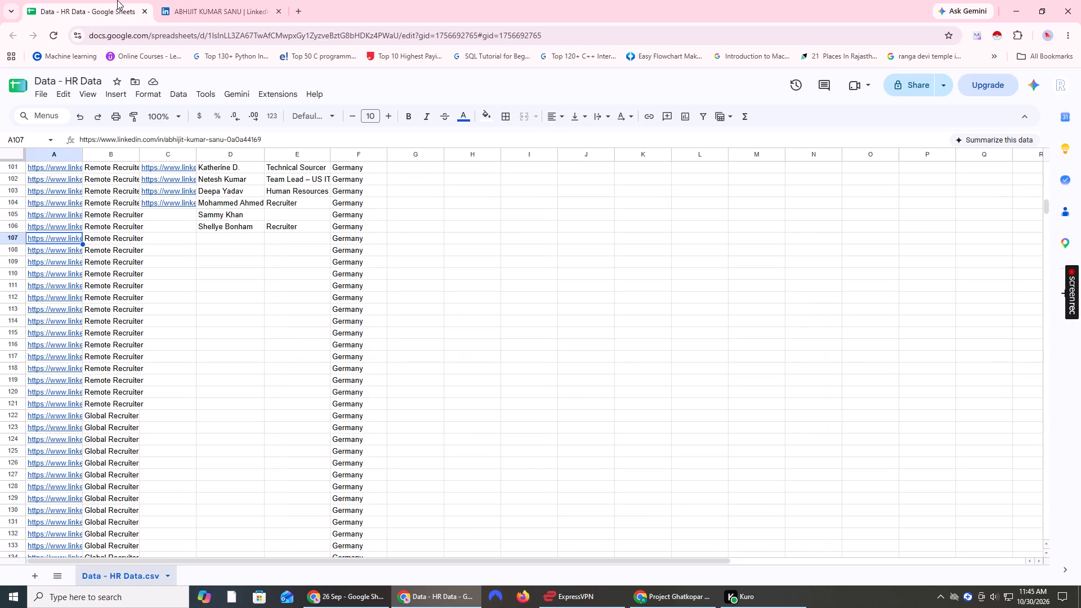
pyautogui.doubleClick(227, 238)
pyautogui.hotkey('ctrl', 'v')
pyautogui.click(212, 279)
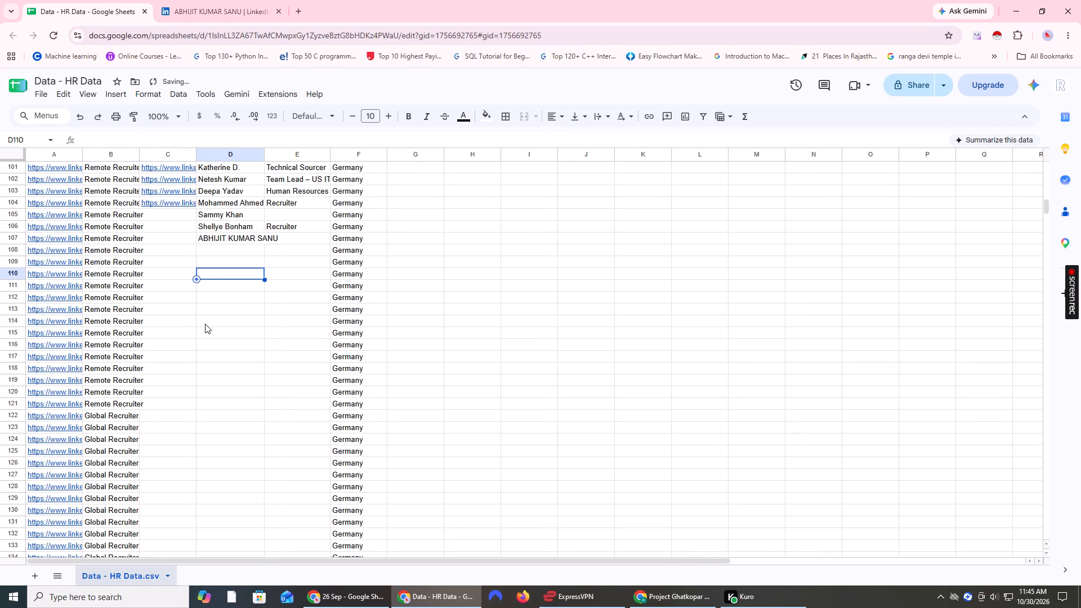
# From the row 107 profile's latest experience entry, open the VM Staffing company page and copy the job title Freelance Recruiter & Business Associate into cell E107.
pyautogui.click(199, 0)
pyautogui.scroll(-8, 274, 380)
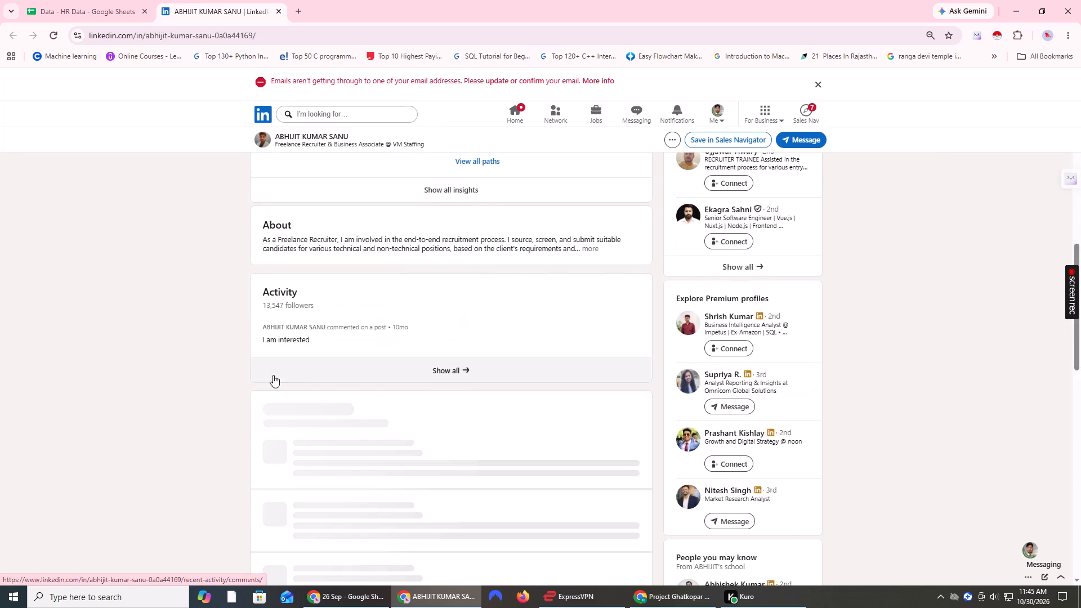
pyautogui.keyDown('ctrl'); pyautogui.click(278, 327); pyautogui.keyUp('ctrl')
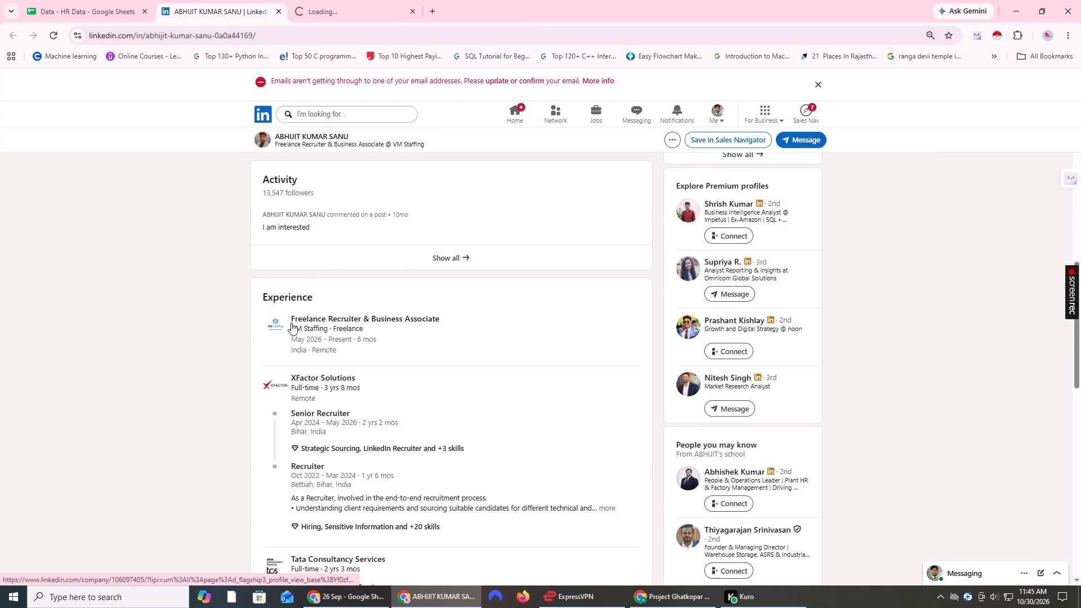
pyautogui.moveTo(291, 317); pyautogui.dragTo(360, 316)
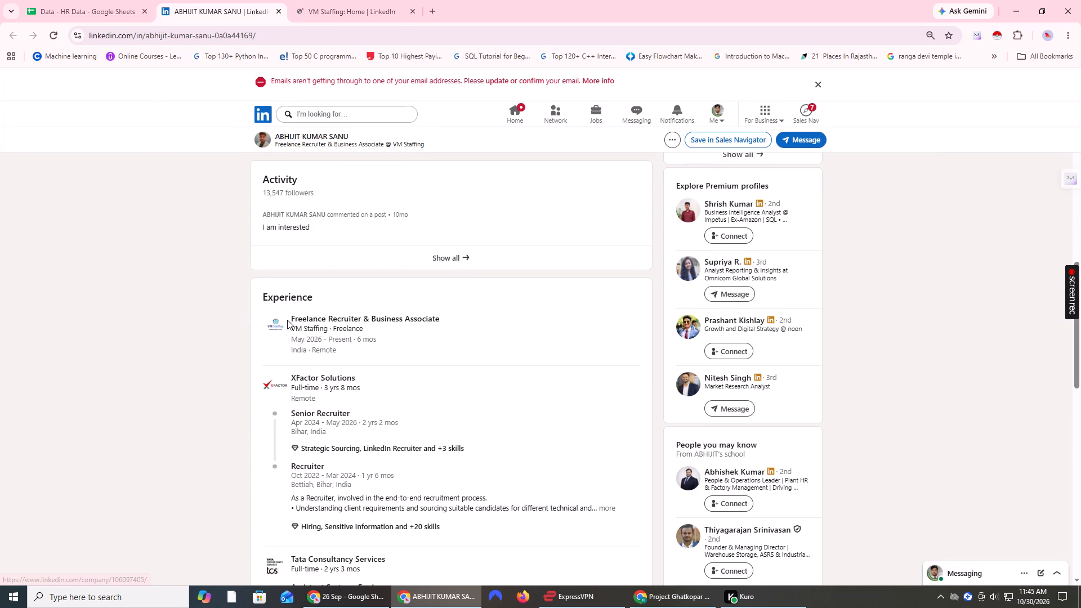
pyautogui.moveTo(287, 319); pyautogui.dragTo(454, 322)
pyautogui.hotkey('ctrl', 'c')
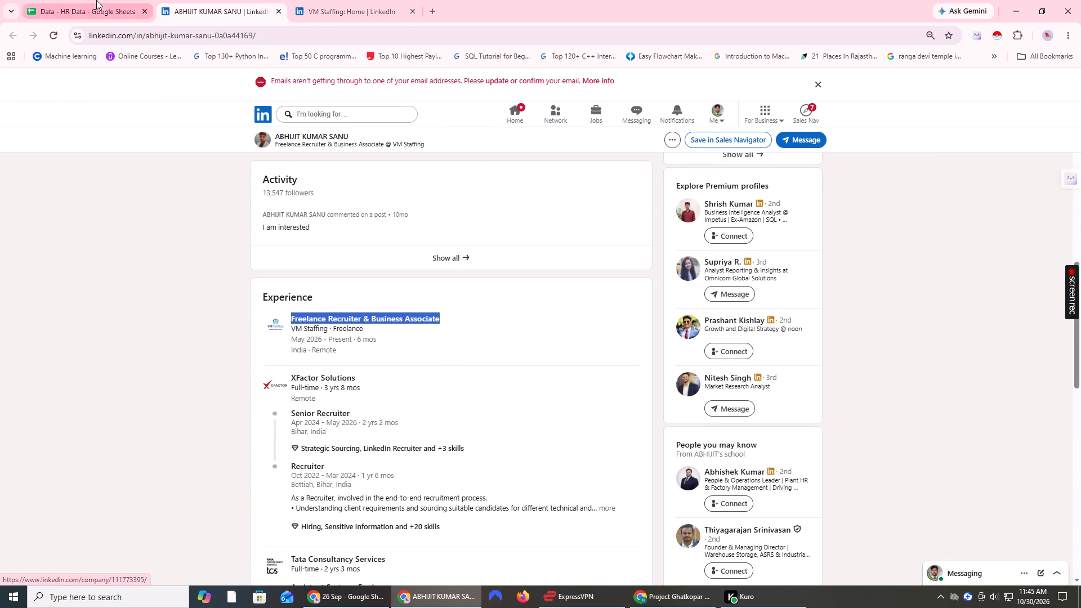
pyautogui.click(96, 0)
pyautogui.doubleClick(285, 239)
pyautogui.hotkey('ctrl', 'v')
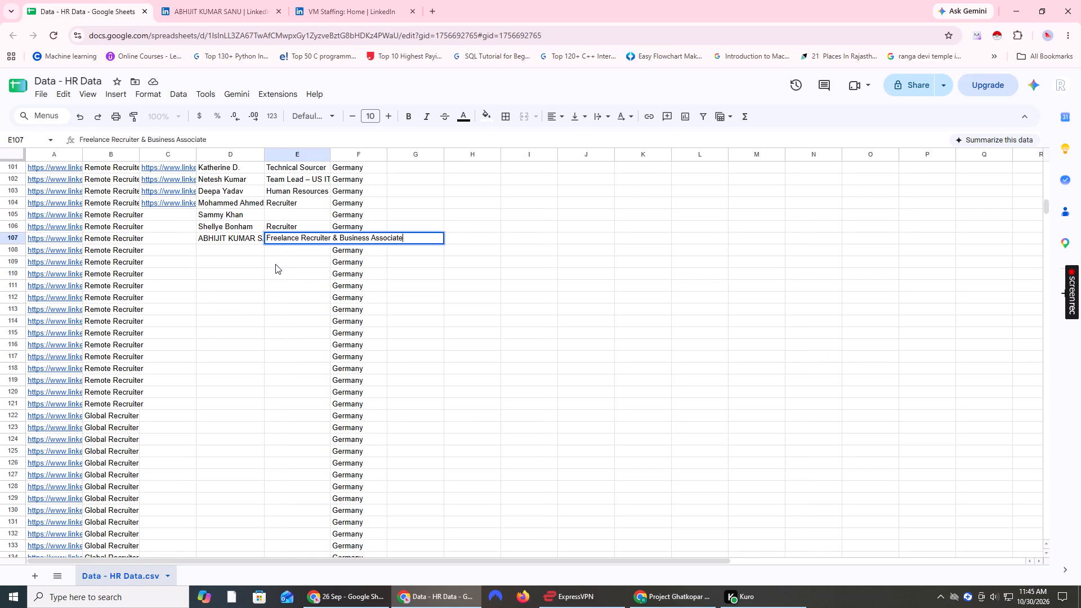
pyautogui.click(270, 270)
# Copy the VM Staffing LinkedIn company page URL into cell C107.
pyautogui.click(367, 0)
pyautogui.click(284, 29)
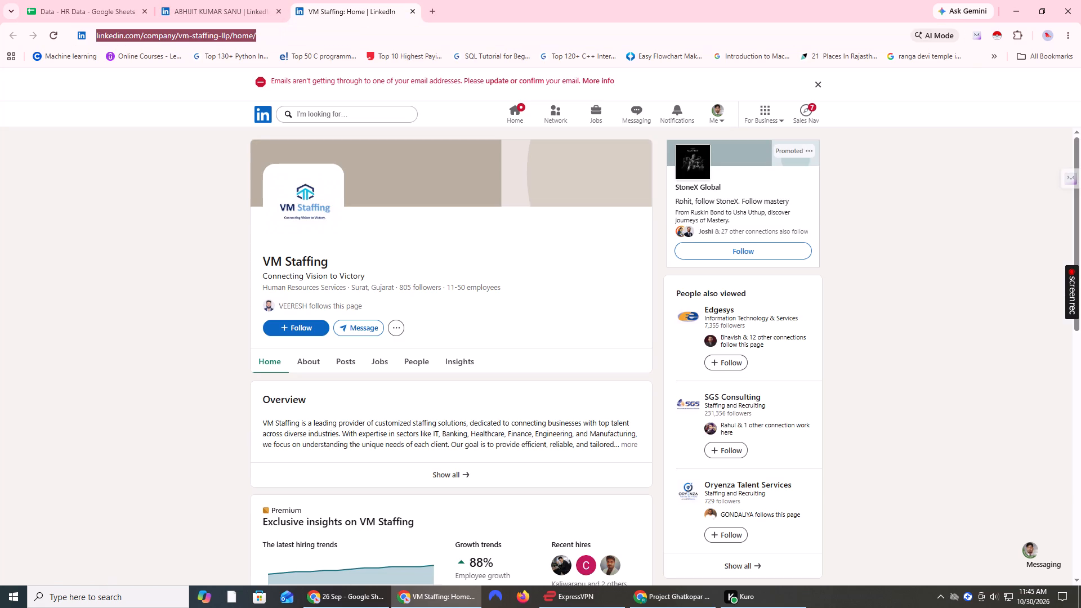
pyautogui.hotkey('ctrl', 'c')
pyautogui.click(124, 0)
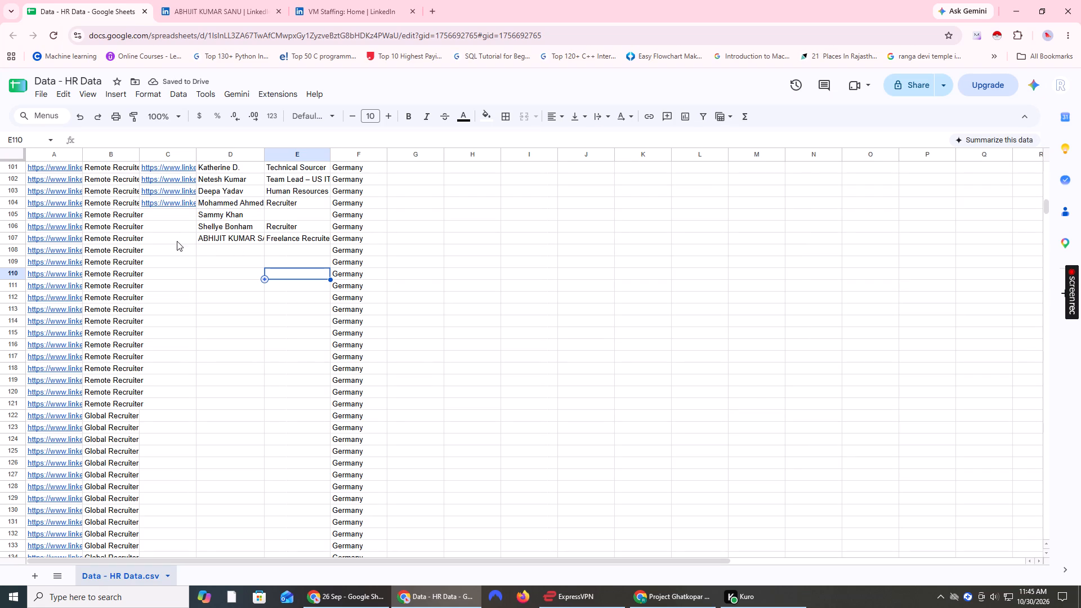
pyautogui.doubleClick(177, 241)
pyautogui.hotkey('ctrl', 'v')
pyautogui.click(164, 263)
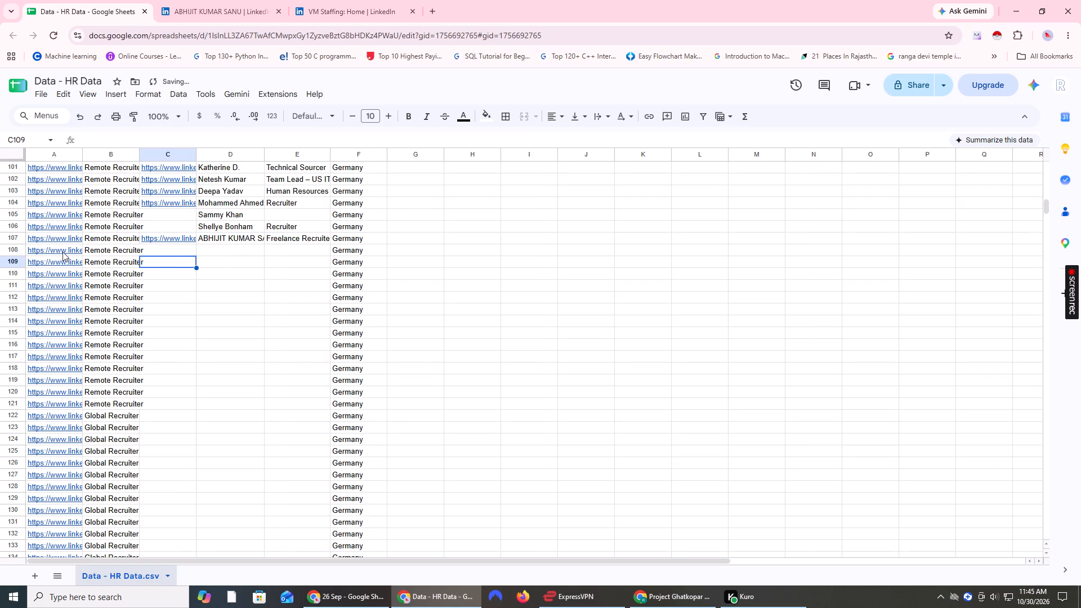
# Open the LinkedIn profile linked in row 108, close the row 107 tabs, and copy the person's name into cell D108.
pyautogui.click(62, 252)
pyautogui.click(71, 268)
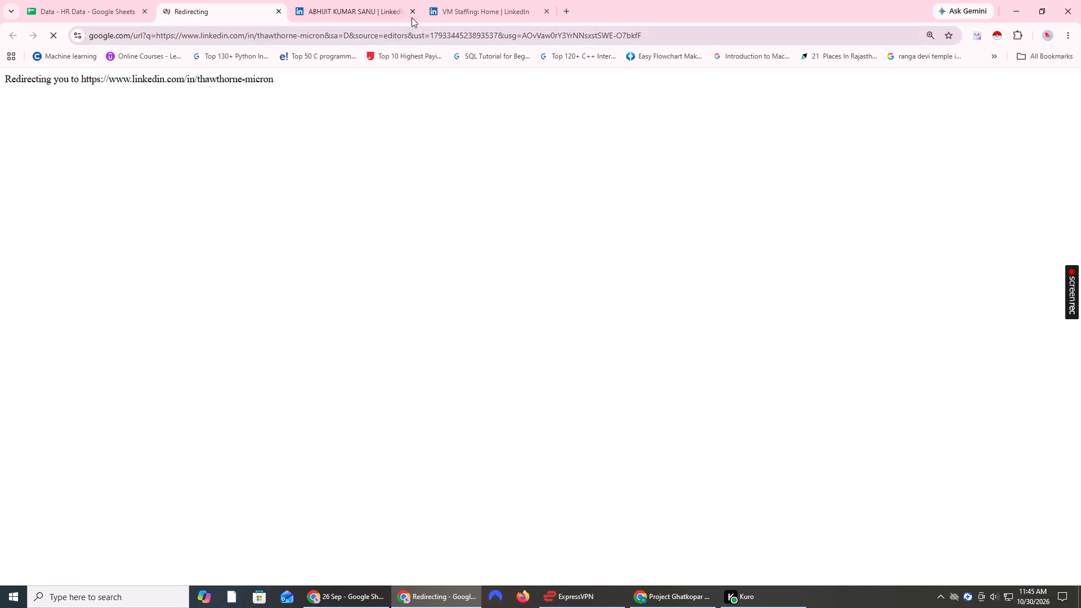
pyautogui.click(412, 16)
pyautogui.click(412, 14)
pyautogui.click(412, 14)
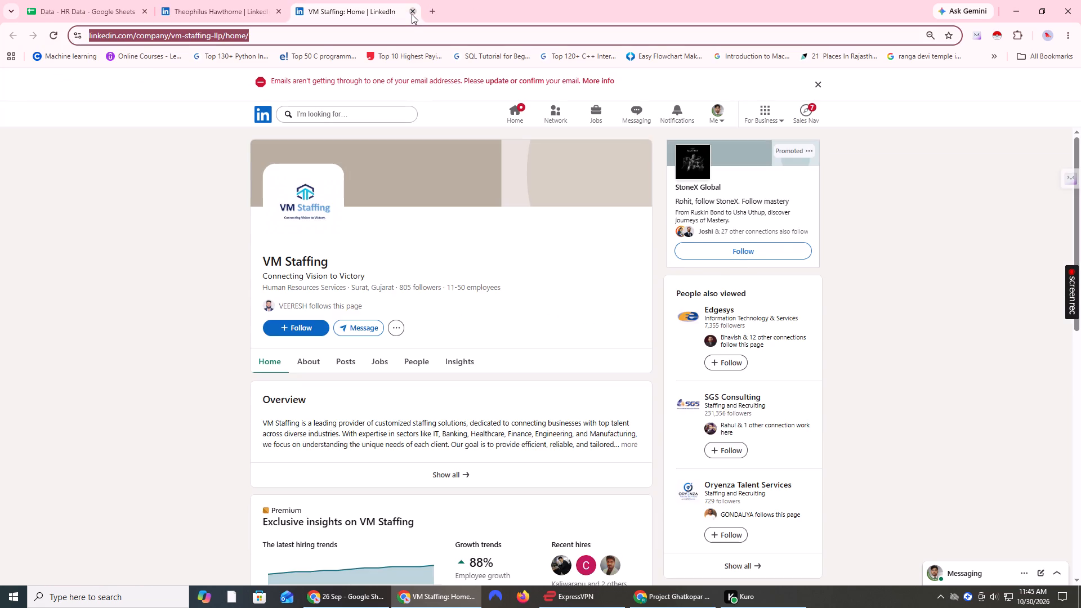
pyautogui.moveTo(250, 298); pyautogui.dragTo(288, 298)
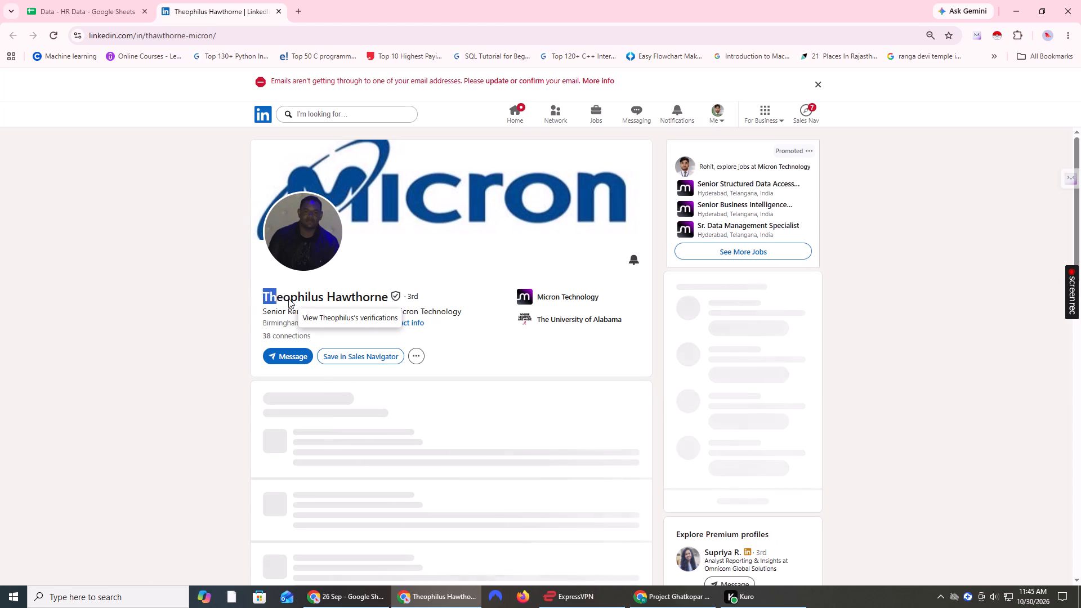
pyautogui.moveTo(288, 298); pyautogui.dragTo(388, 292)
pyautogui.hotkey('ctrl', 'c')
pyautogui.click(96, 202)
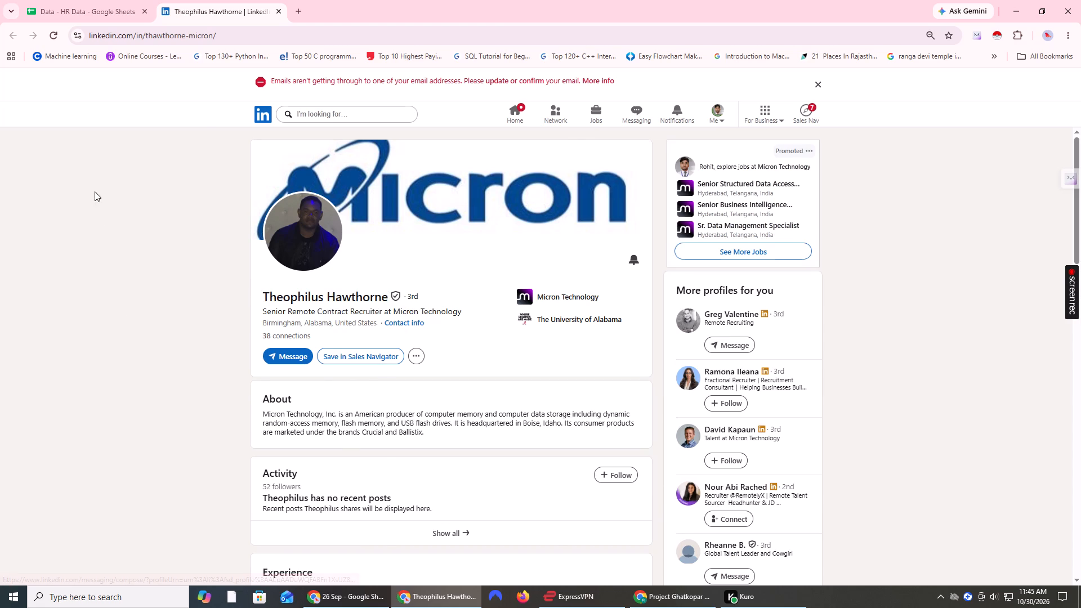
pyautogui.click(102, 0)
pyautogui.doubleClick(224, 253)
pyautogui.hotkey('ctrl', 'v')
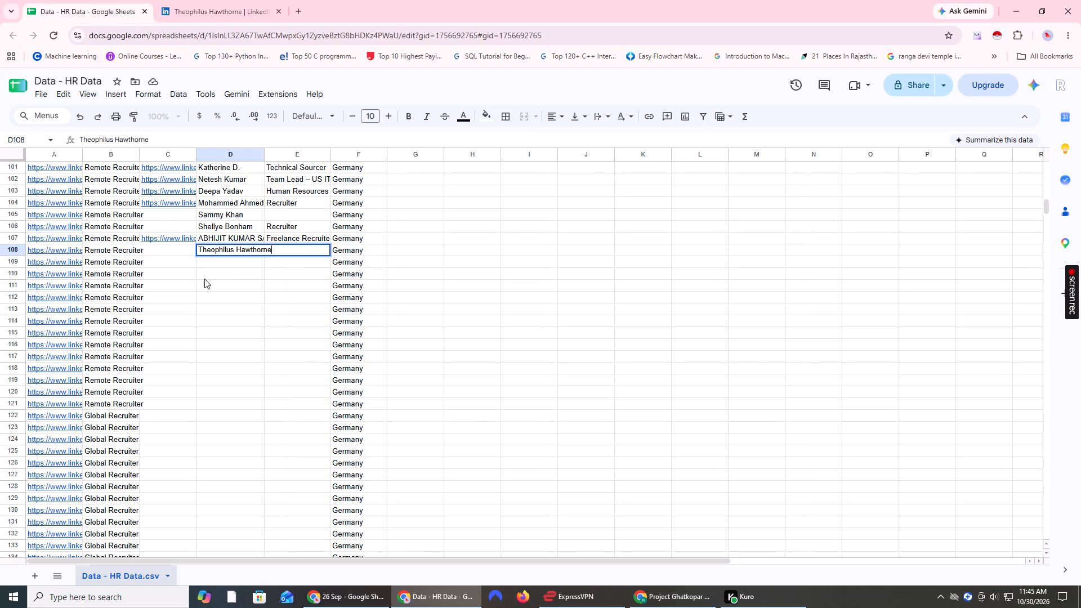
pyautogui.keyDown('ctrl'); pyautogui.click(204, 279); pyautogui.keyUp('ctrl')
# From the row 108 profile's latest experience entry, open the Micron Technology company page and copy the job title Senior Remote Contract Recruiter into cell E108.
pyautogui.click(191, 0)
pyautogui.scroll(-5, 174, 371)
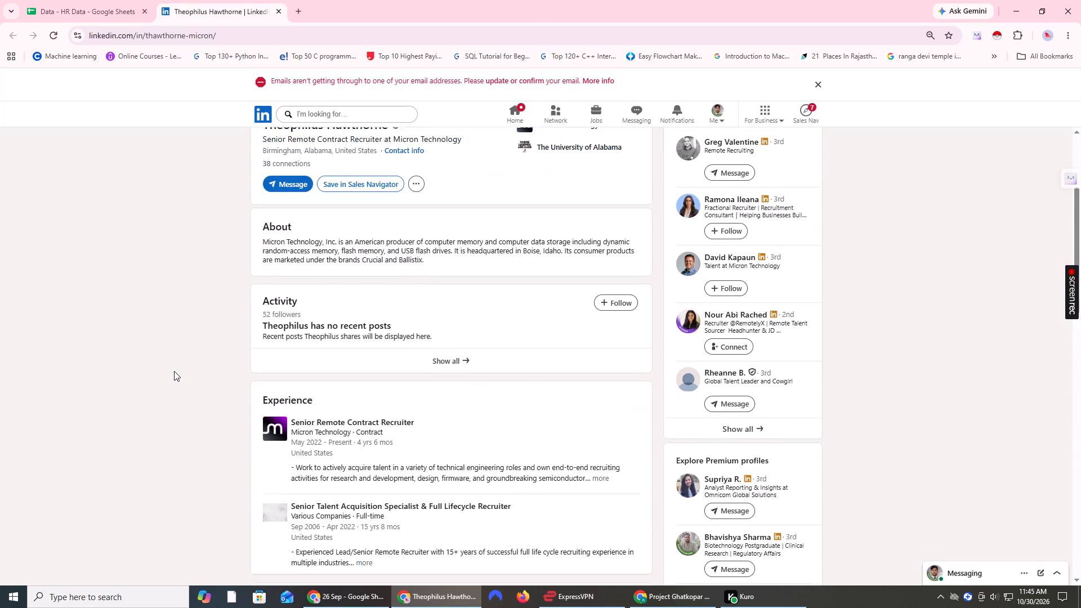
pyautogui.keyDown('ctrl'); pyautogui.click(272, 316); pyautogui.keyUp('ctrl')
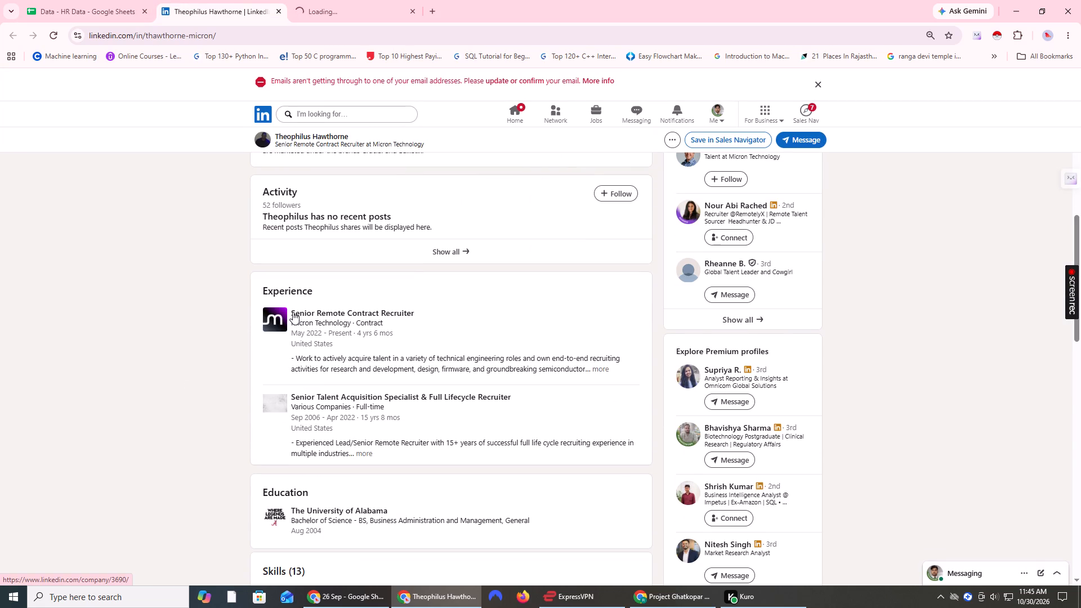
pyautogui.moveTo(291, 312); pyautogui.dragTo(347, 310)
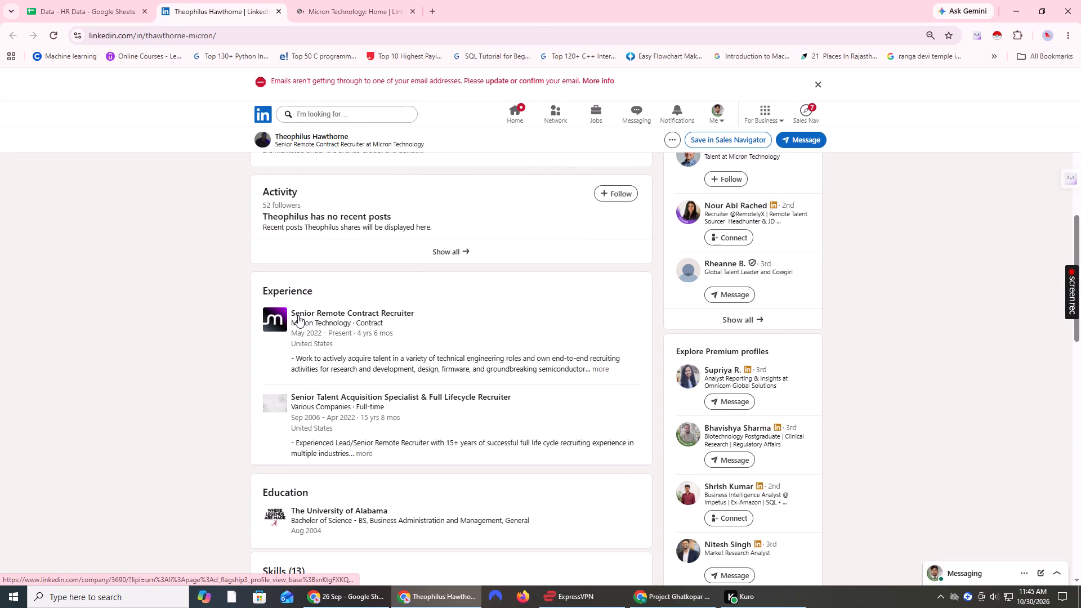
pyautogui.moveTo(289, 312); pyautogui.dragTo(337, 310)
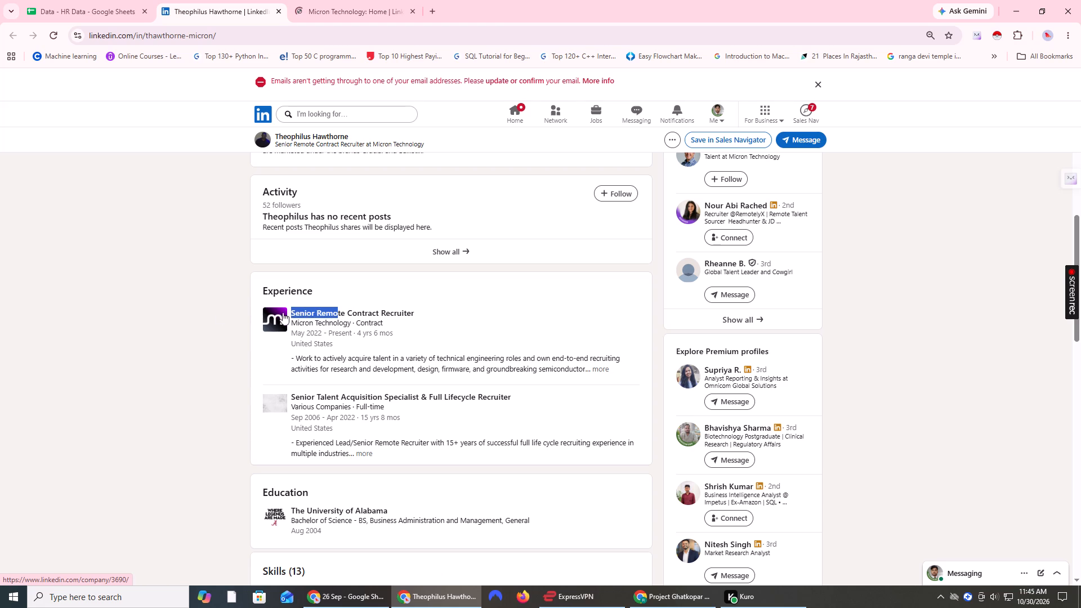
pyautogui.click(168, 306)
pyautogui.moveTo(290, 312); pyautogui.dragTo(327, 312)
pyautogui.moveTo(327, 312); pyautogui.dragTo(425, 316)
pyautogui.hotkey('ctrl', 'c')
pyautogui.click(56, 0)
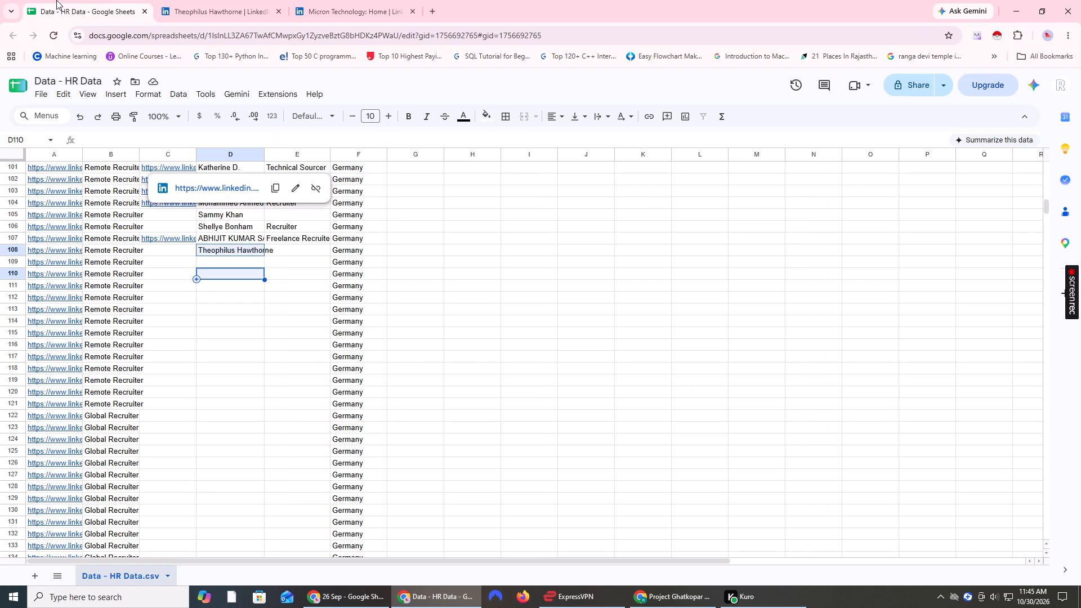
pyautogui.doubleClick(281, 253)
pyautogui.hotkey('ctrl', 'v')
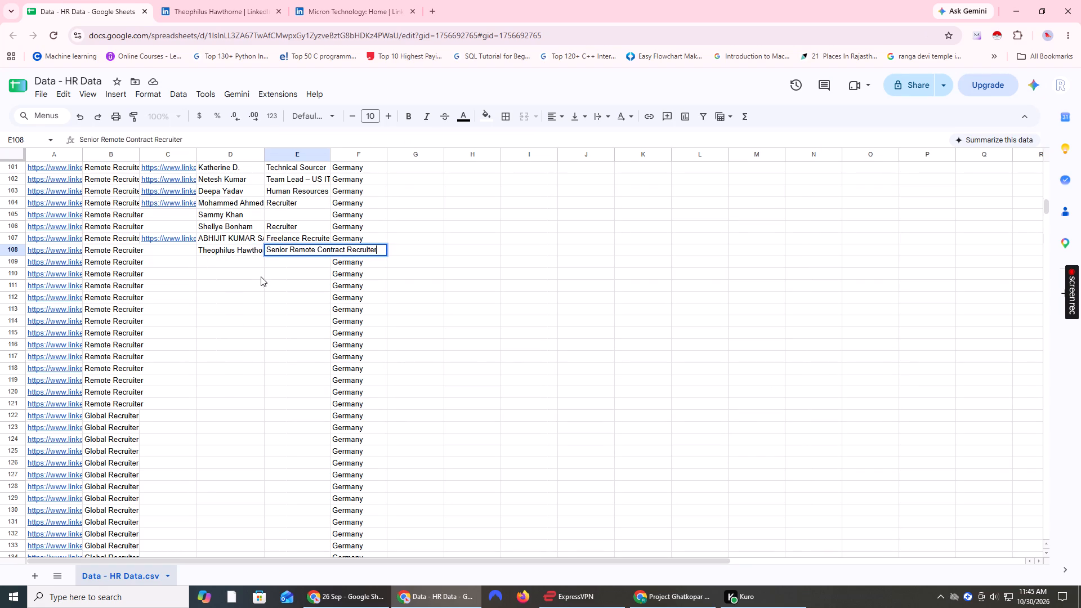
pyautogui.click(258, 276)
# Copy the Micron Technology LinkedIn company page URL into cell C108.
pyautogui.click(370, 0)
pyautogui.click(328, 33)
pyautogui.hotkey('ctrl', 'c')
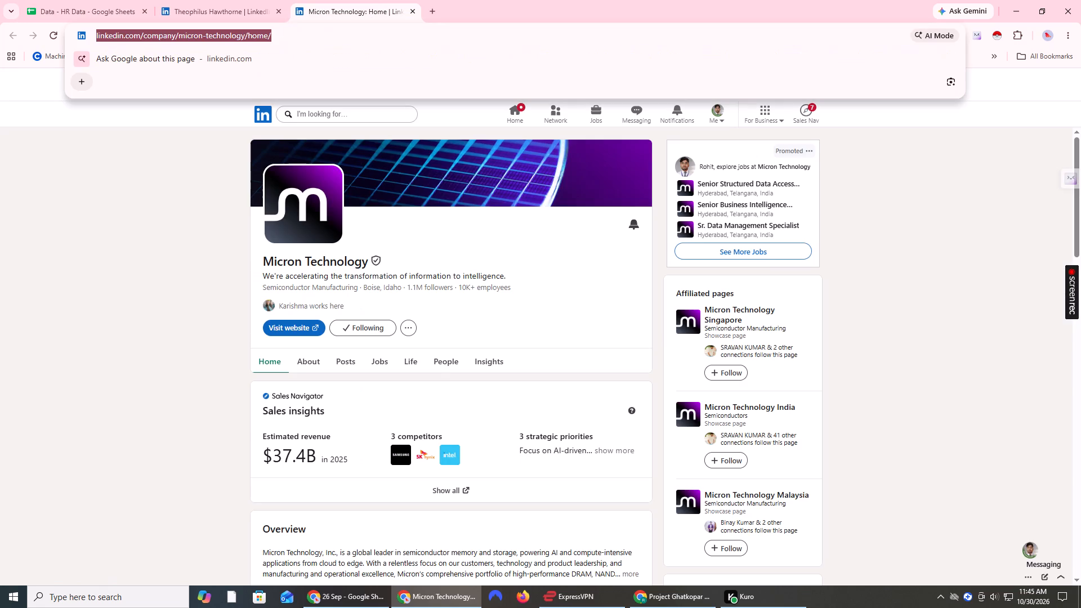
pyautogui.click(70, 0)
pyautogui.doubleClick(176, 254)
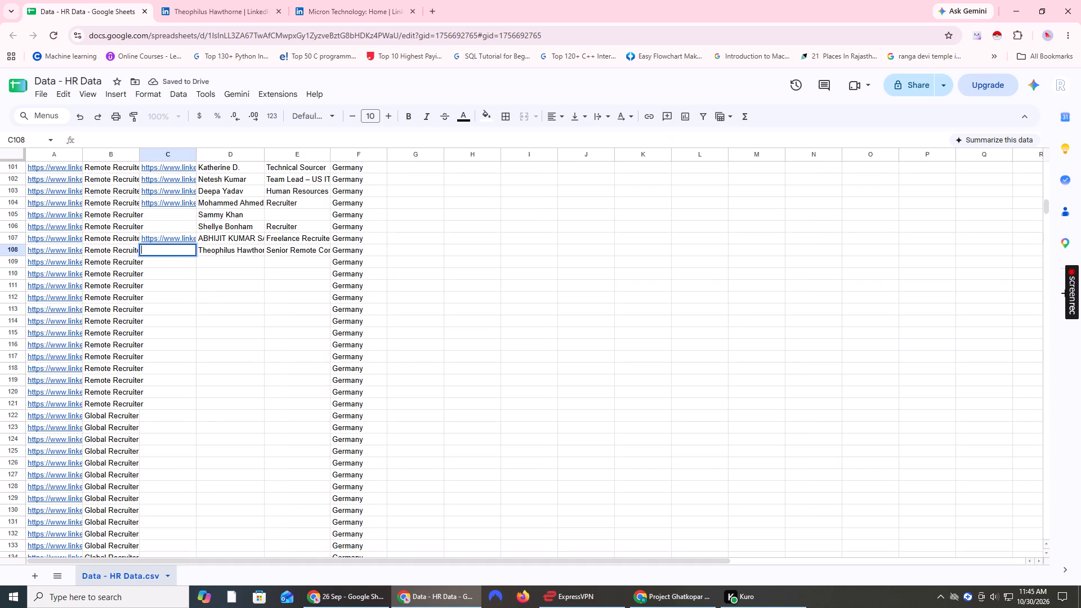
pyautogui.hotkey('ctrl', 'v')
pyautogui.click(154, 301)
# Open the LinkedIn profile linked in row 109, close the row 108 profile and company tabs, and copy the person's name into cell D109.
pyautogui.click(74, 264)
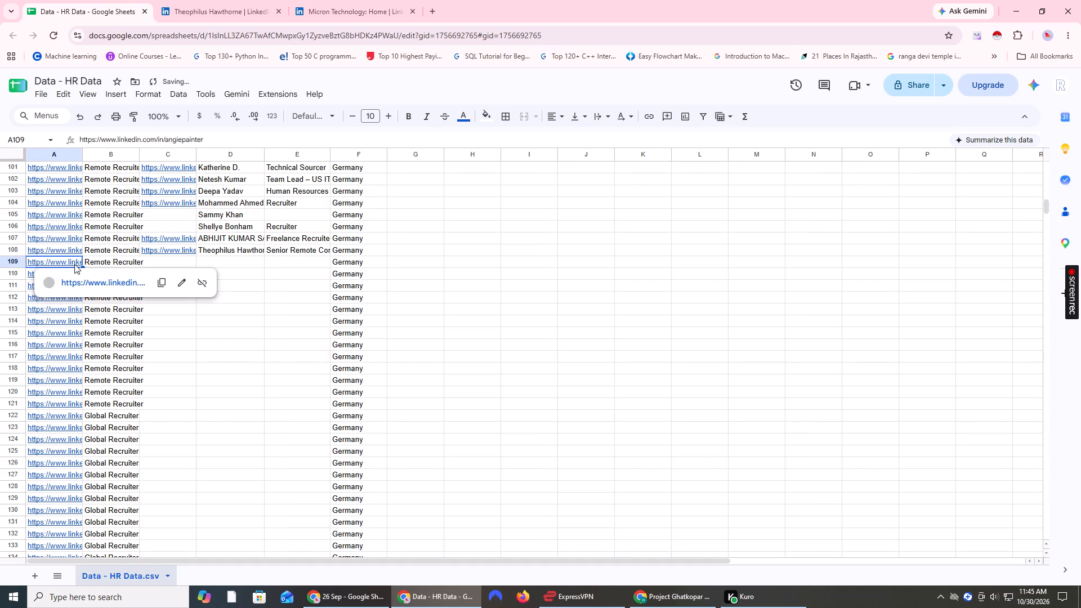
pyautogui.click(81, 287)
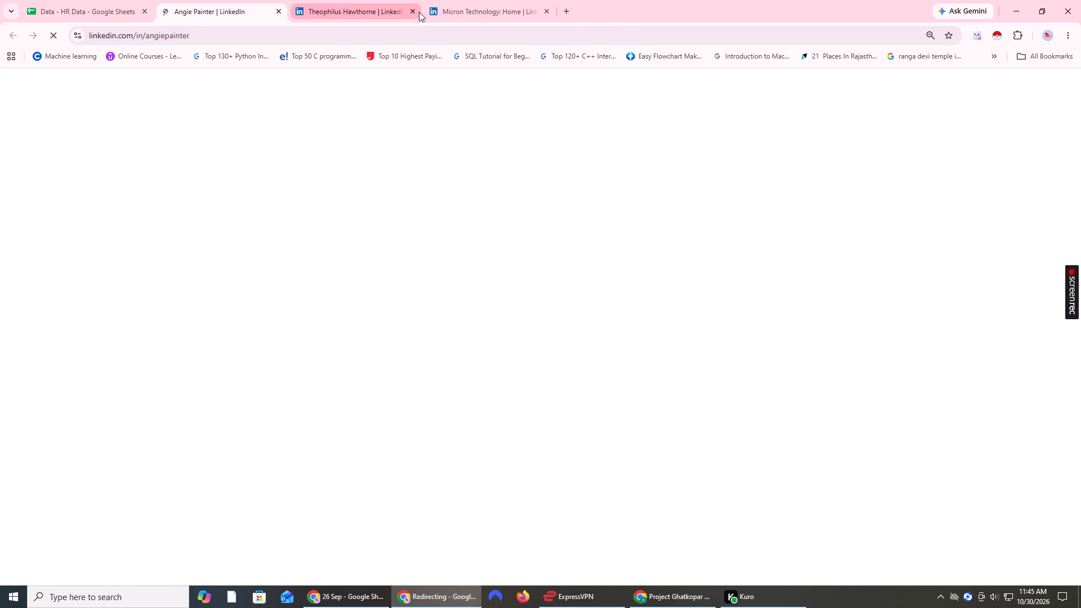
pyautogui.click(416, 12)
pyautogui.click(413, 16)
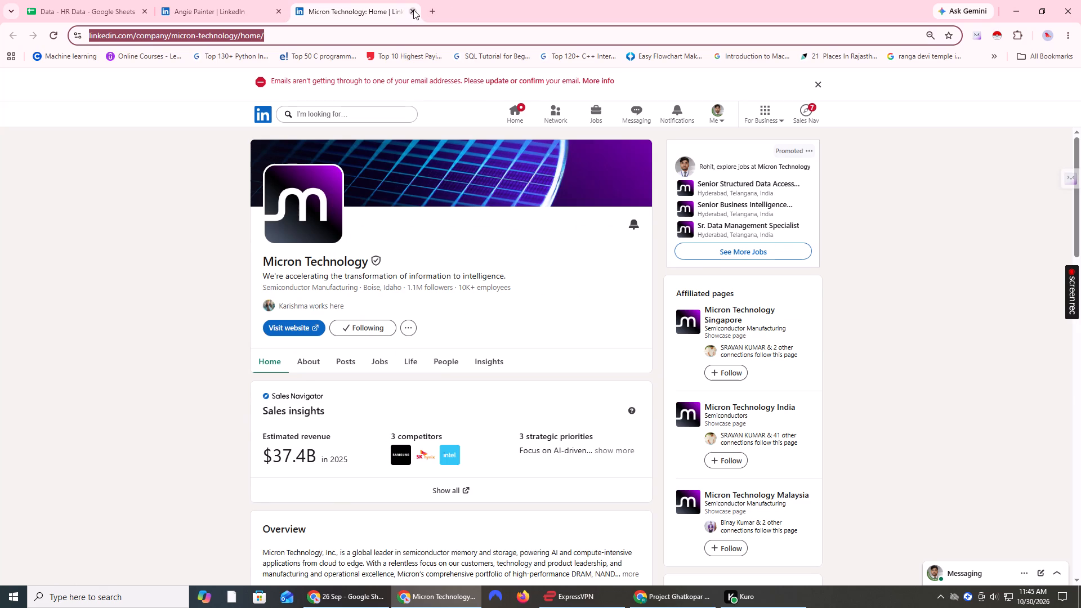
pyautogui.click(413, 10)
pyautogui.moveTo(251, 298); pyautogui.dragTo(313, 296)
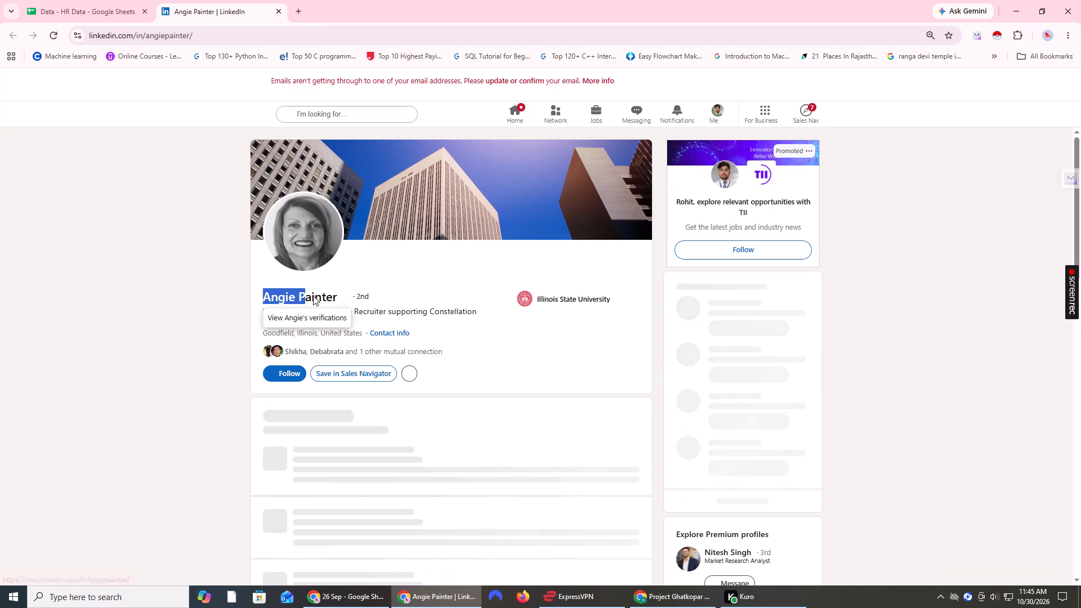
pyautogui.moveTo(313, 296); pyautogui.dragTo(336, 296)
pyautogui.hotkey('ctrl', 'c')
pyautogui.click(33, 0)
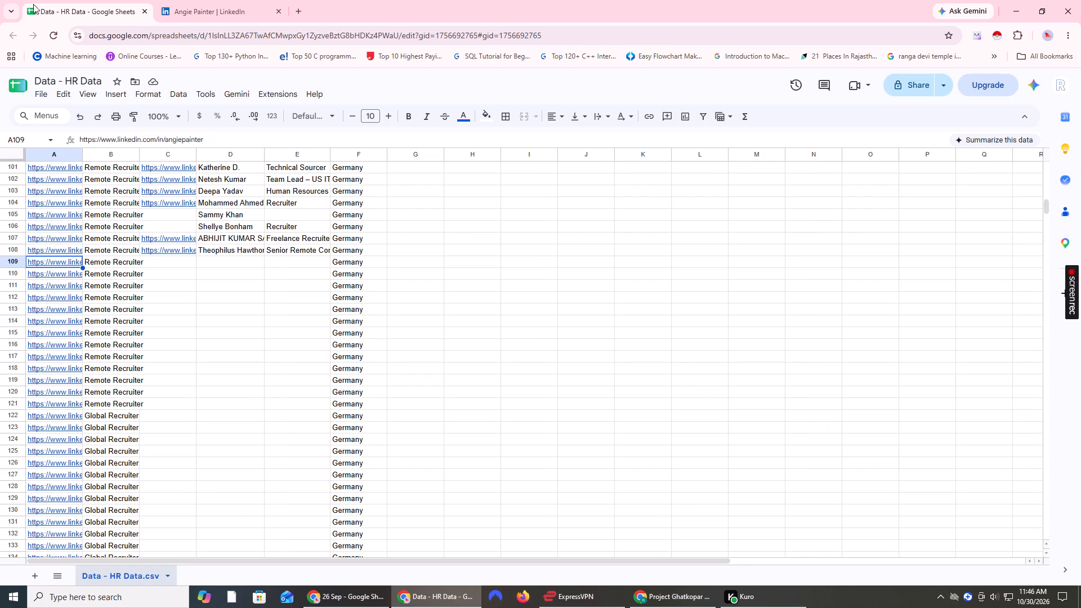
pyautogui.doubleClick(213, 262)
pyautogui.hotkey('ctrl', 'v')
pyautogui.click(204, 287)
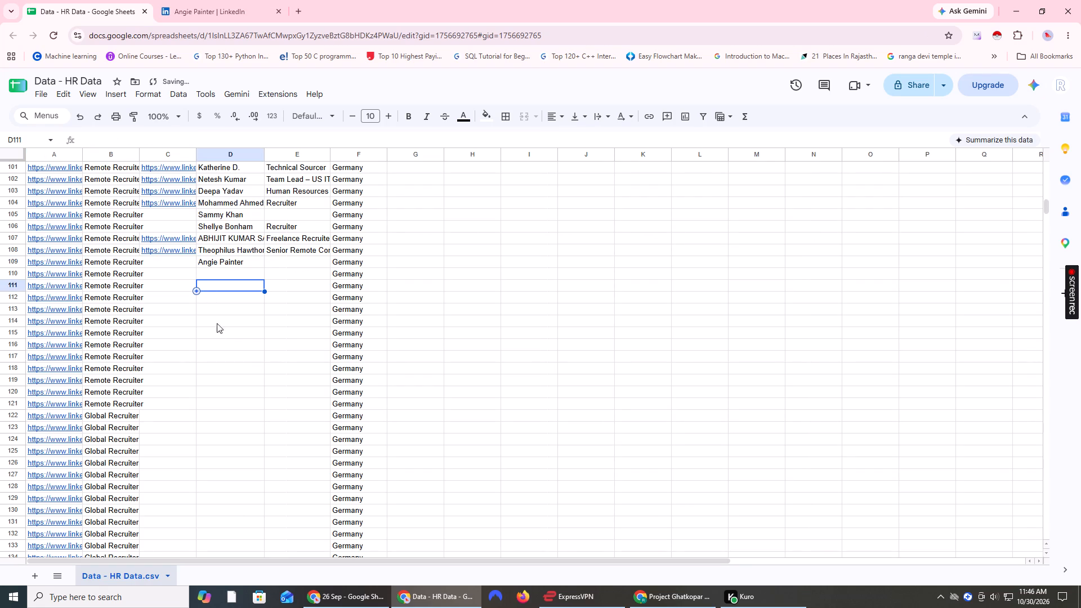
# From the row 109 profile's latest experience entry, open the Constellation company page and copy the job title Corporate Recruiter / Contractor into cell E109.
pyautogui.click(327, 0)
pyautogui.click(222, 0)
pyautogui.scroll(-4, 331, 388)
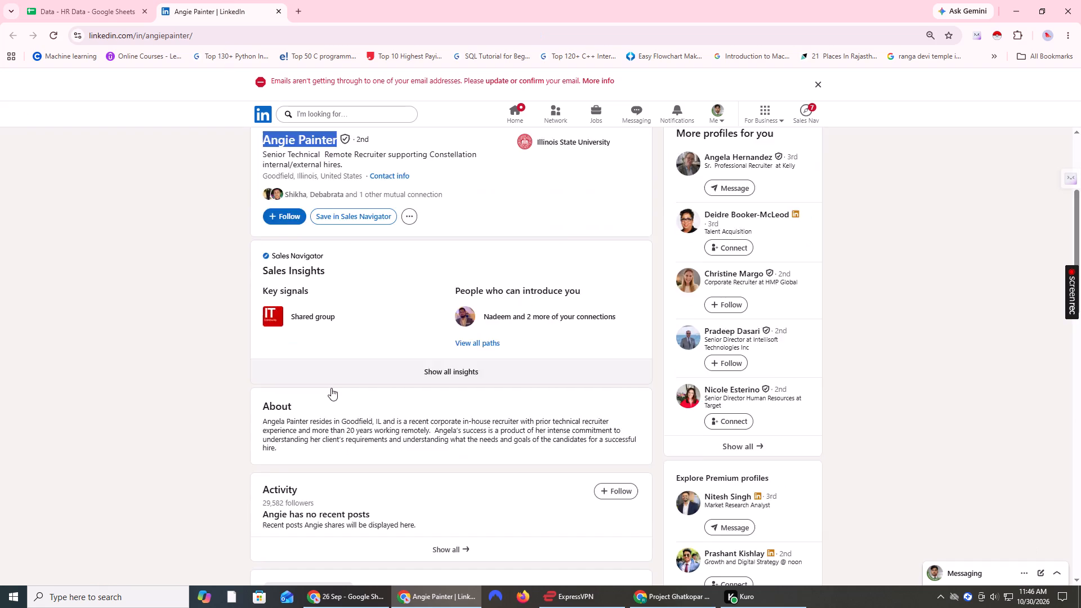
pyautogui.scroll(-3, 331, 388)
pyautogui.keyDown('ctrl'); pyautogui.click(269, 375); pyautogui.keyUp('ctrl')
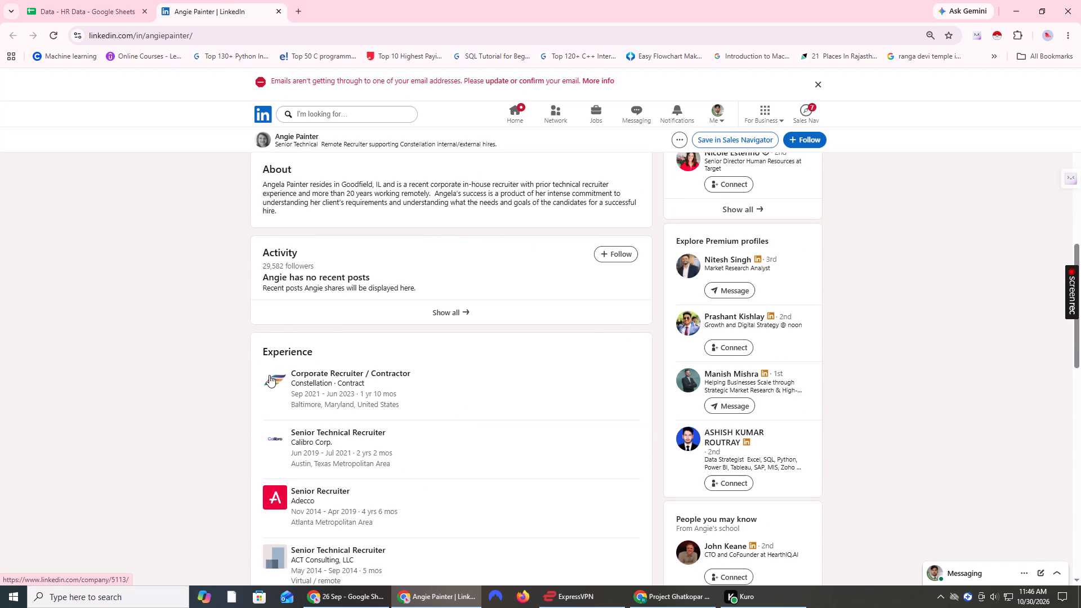
pyautogui.moveTo(292, 372); pyautogui.dragTo(311, 372)
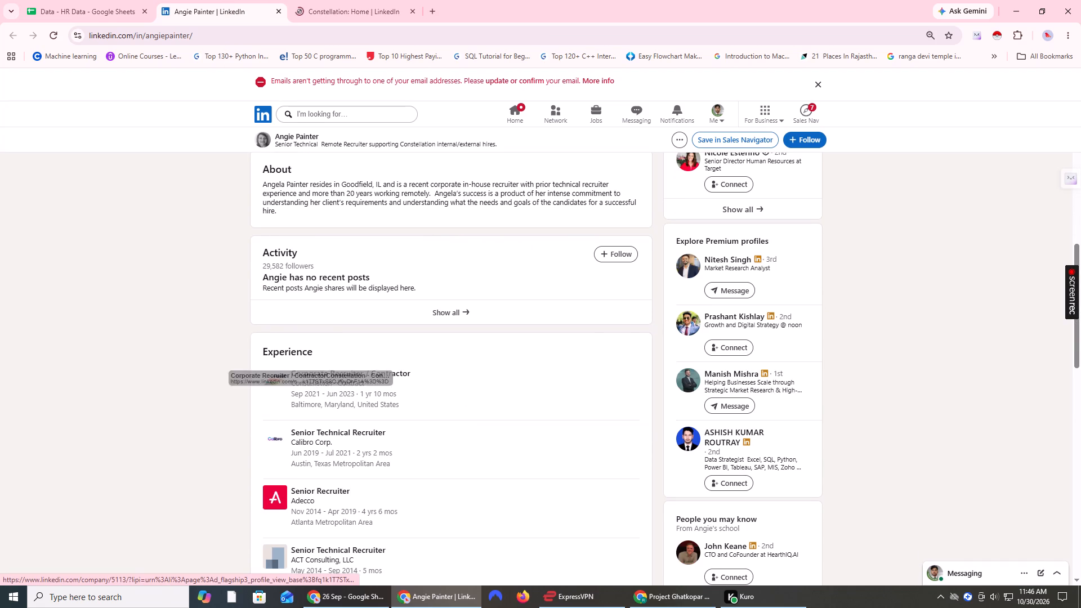
pyautogui.moveTo(311, 372); pyautogui.dragTo(336, 372)
pyautogui.moveTo(287, 372); pyautogui.dragTo(397, 375)
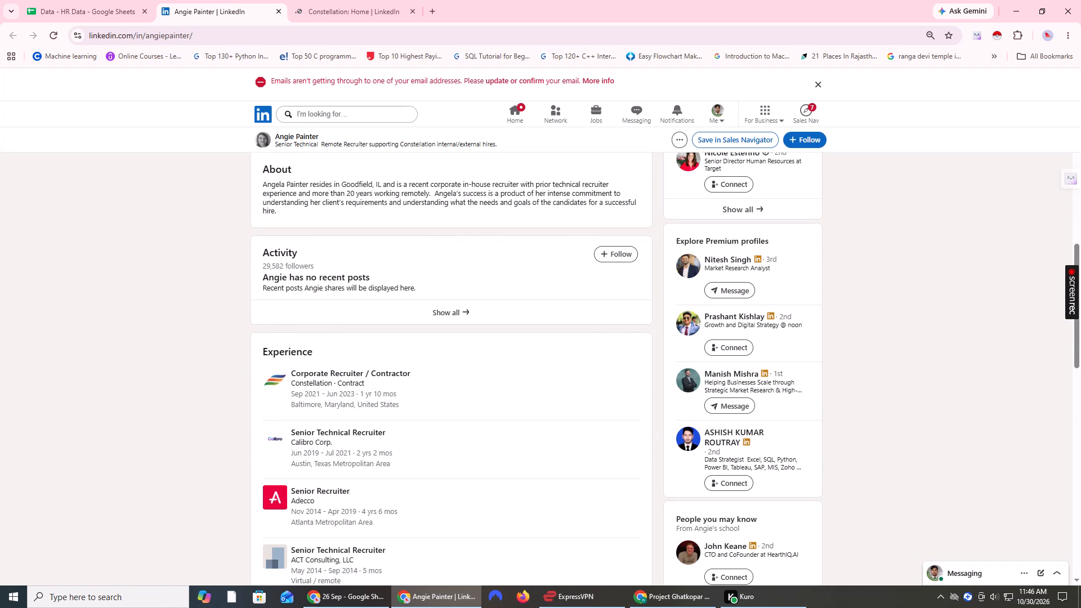
pyautogui.moveTo(397, 375); pyautogui.dragTo(417, 374)
pyautogui.hotkey('ctrl', 'c')
pyautogui.click(87, 0)
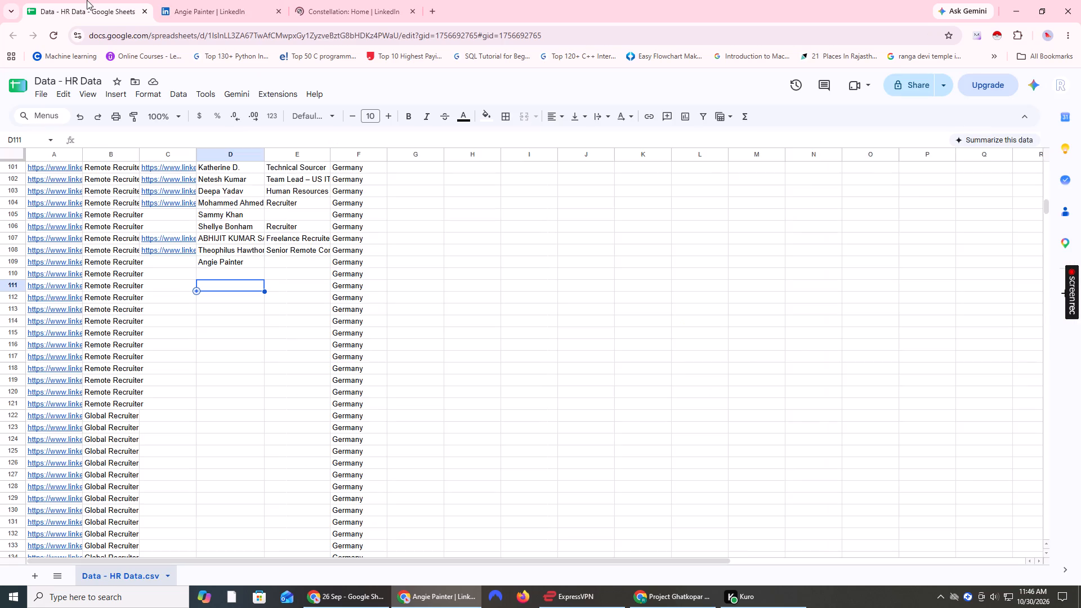
pyautogui.click(266, 257)
pyautogui.doubleClick(270, 258)
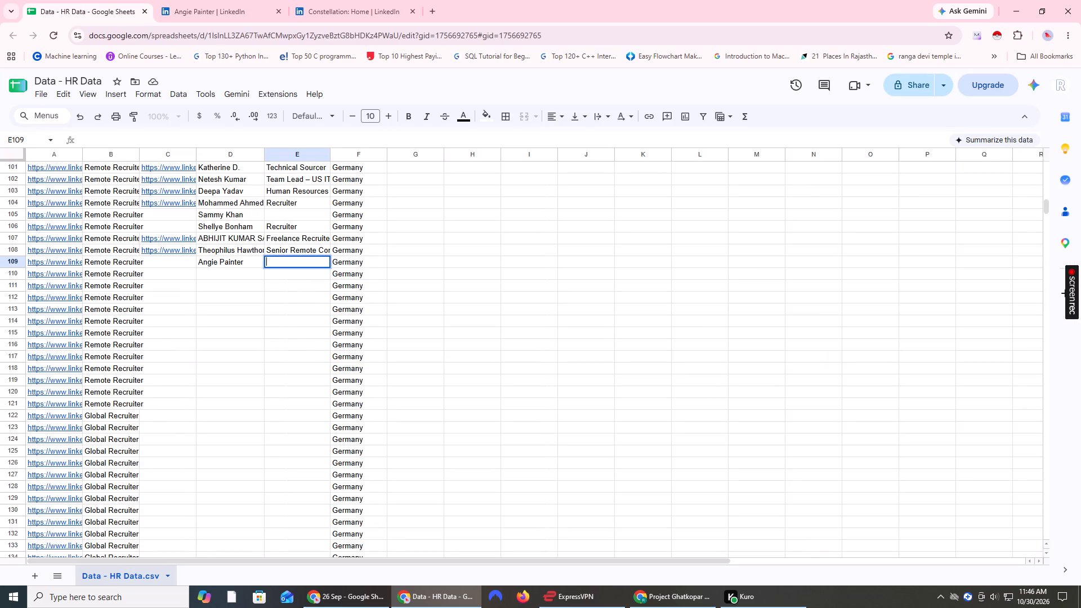
pyautogui.hotkey('ctrl', 'v')
pyautogui.click(251, 305)
# Copy the Constellation LinkedIn company page URL into cell C109.
pyautogui.click(308, 0)
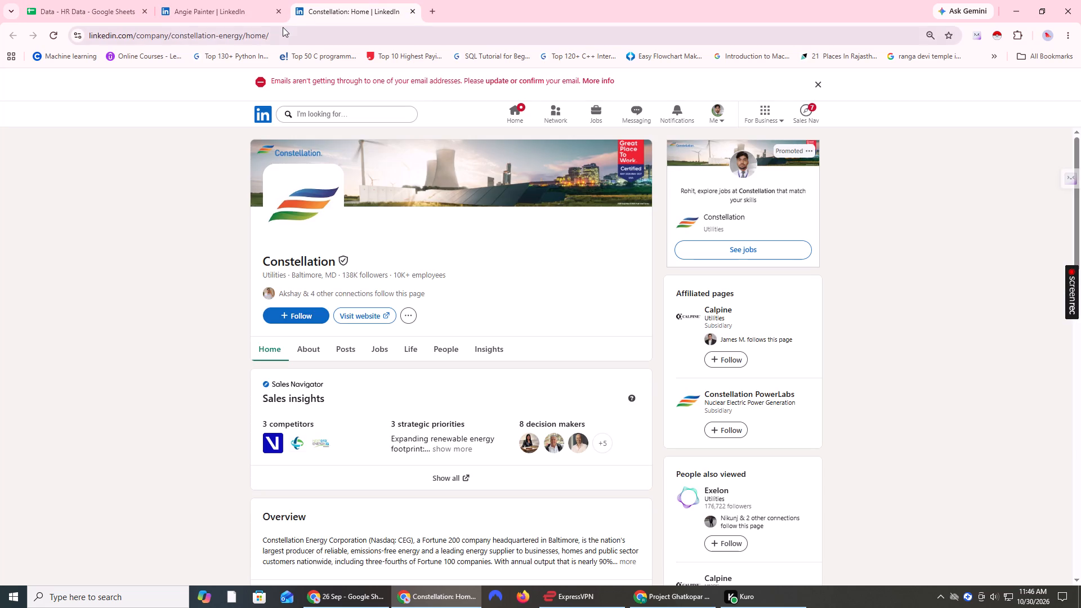
pyautogui.click(283, 27)
pyautogui.hotkey('ctrl', 'c')
pyautogui.click(74, 0)
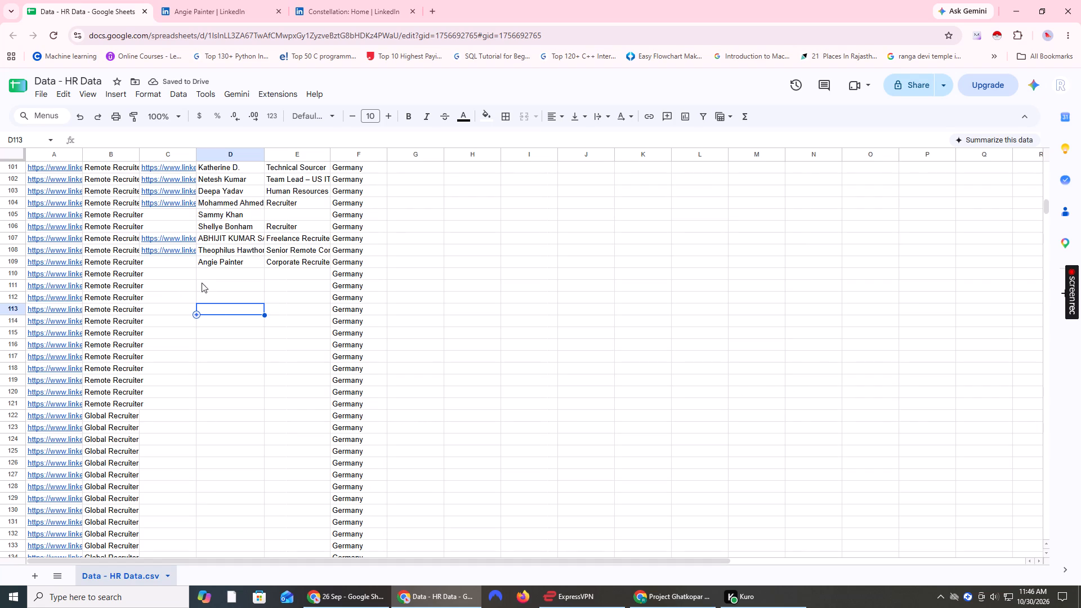
pyautogui.doubleClick(174, 263)
pyautogui.hotkey('ctrl', 'v')
pyautogui.click(153, 284)
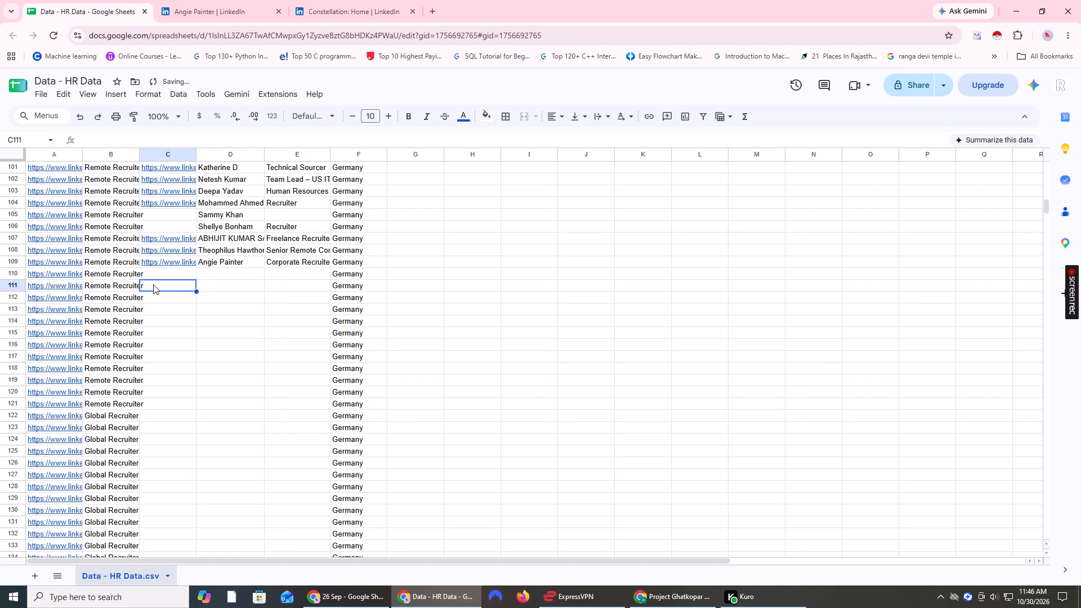
# Open the LinkedIn profile linked in row 110, close the row 109 profile and company tabs, and copy the person's name into cell D110.
pyautogui.doubleClick(75, 273)
pyautogui.click(86, 290)
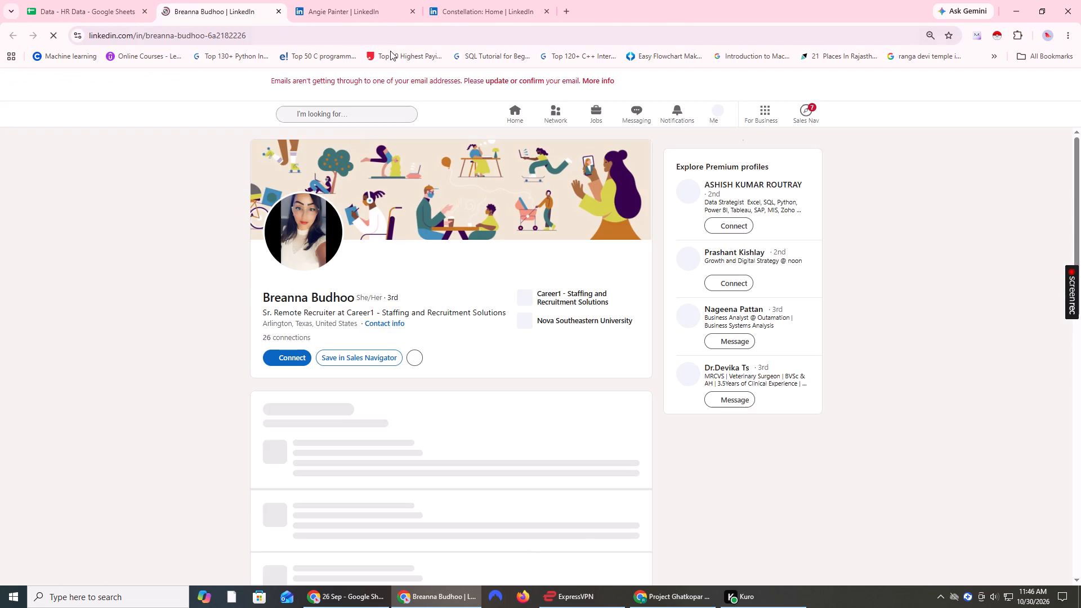
pyautogui.click(410, 13)
pyautogui.click(410, 13)
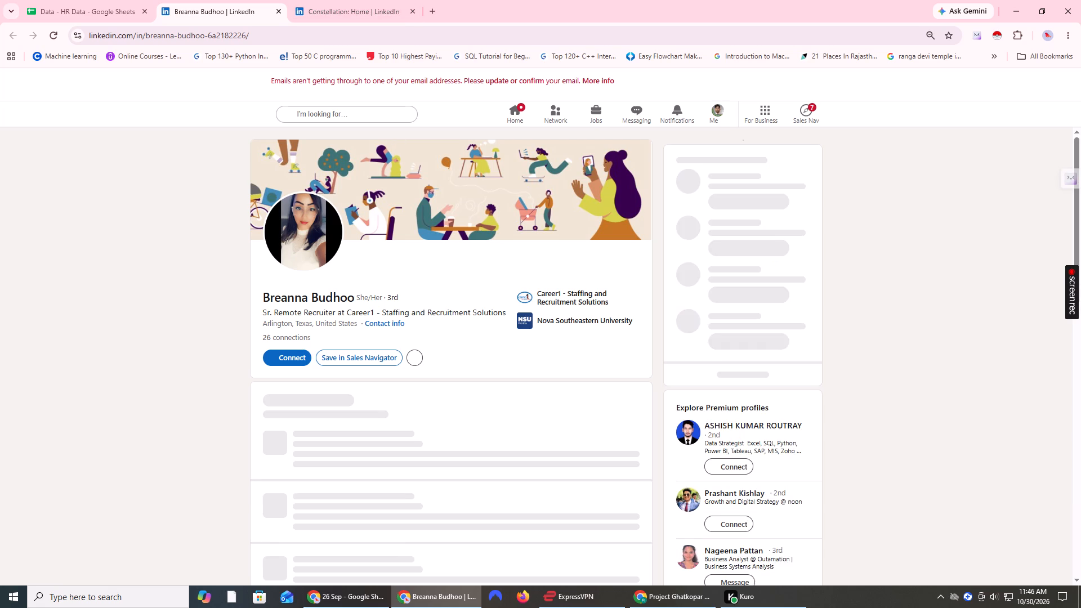
pyautogui.moveTo(256, 298); pyautogui.dragTo(352, 294)
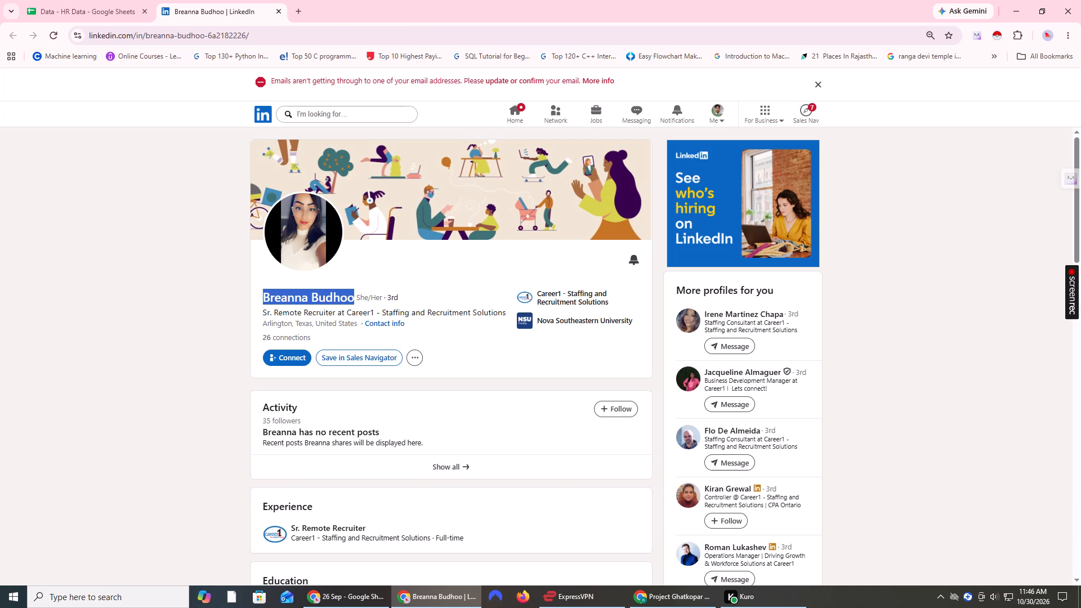
pyautogui.hotkey('ctrl', 'c')
pyautogui.click(70, 341)
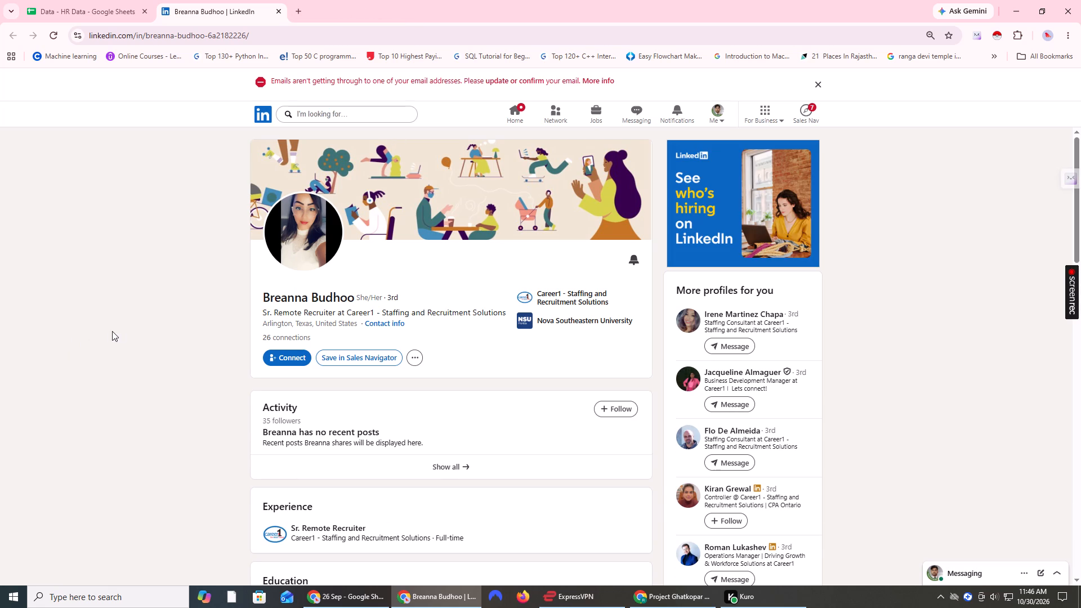
pyautogui.moveTo(252, 299); pyautogui.dragTo(354, 300)
pyautogui.hotkey('ctrl', 'c')
pyautogui.click(35, 0)
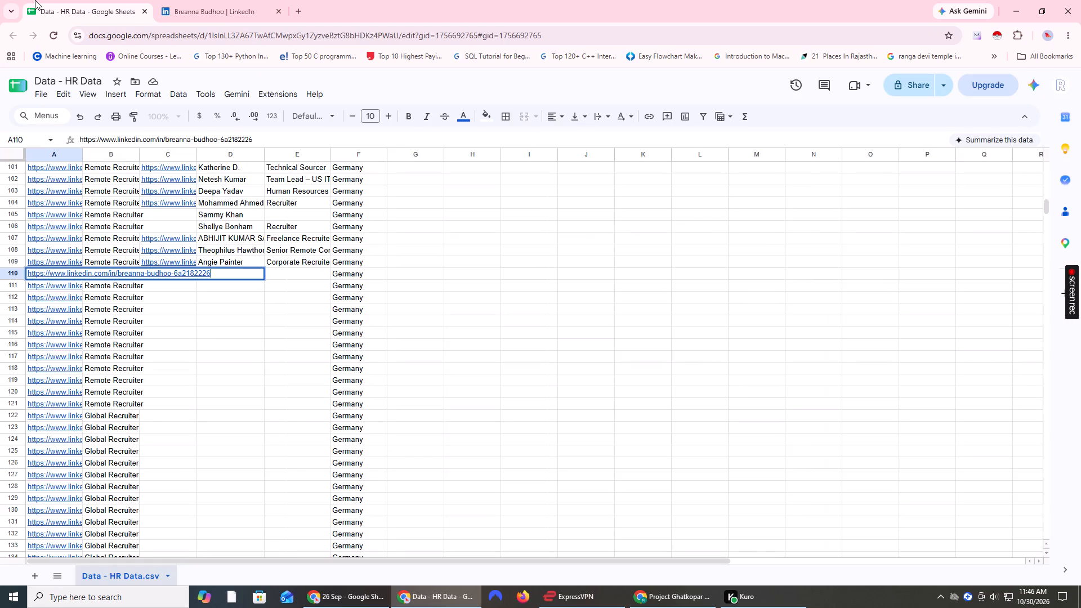
pyautogui.click(223, 352)
pyautogui.doubleClick(219, 274)
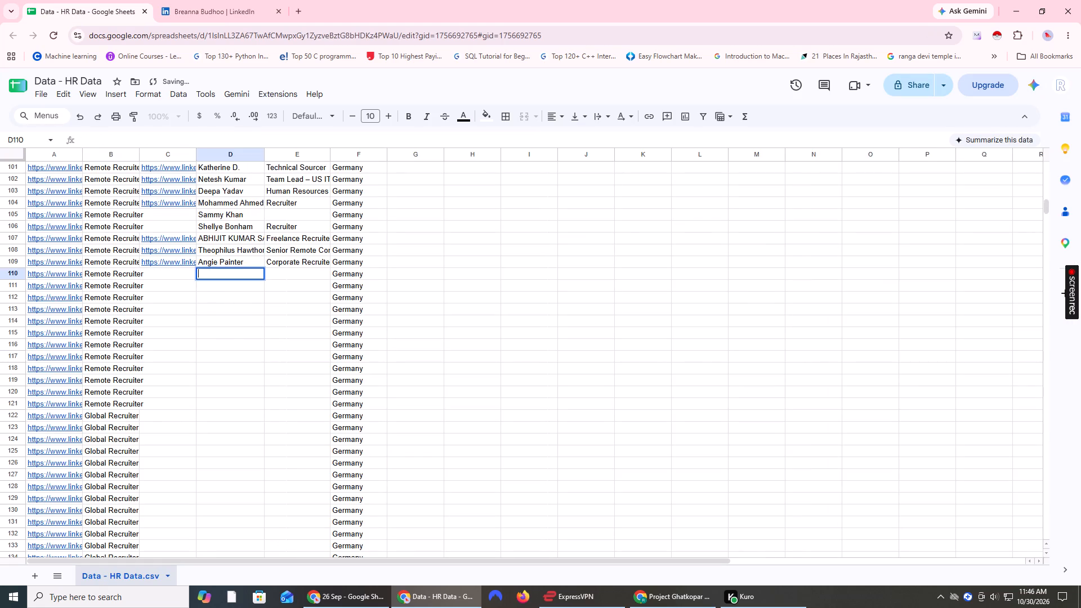
pyautogui.hotkey('ctrl', 'v')
pyautogui.click(190, 337)
# From the row 110 profile's experience entry, open the Career1 company page and copy the job title Sr. Remote Recruiter into cell E110 as plain text.
pyautogui.click(193, 0)
pyautogui.scroll(-3, 292, 364)
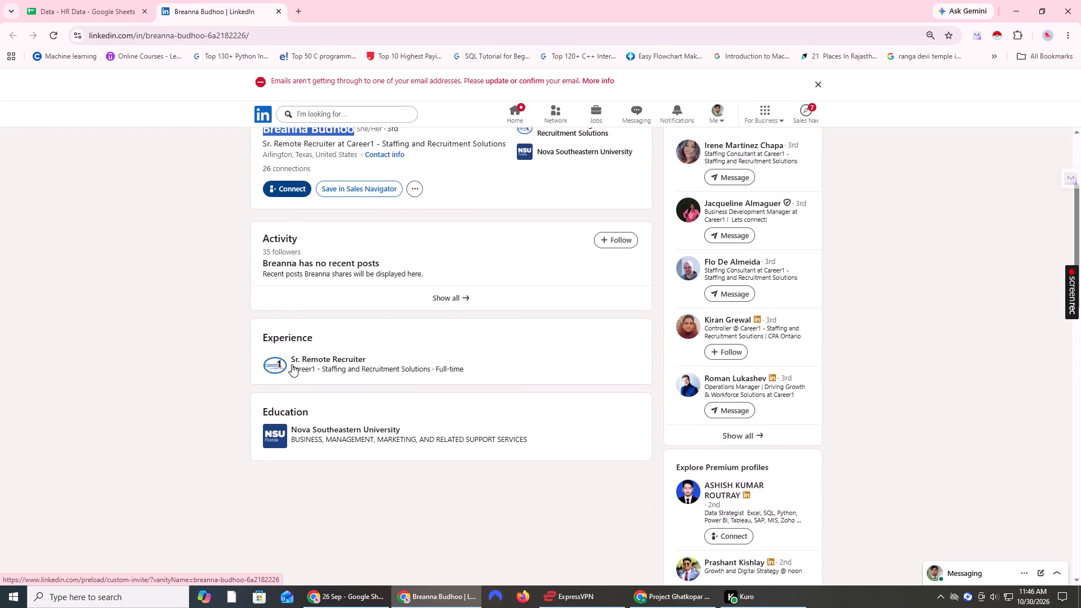
pyautogui.scroll(-2, 292, 364)
pyautogui.keyDown('ctrl'); pyautogui.click(274, 256); pyautogui.keyUp('ctrl')
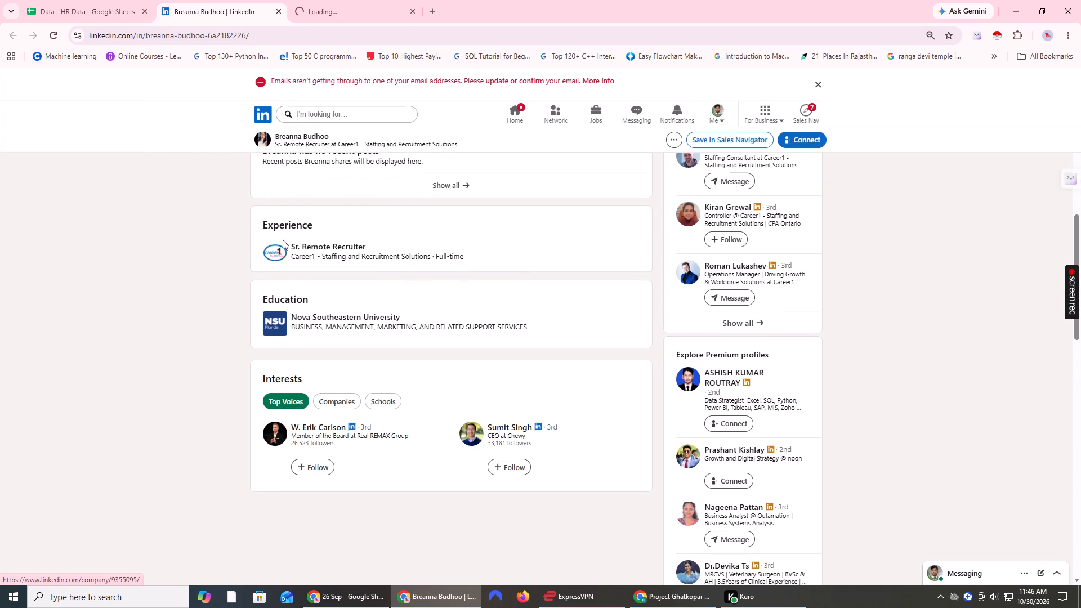
pyautogui.moveTo(288, 244); pyautogui.dragTo(381, 245)
pyautogui.hotkey('ctrl', 'c')
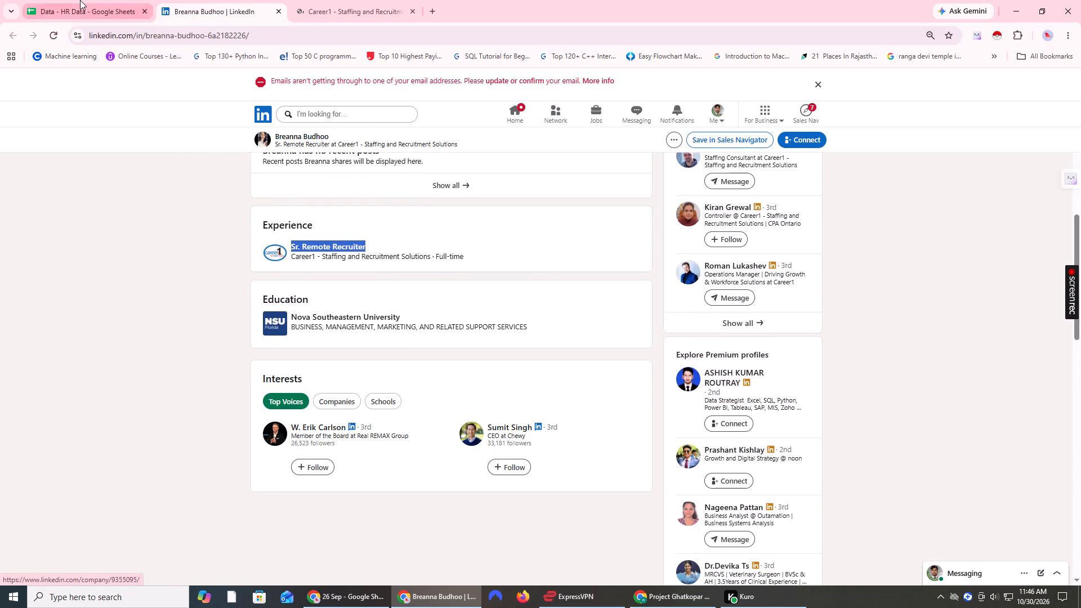
pyautogui.click(80, 0)
pyautogui.click(282, 276)
pyautogui.hotkey('ctrl', 'v')
pyautogui.click(233, 320)
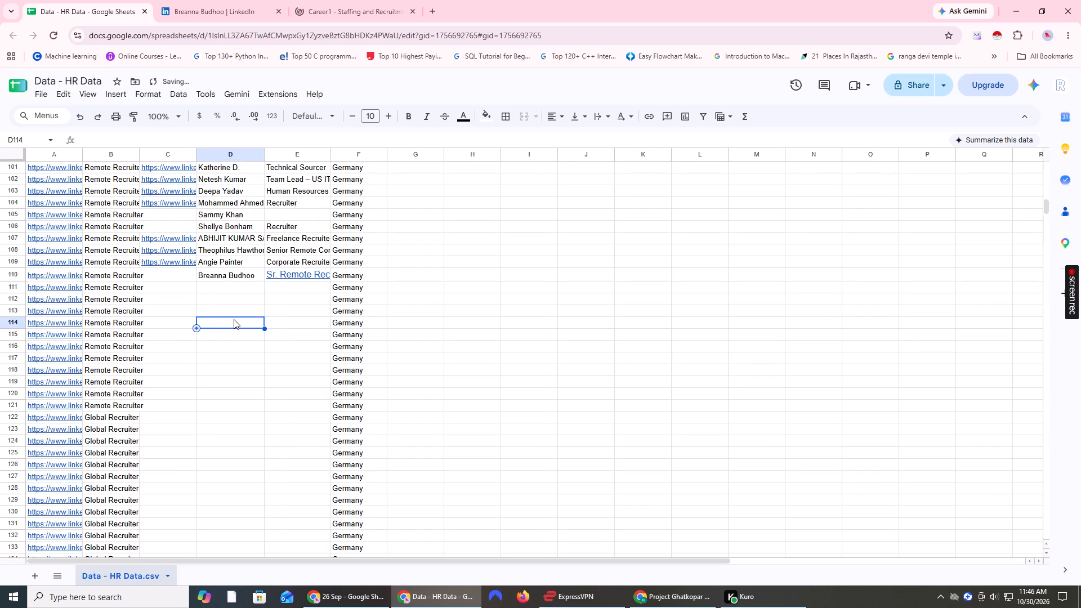
pyautogui.hotkey('ctrl', 'z')
pyautogui.doubleClick(282, 274)
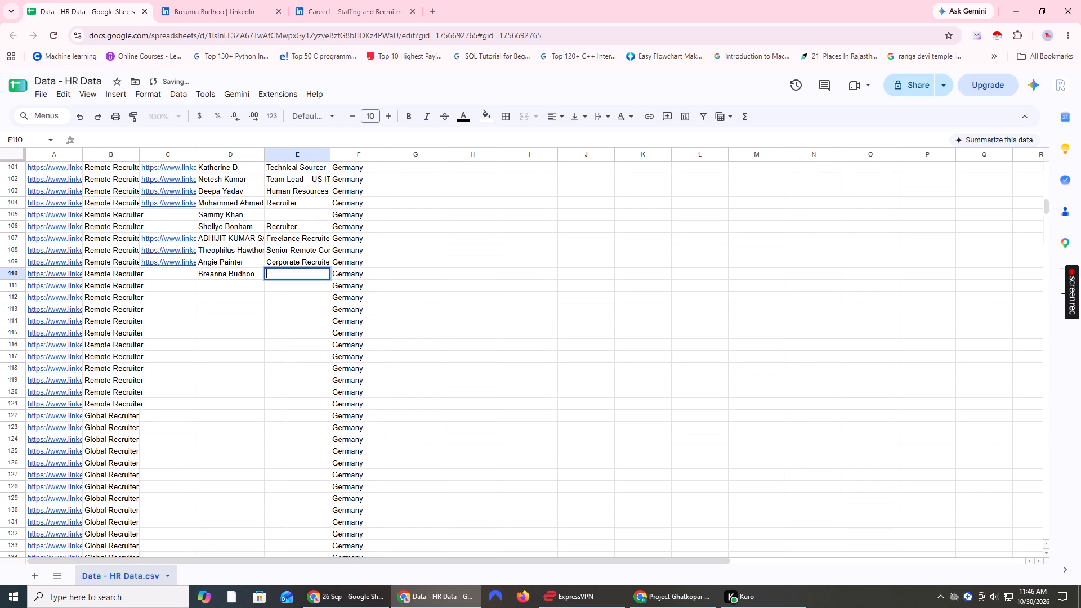
pyautogui.hotkey('ctrl', 'v')
pyautogui.keyDown('ctrl'); pyautogui.click(256, 316); pyautogui.keyUp('ctrl')
# Copy the Career1 LinkedIn company page URL into cell C110.
pyautogui.click(341, 0)
pyautogui.click(298, 30)
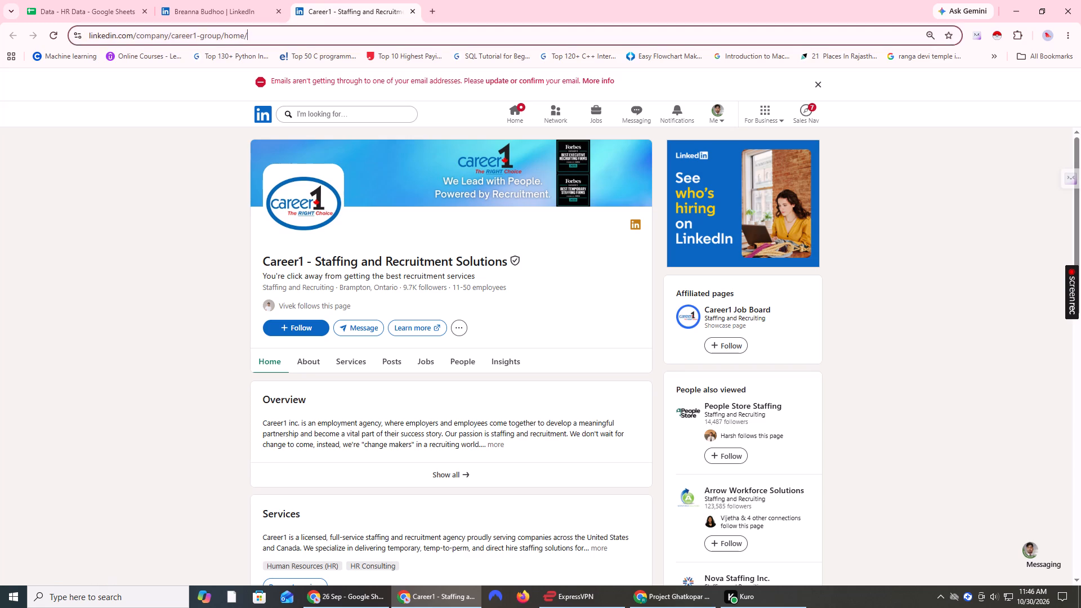
pyautogui.hotkey('ctrl', 'c')
pyautogui.click(50, 0)
pyautogui.doubleClick(163, 272)
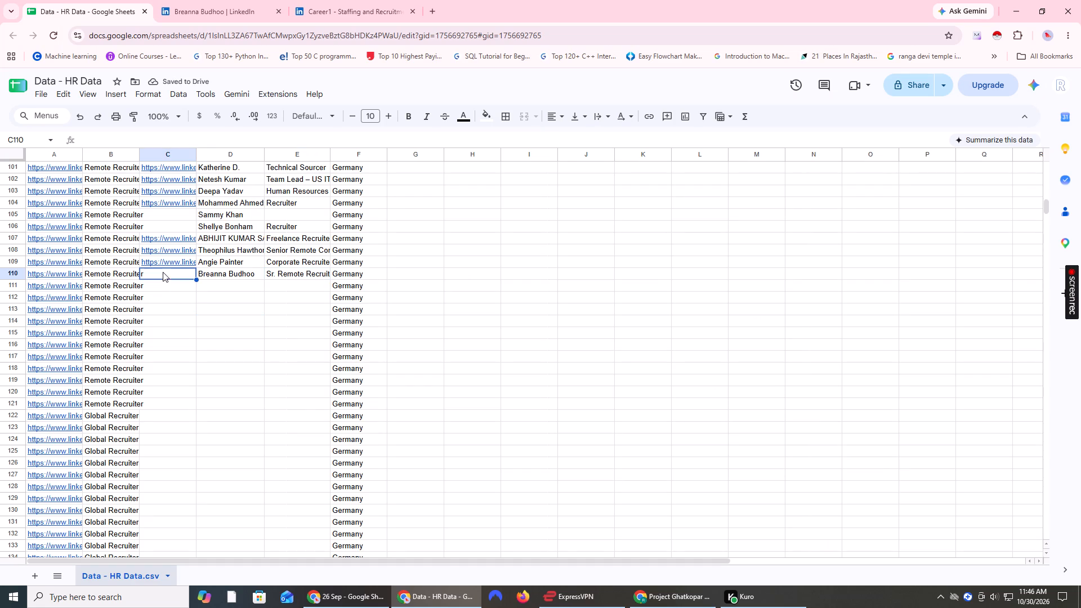
pyautogui.hotkey('ctrl', 'v')
pyautogui.click(158, 294)
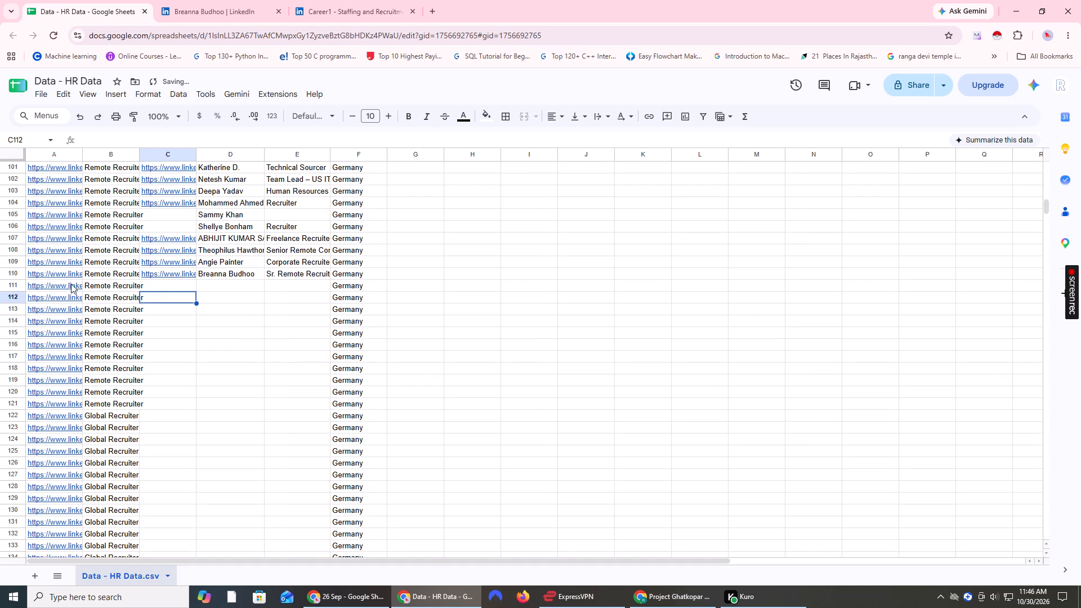
# Open the LinkedIn profile linked in row 111, close the row 110 profile and company tabs, and copy the person's first name into cell D111.
pyautogui.doubleClick(63, 284)
pyautogui.click(182, 359)
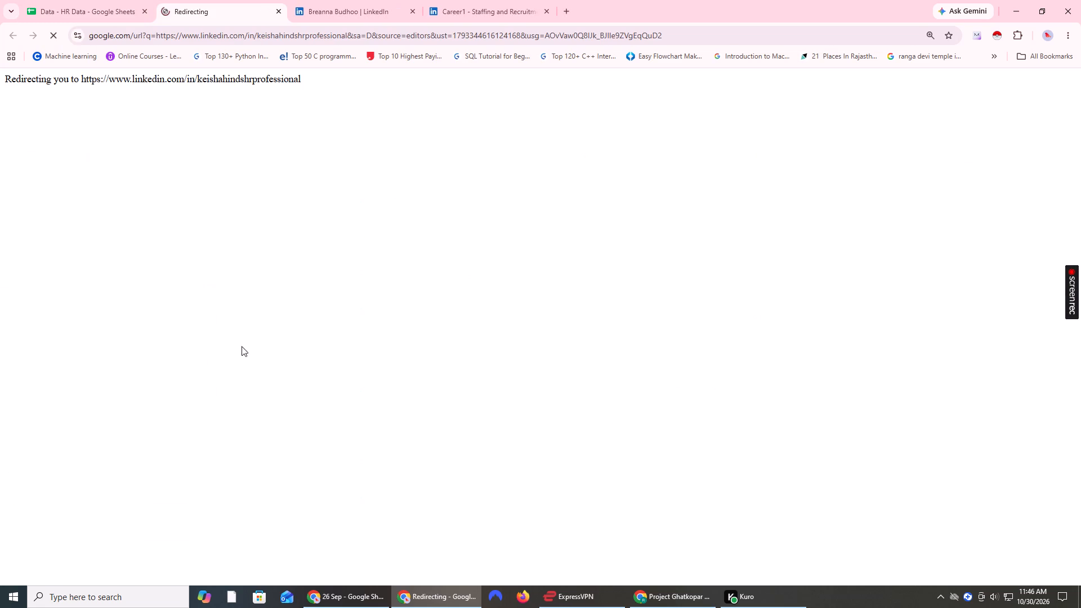
pyautogui.click(116, 0)
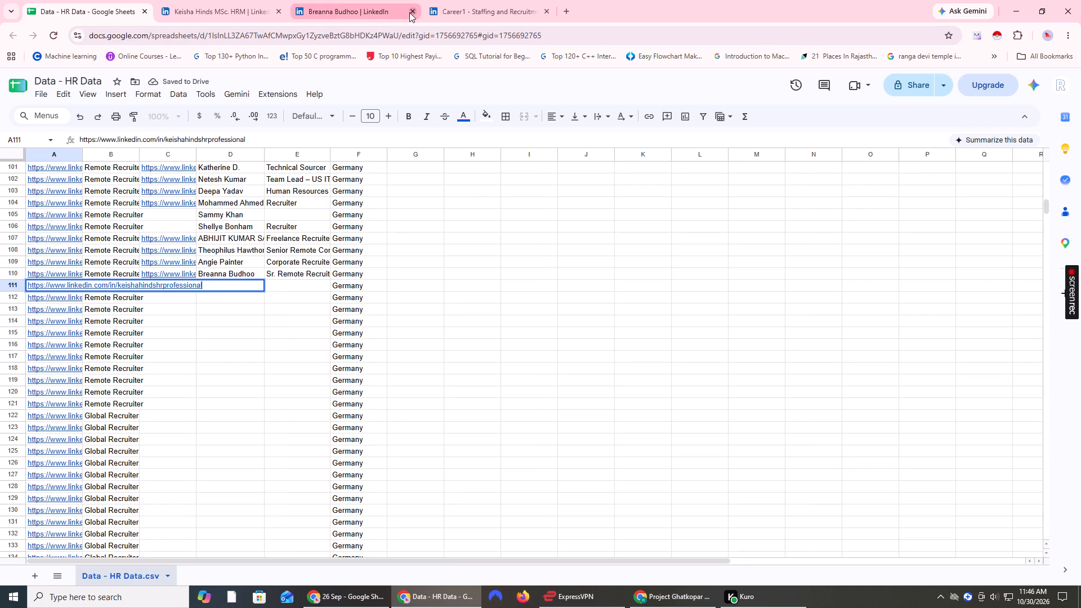
pyautogui.click(409, 12)
pyautogui.click(409, 12)
pyautogui.click(206, 342)
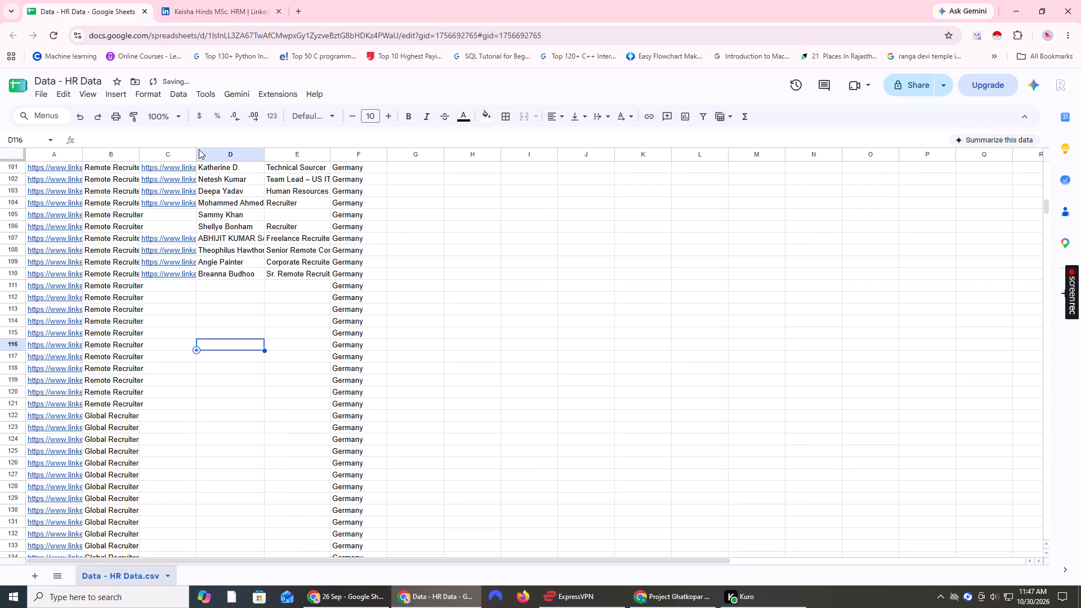
pyautogui.click(276, 0)
pyautogui.moveTo(258, 296); pyautogui.dragTo(310, 295)
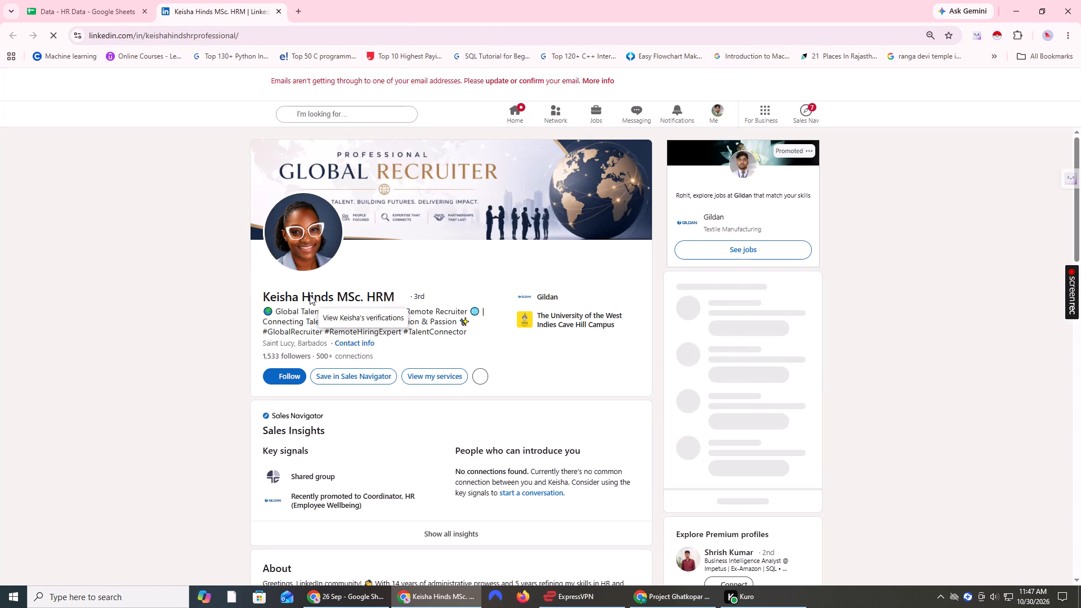
pyautogui.moveTo(310, 295); pyautogui.dragTo(303, 289)
pyautogui.hotkey('ctrl', 'c')
pyautogui.click(62, 0)
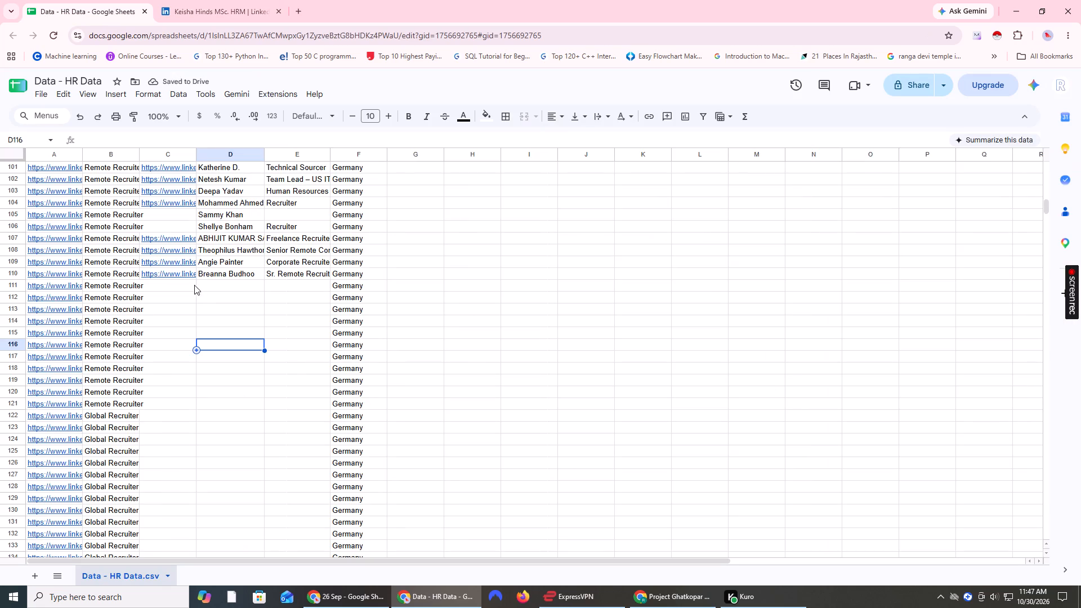
pyautogui.doubleClick(203, 284)
pyautogui.hotkey('ctrl', 'v')
pyautogui.click(178, 327)
# From the row 111 profile's latest experience entry, open the Gildan company page and copy the job title Coordinator, HR into cell E111.
pyautogui.click(247, 0)
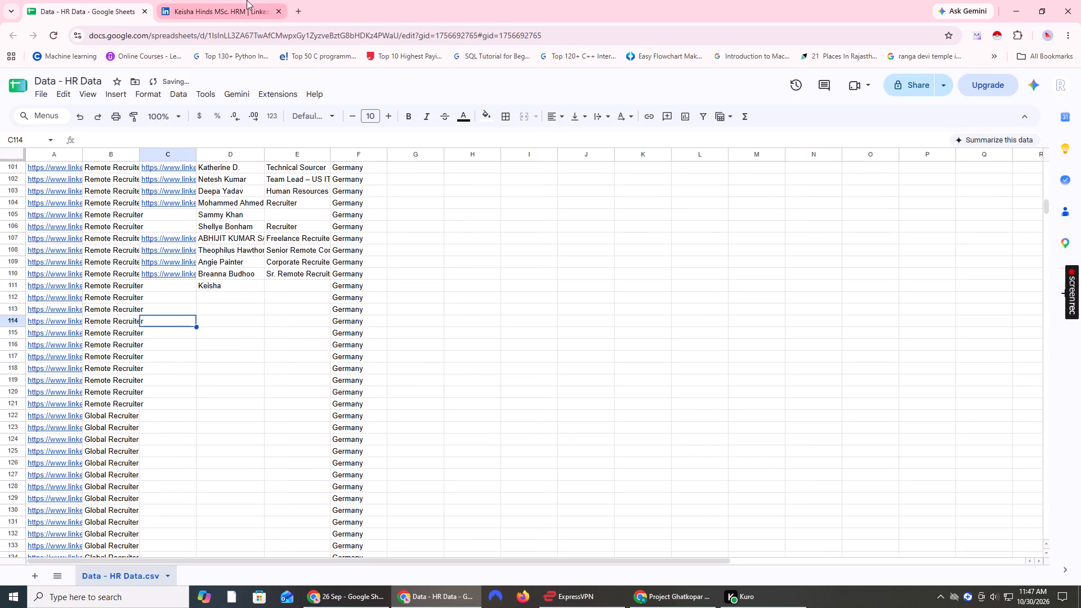
pyautogui.scroll(-13, 265, 389)
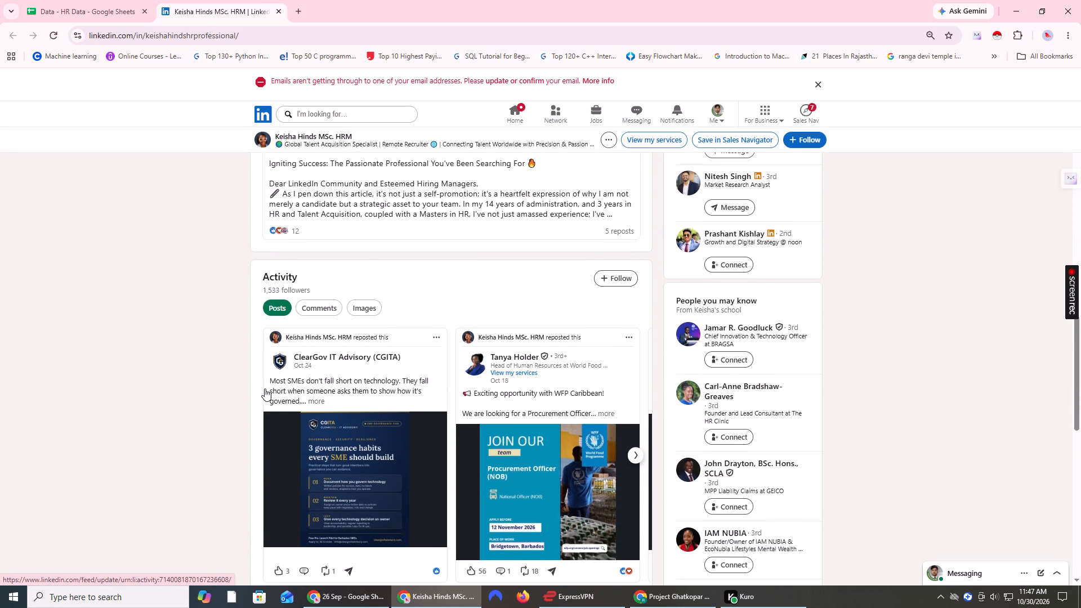
pyautogui.scroll(-5, 265, 388)
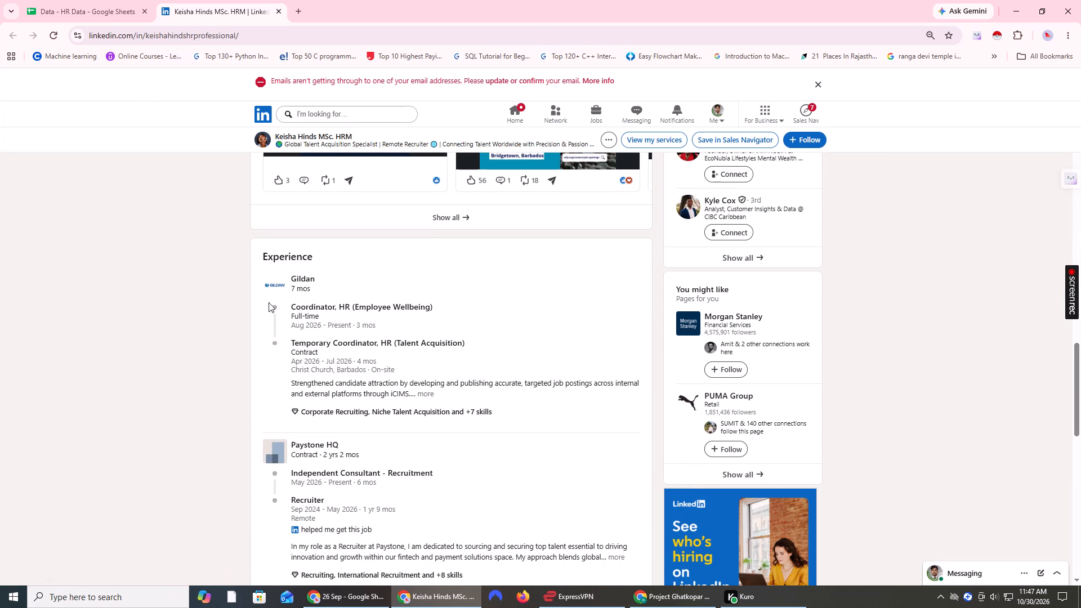
pyautogui.keyDown('ctrl'); pyautogui.click(274, 287); pyautogui.keyUp('ctrl')
pyautogui.moveTo(286, 304); pyautogui.dragTo(318, 306)
pyautogui.moveTo(318, 306); pyautogui.dragTo(350, 307)
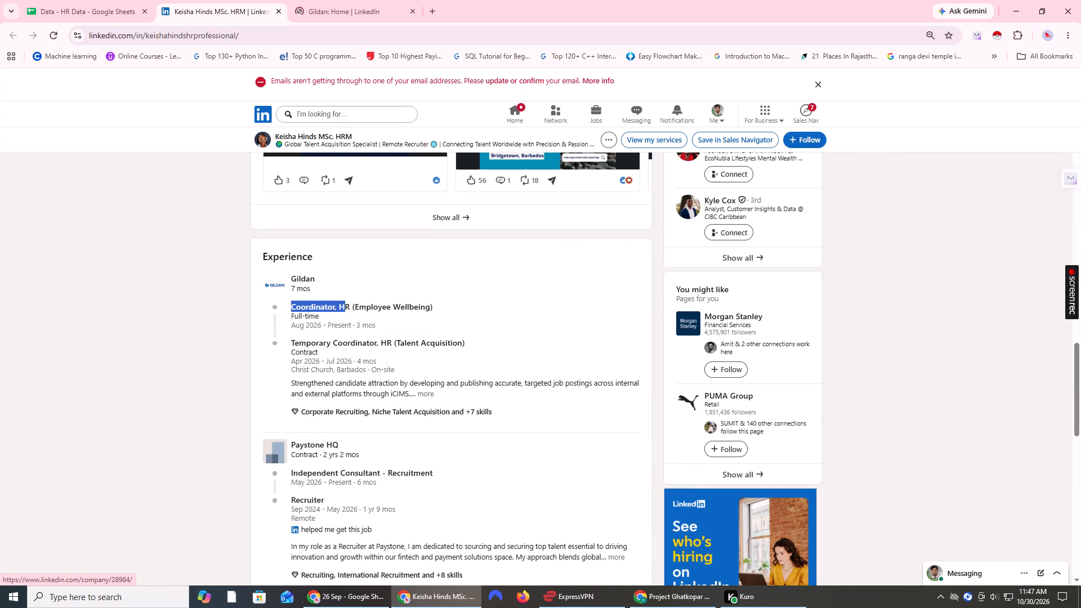
pyautogui.moveTo(350, 307); pyautogui.dragTo(350, 307)
pyautogui.hotkey('ctrl', 'c')
pyautogui.click(119, 0)
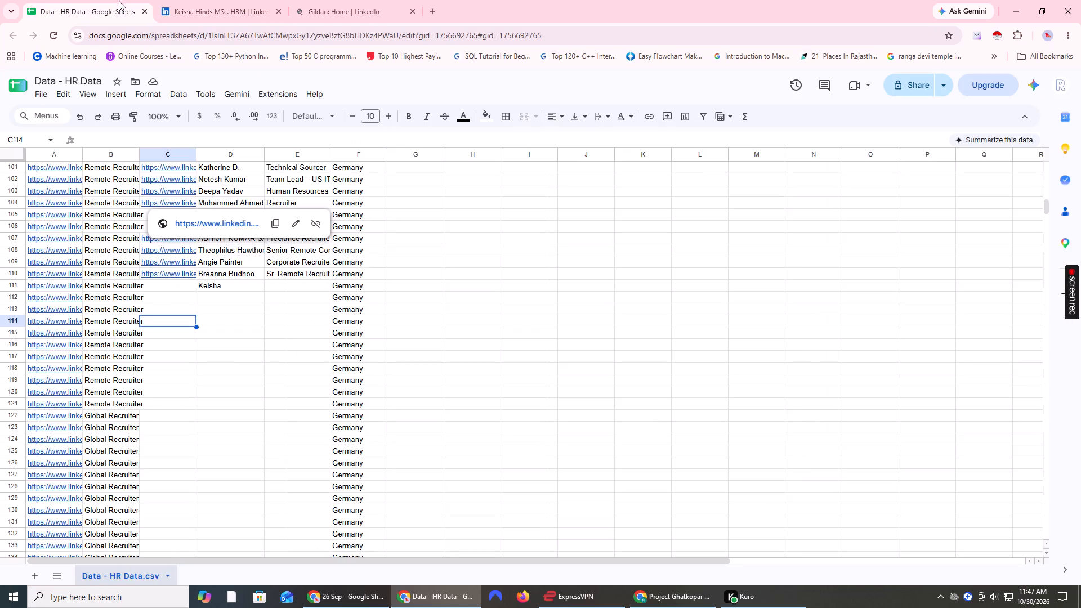
pyautogui.doubleClick(283, 289)
pyautogui.hotkey('ctrl', 'v')
pyautogui.keyDown('ctrl'); pyautogui.click(236, 324); pyautogui.keyUp('ctrl')
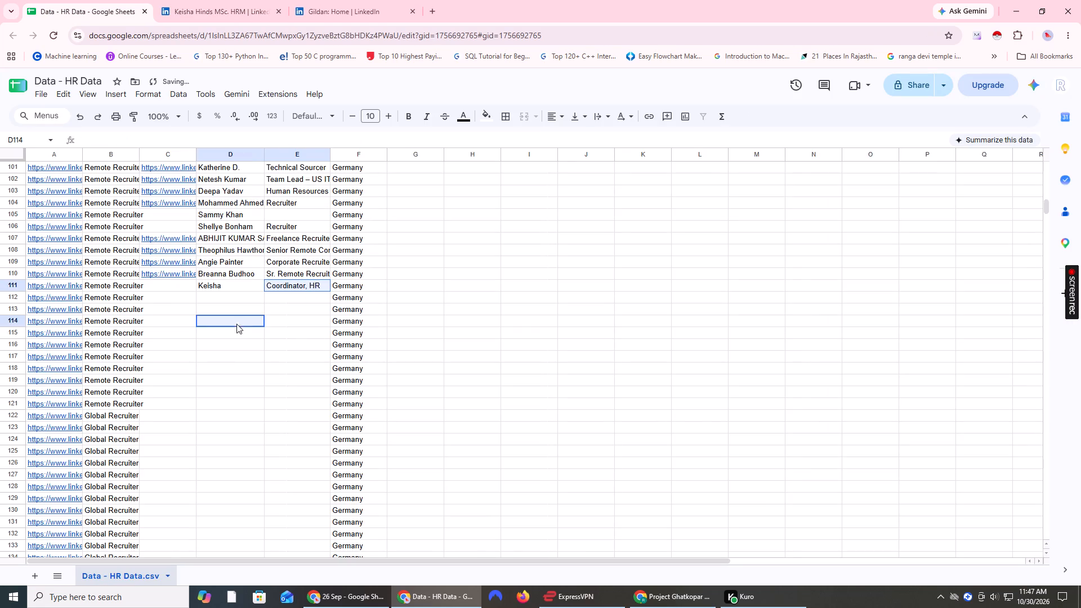
# Copy the Gildan LinkedIn company page URL into cell C111.
pyautogui.click(266, 0)
pyautogui.click(323, 0)
pyautogui.click(284, 29)
pyautogui.hotkey('ctrl', 'c')
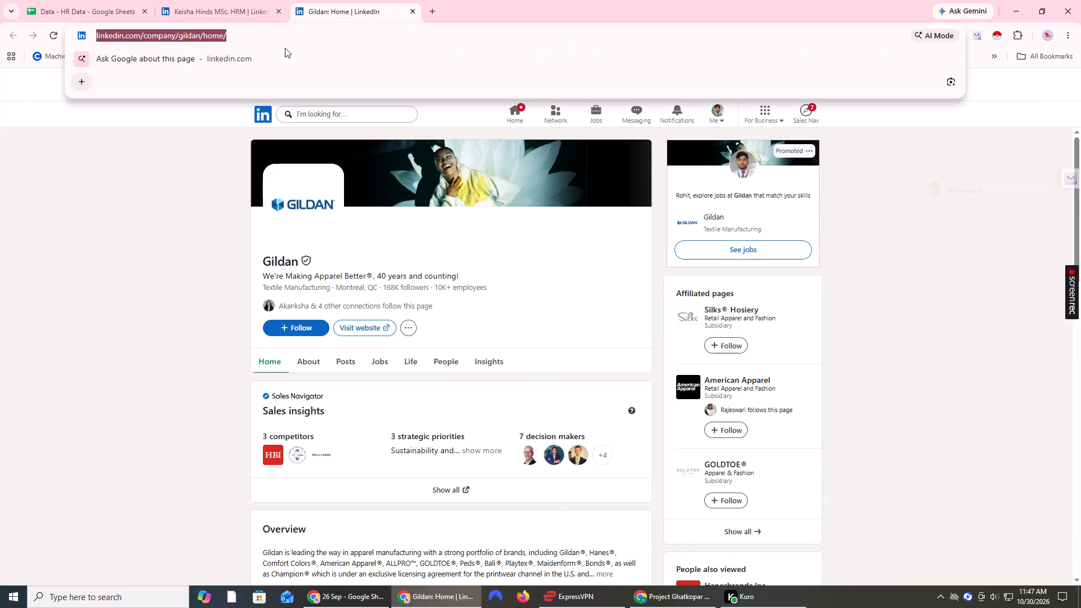
pyautogui.click(51, 0)
pyautogui.doubleClick(168, 286)
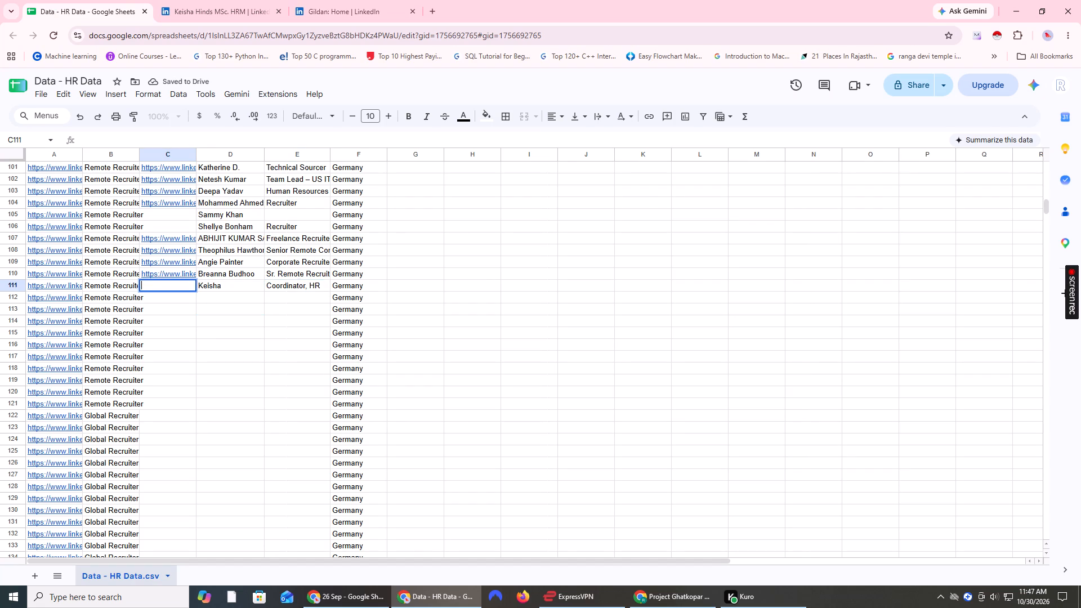
pyautogui.hotkey('ctrl', 'v')
pyautogui.click(160, 307)
# Open the LinkedIn profile linked in row 112, close the row 111 profile and company tabs, and check the linked page.
pyautogui.click(78, 295)
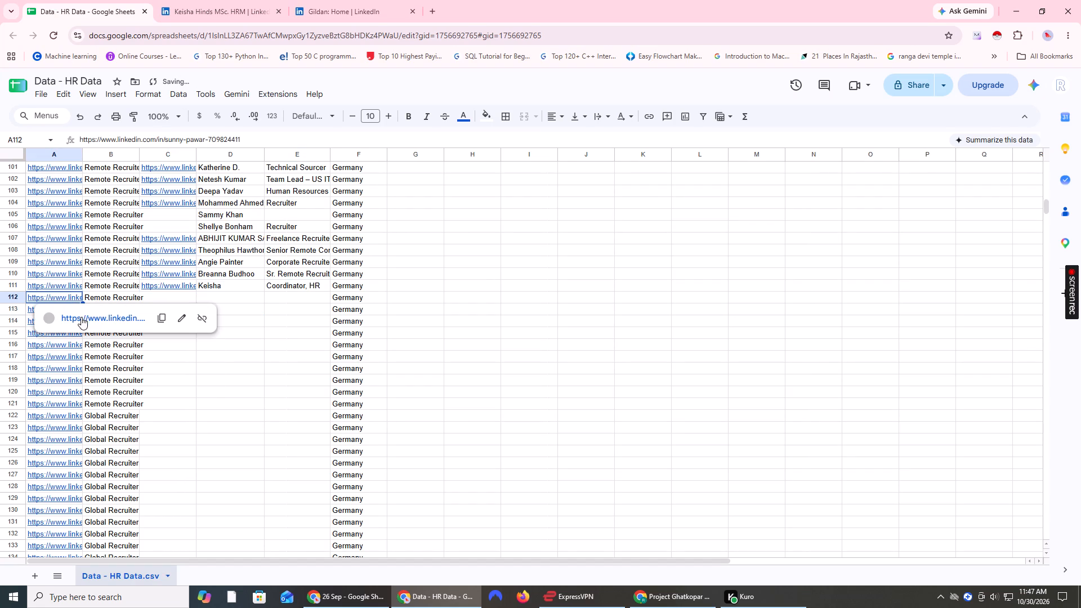
pyautogui.click(81, 317)
pyautogui.click(417, 10)
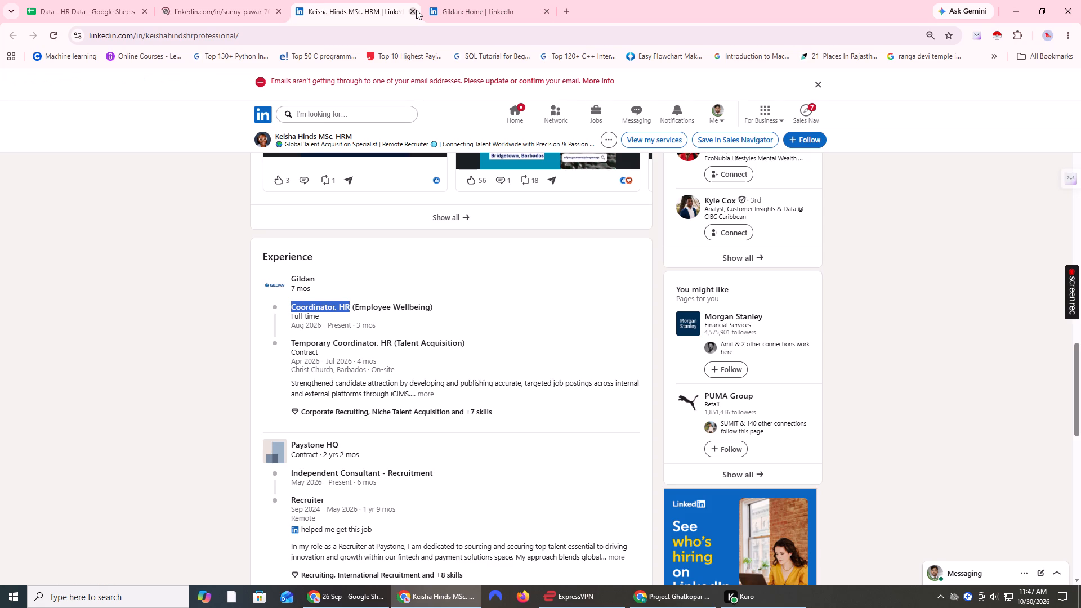
pyautogui.click(415, 11)
pyautogui.click(415, 11)
pyautogui.click(171, 0)
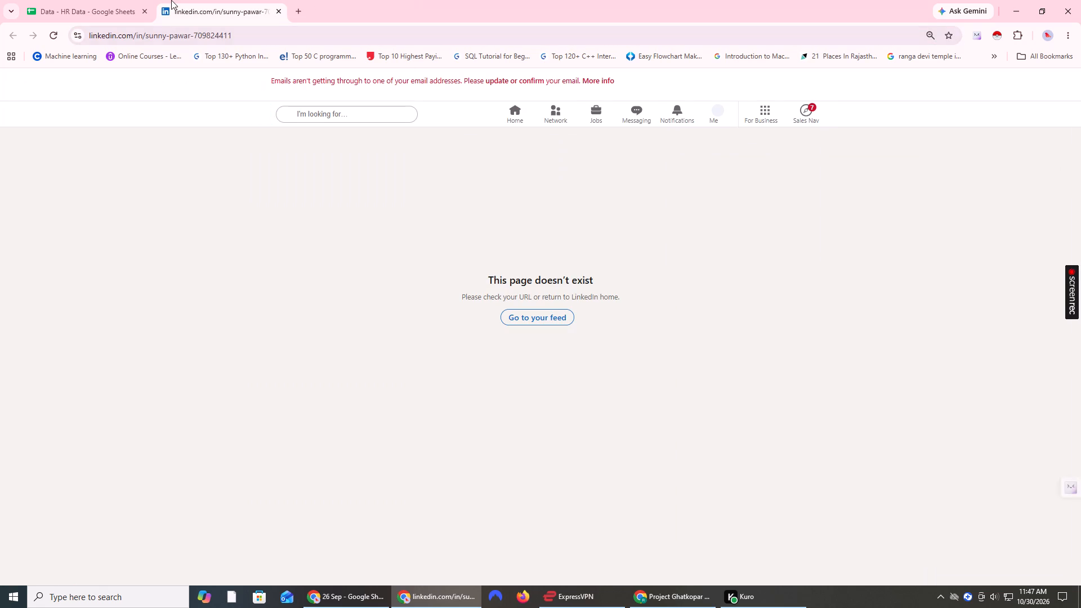
pyautogui.click(120, 0)
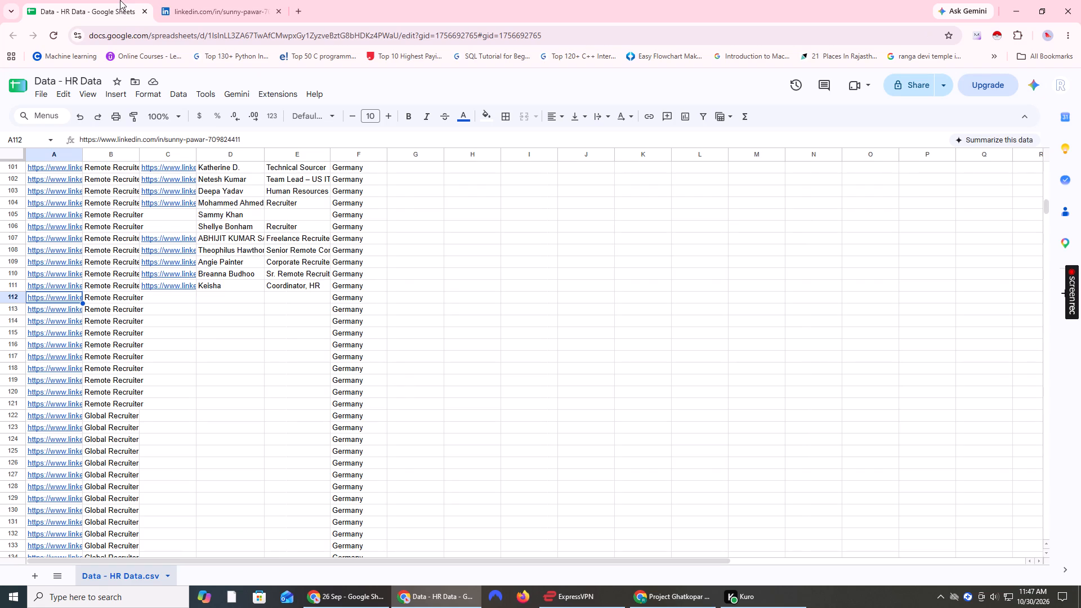
# Set the text colour of the entire row 112 to red.
pyautogui.click(14, 297)
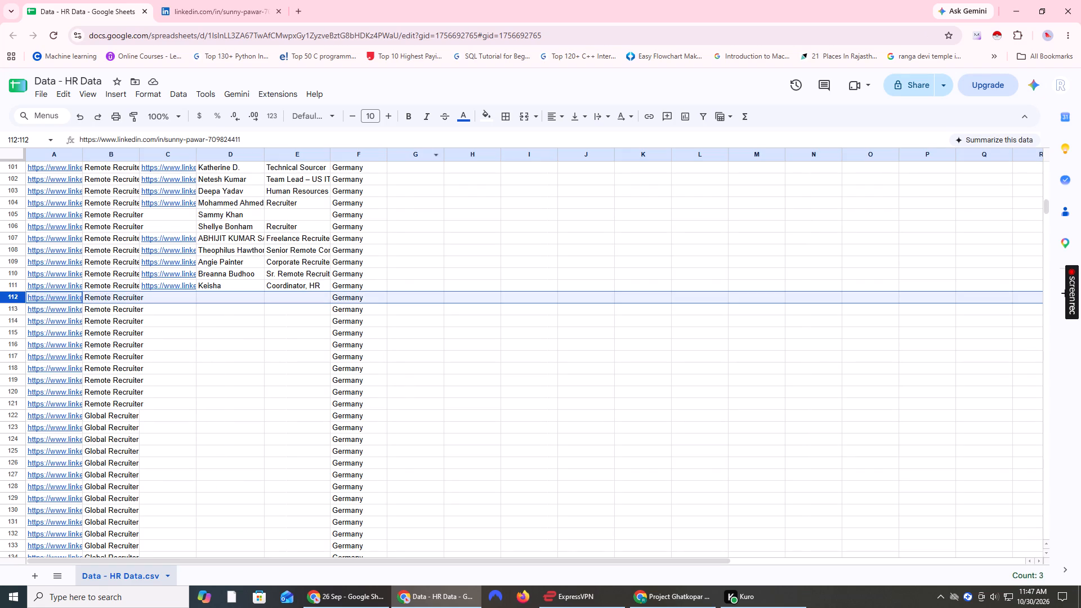
pyautogui.click(453, 114)
pyautogui.click(460, 114)
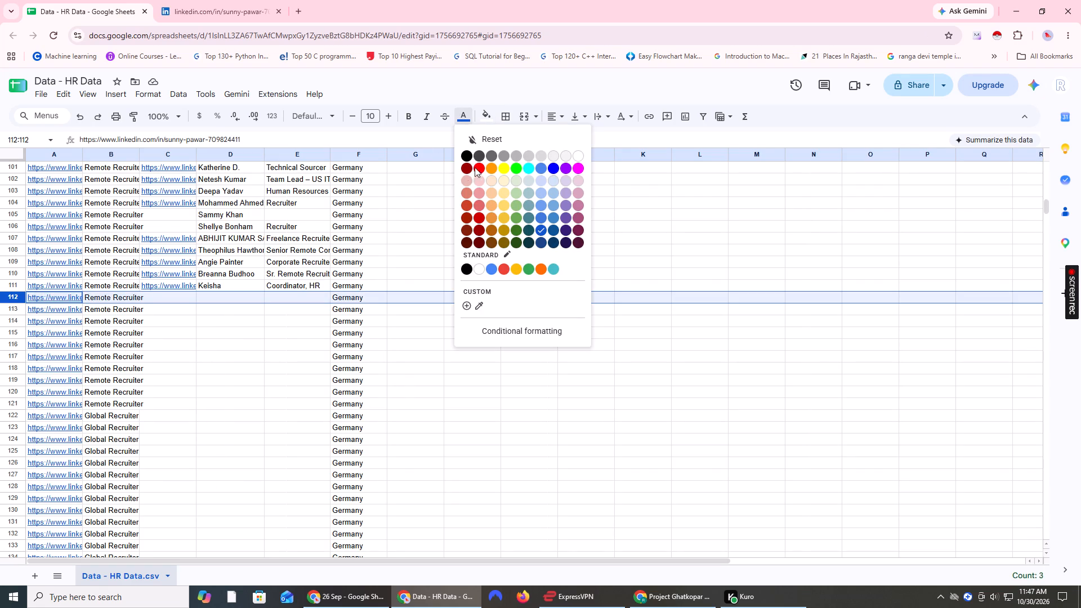
pyautogui.click(480, 166)
pyautogui.click(350, 312)
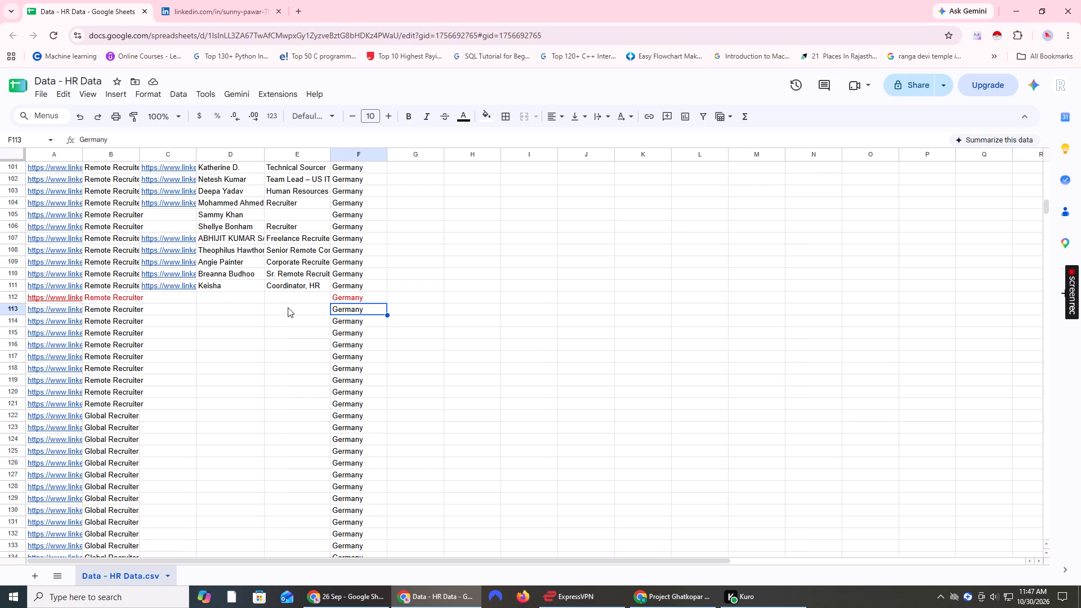
# Open the LinkedIn profile linked in row 113, close the row 112 tab, and copy the person's name into cell D112.
pyautogui.click(58, 307)
pyautogui.click(69, 327)
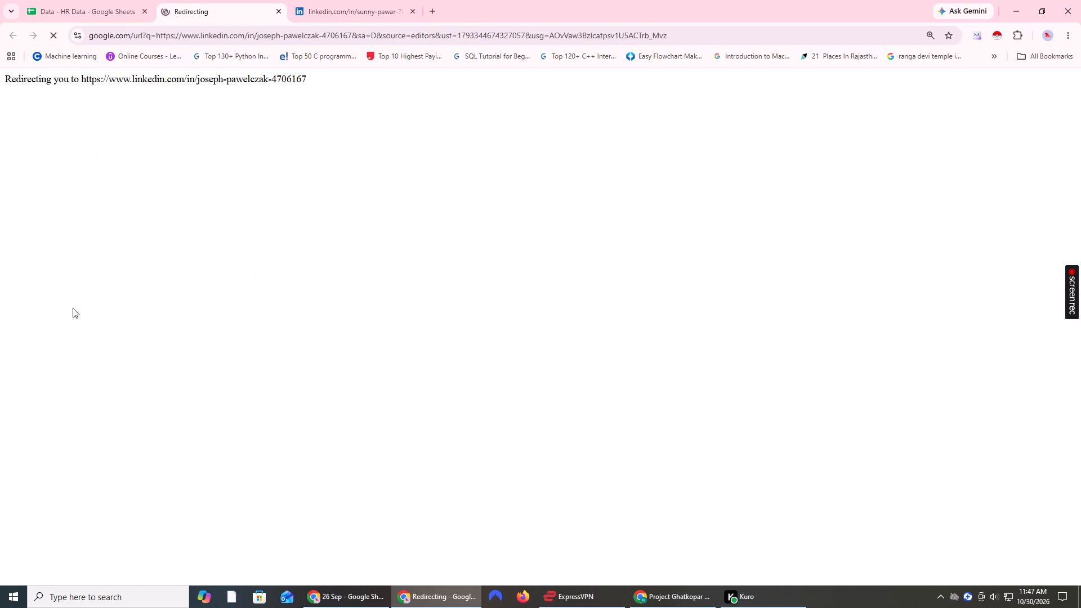
pyautogui.click(410, 11)
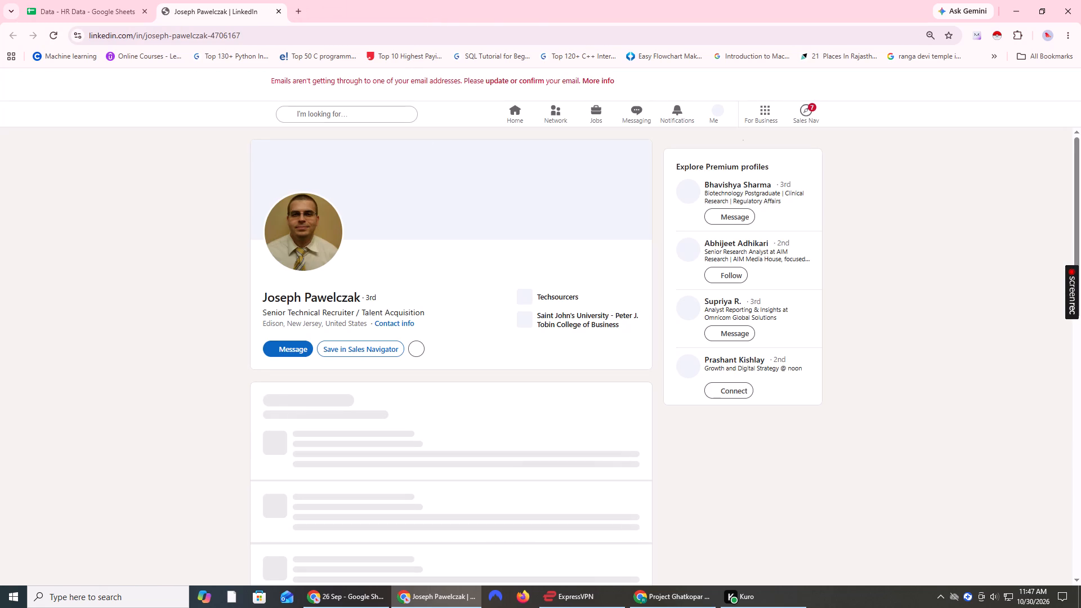
pyautogui.scroll(-4, 245, 316)
pyautogui.scroll(1, 244, 314)
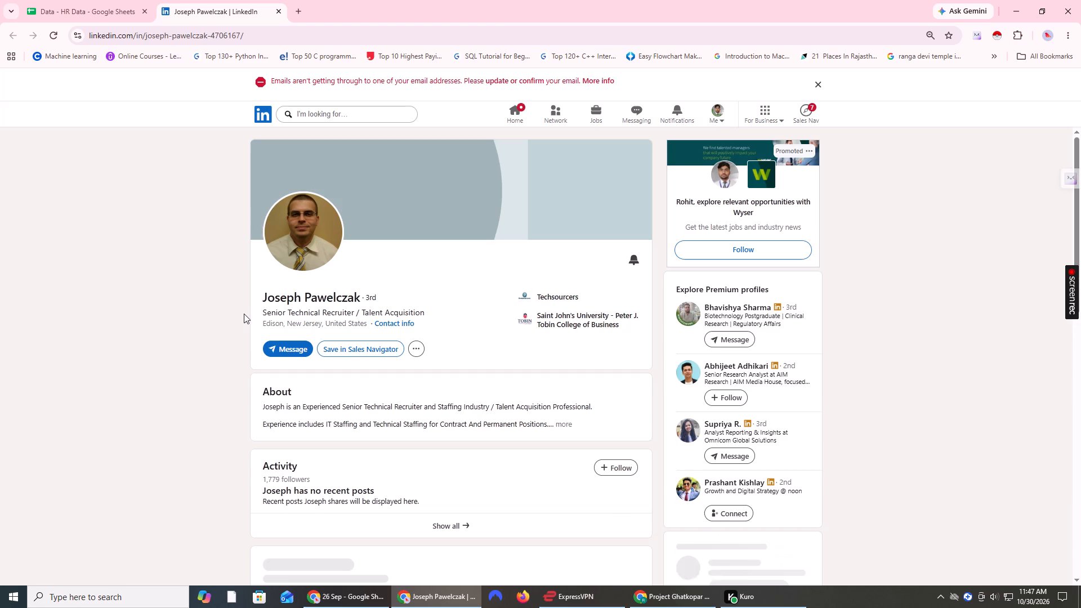
pyautogui.moveTo(255, 295); pyautogui.dragTo(358, 296)
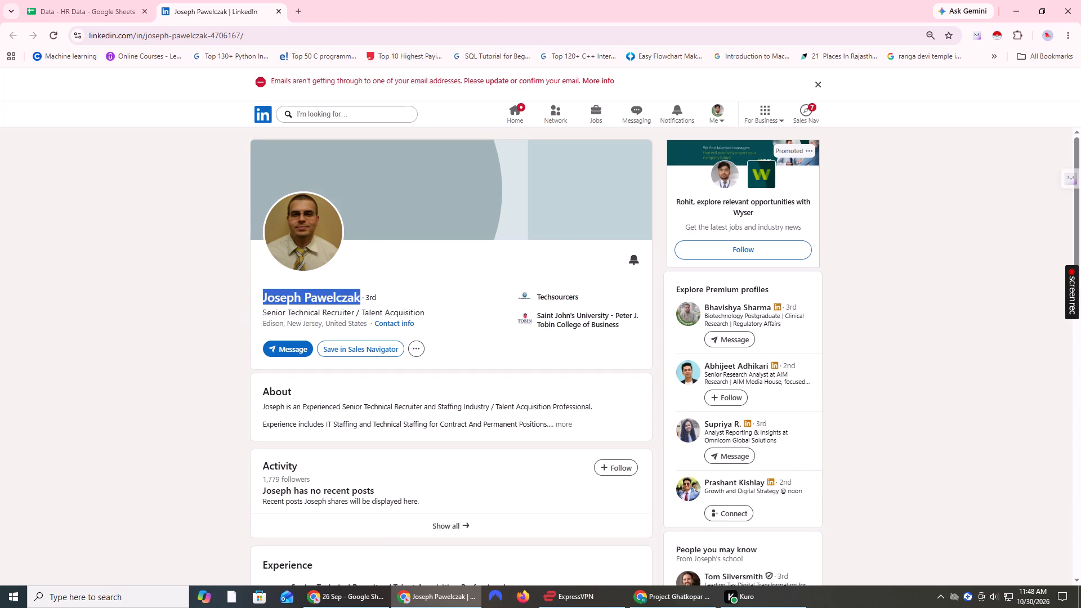
pyautogui.hotkey('ctrl', 'c')
pyautogui.click(57, 0)
pyautogui.doubleClick(212, 296)
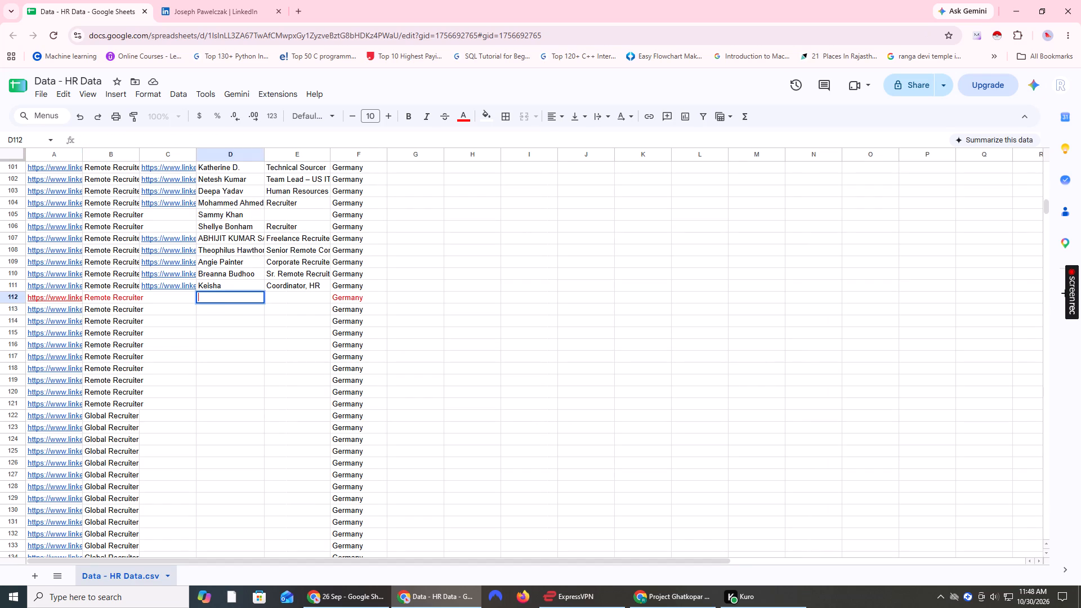
pyautogui.hotkey('ctrl', 'v')
pyautogui.click(201, 338)
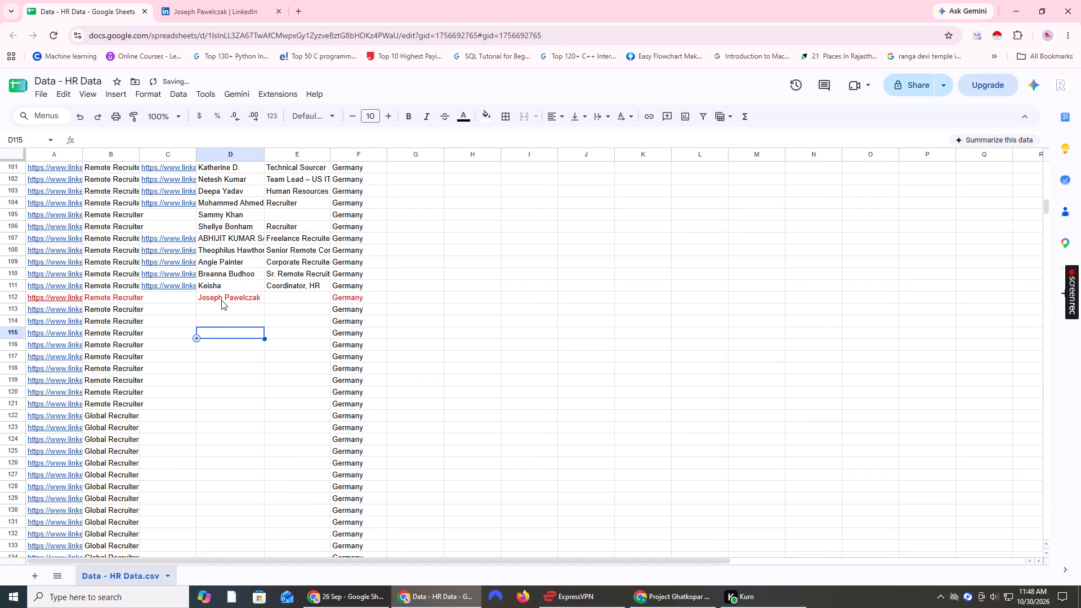
# Undo the name entry in cell D112 and paste the copied name into cell D113 instead.
pyautogui.hotkey('ctrl', 'z')
pyautogui.doubleClick(218, 307)
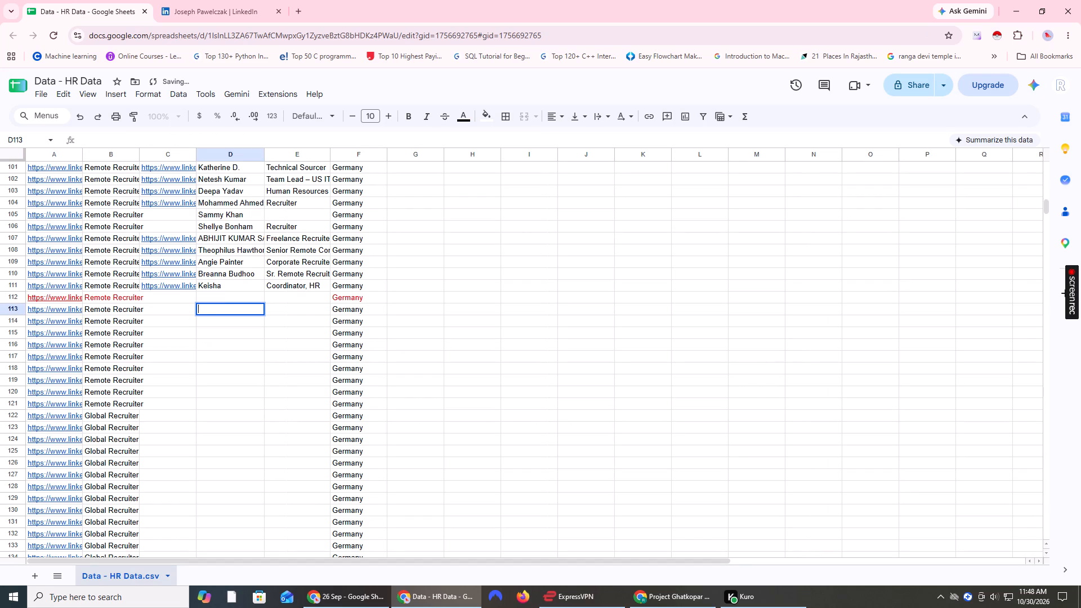
pyautogui.hotkey('ctrl', 'v')
pyautogui.click(209, 329)
# Open the Techsourcers company page from the profile's experience section and copy the job title "Senior Technical Recruiter / Talent Acquisition Professional" into cell E113.
pyautogui.click(254, 0)
pyautogui.scroll(-2, 417, 405)
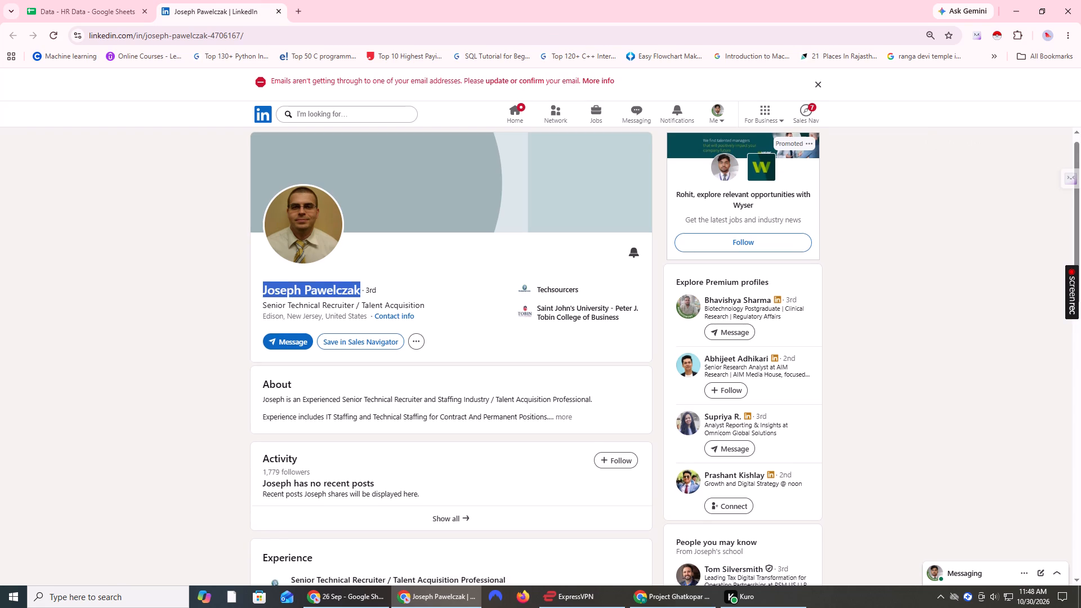
pyautogui.scroll(-4, 417, 405)
pyautogui.scroll(1, 417, 391)
pyautogui.keyDown('ctrl'); pyautogui.click(281, 310); pyautogui.keyUp('ctrl')
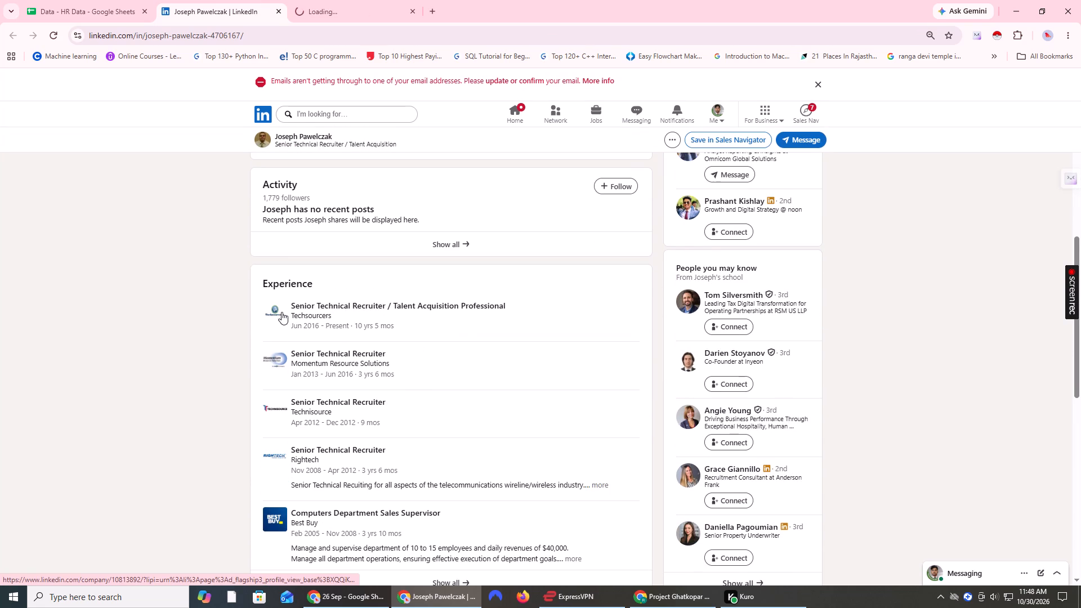
pyautogui.moveTo(289, 306); pyautogui.dragTo(381, 297)
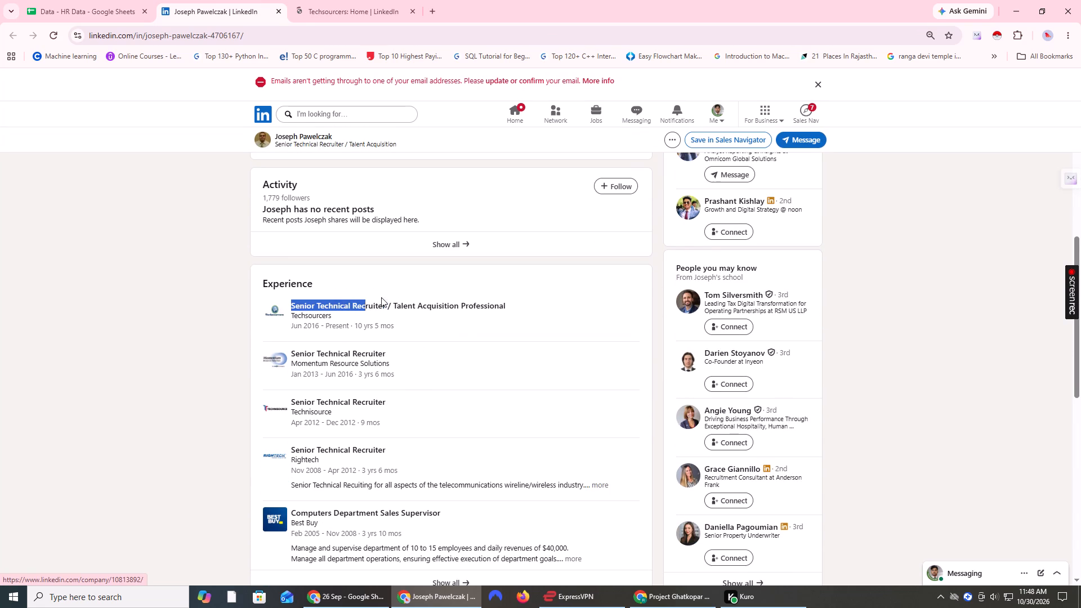
pyautogui.moveTo(381, 297); pyautogui.dragTo(524, 297)
pyautogui.hotkey('ctrl', 'c')
pyautogui.click(87, 0)
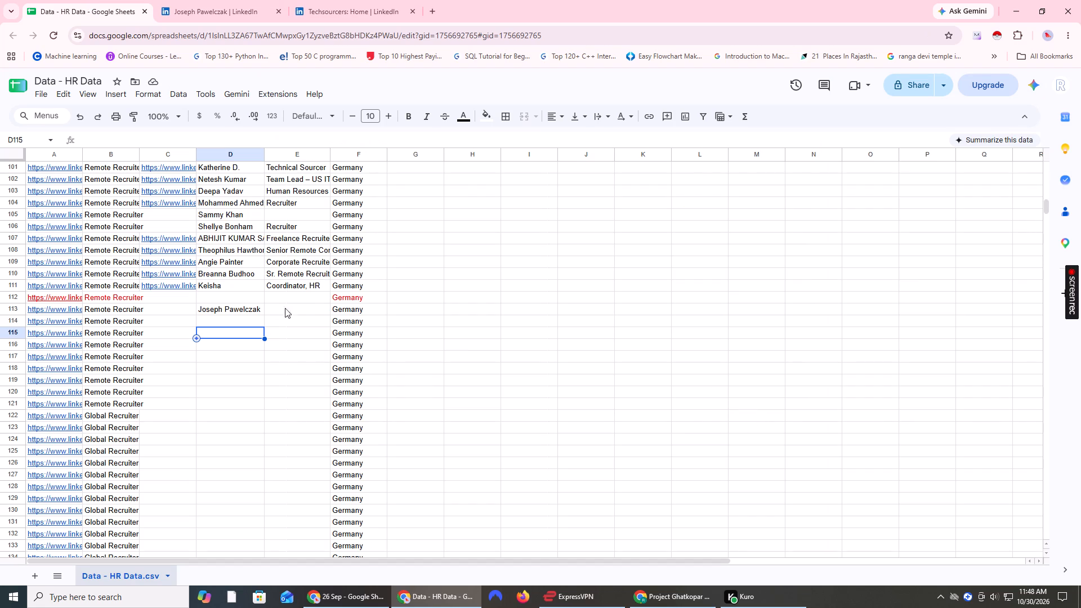
pyautogui.doubleClick(286, 309)
pyautogui.hotkey('ctrl', 'v')
pyautogui.click(256, 340)
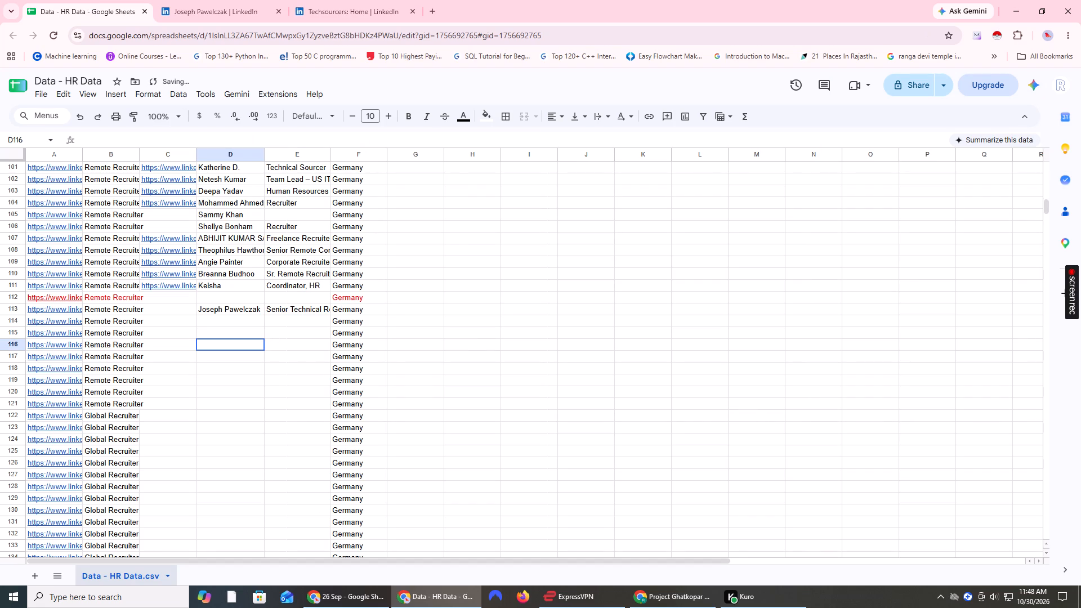
# Copy the Techsourcers LinkedIn company page URL into cell C113.
pyautogui.click(354, 0)
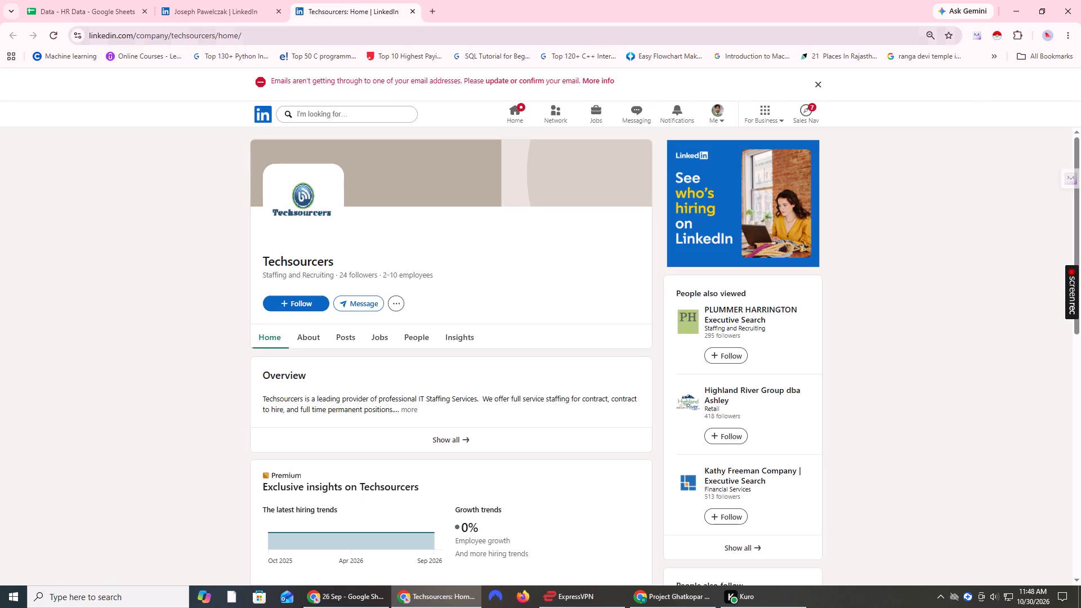
pyautogui.click(256, 33)
pyautogui.hotkey('ctrl', 'c')
pyautogui.click(87, 0)
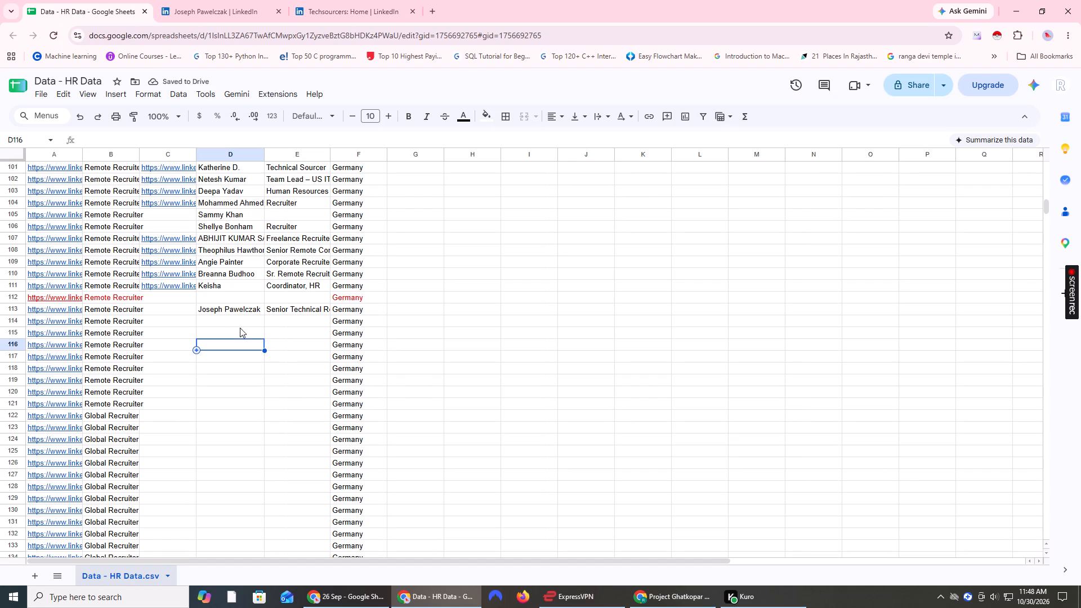
pyautogui.click(177, 315)
pyautogui.hotkey('ctrl', 'v')
pyautogui.click(164, 336)
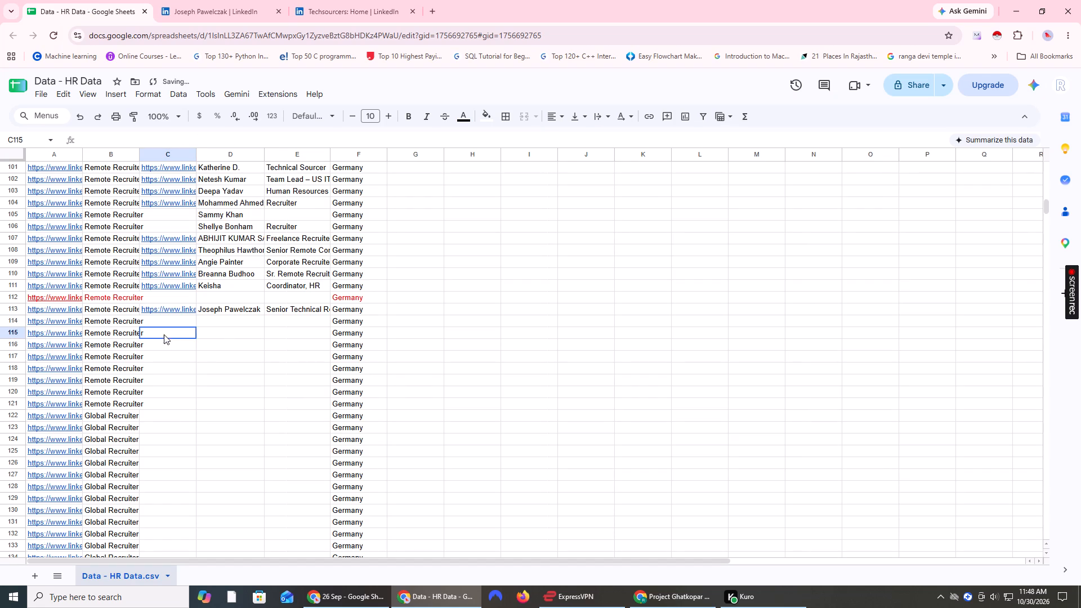
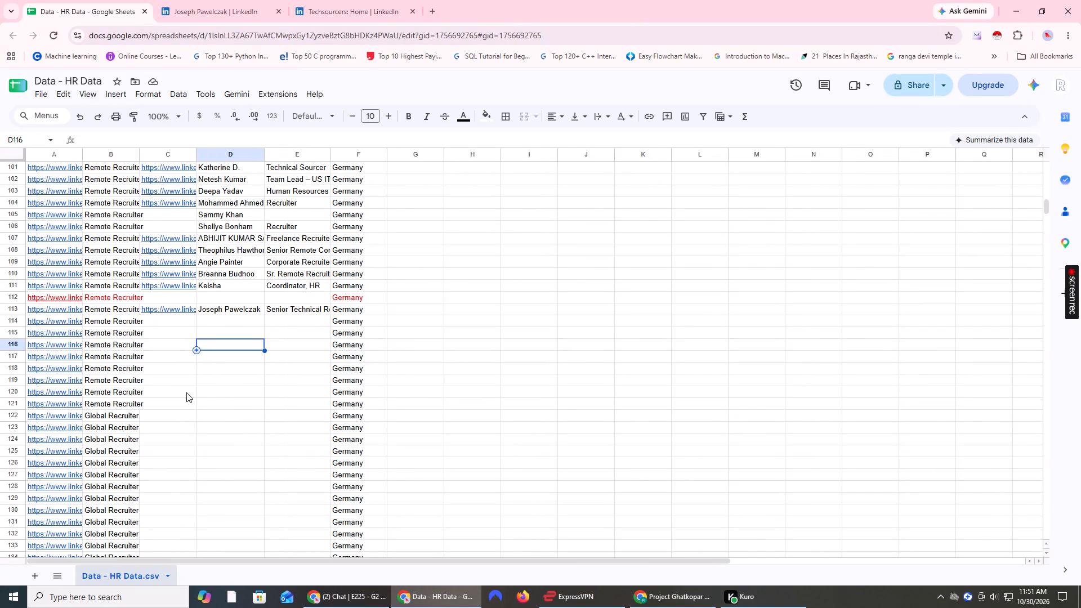
# Close the row 113 profile and company tabs, open the LinkedIn profile linked in row 114, and copy the person's name into cell D114.
pyautogui.click(278, 12)
pyautogui.click(278, 12)
pyautogui.click(204, 321)
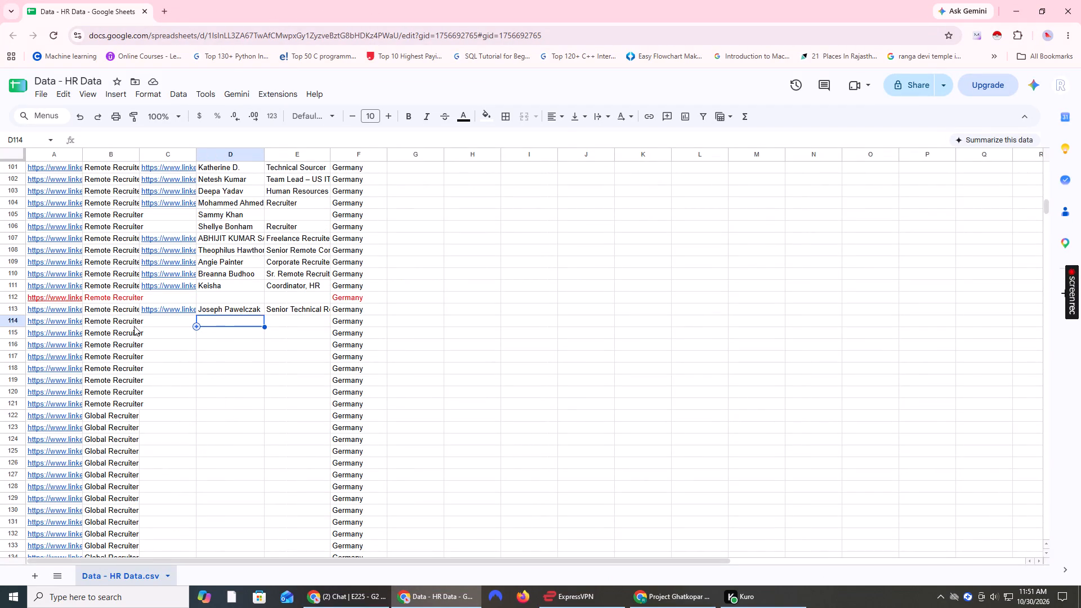
pyautogui.click(61, 322)
pyautogui.click(72, 341)
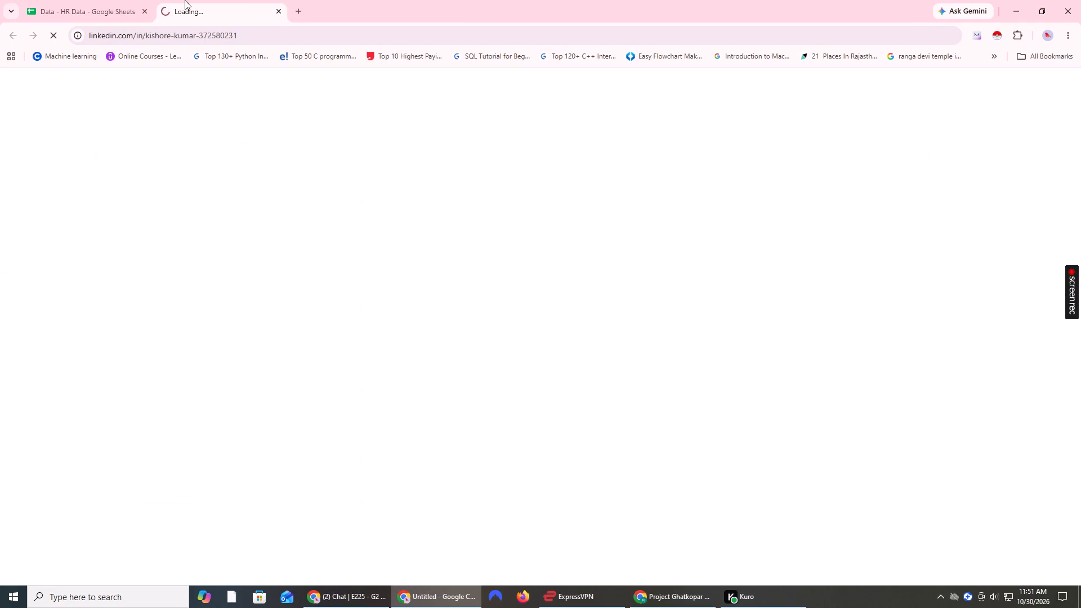
pyautogui.click(215, 0)
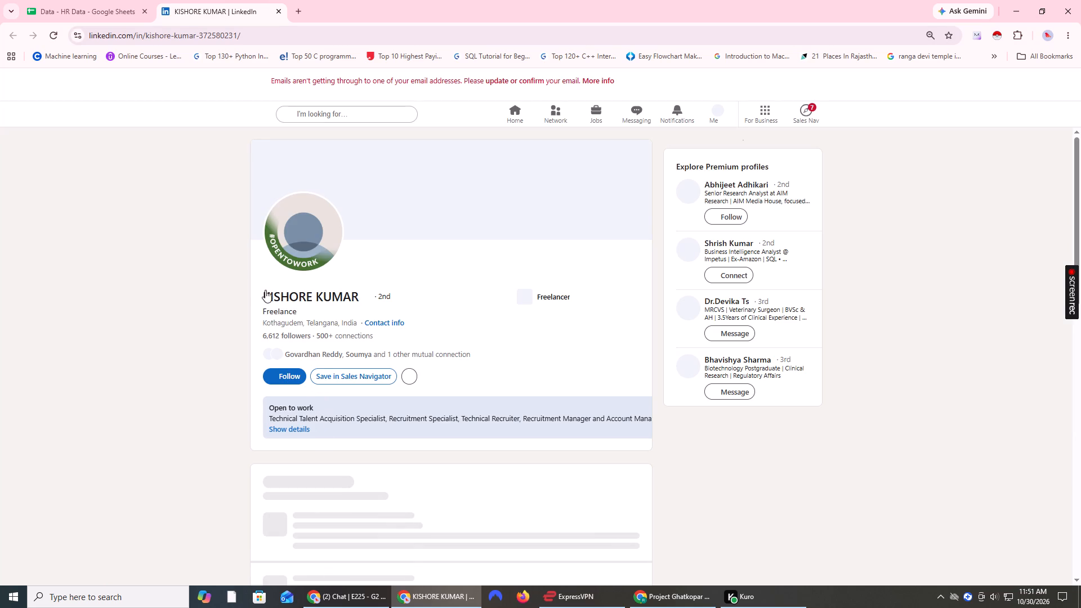
pyautogui.moveTo(258, 291); pyautogui.dragTo(361, 293)
pyautogui.hotkey('ctrl', 'c')
pyautogui.click(50, 0)
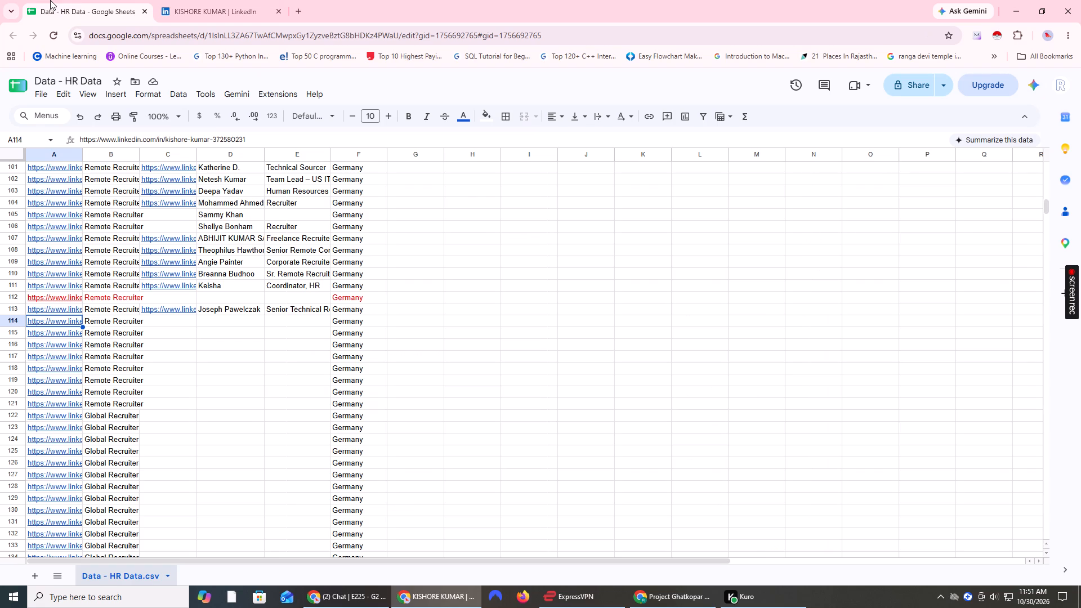
pyautogui.doubleClick(224, 321)
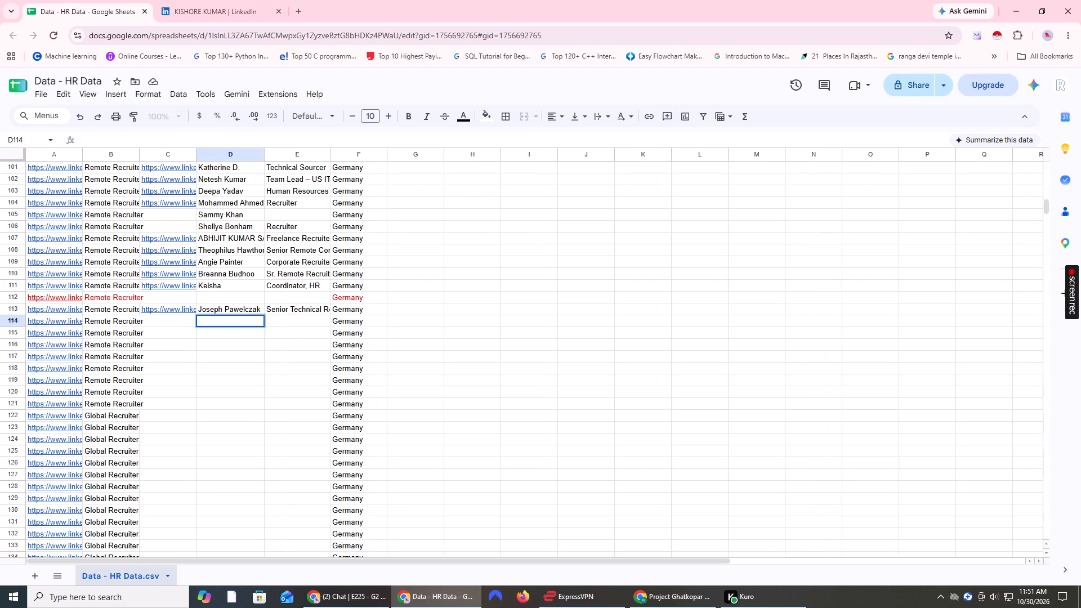
pyautogui.hotkey('ctrl', 'v')
pyautogui.click(219, 363)
# Copy the job title "Lead Recruiter" from the profile's experience section into cell E114.
pyautogui.click(189, 0)
pyautogui.scroll(-2, 223, 372)
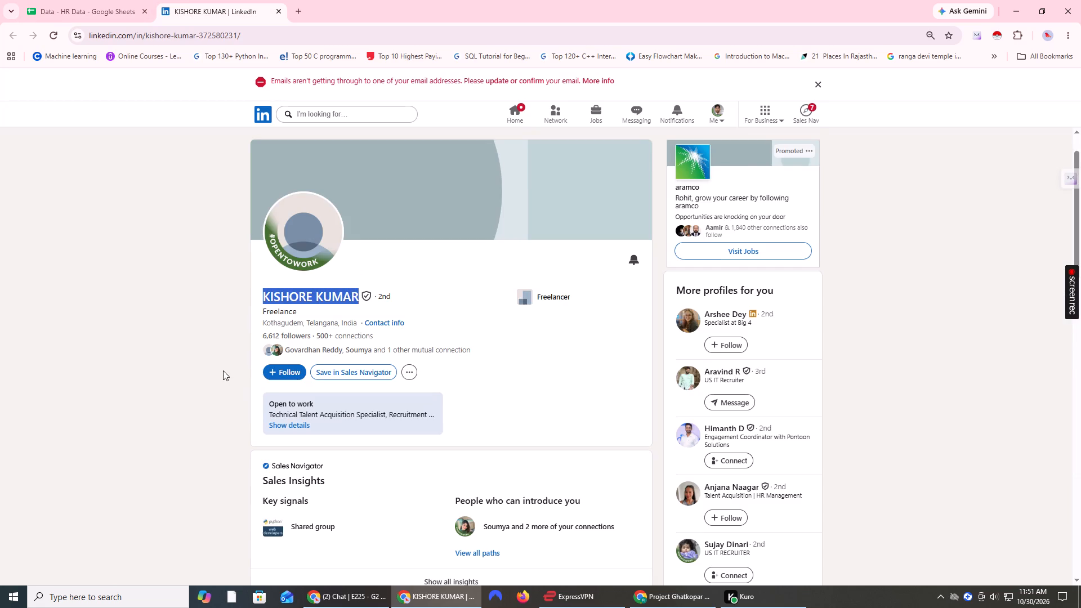
pyautogui.scroll(-4, 223, 370)
pyautogui.scroll(-8, 302, 369)
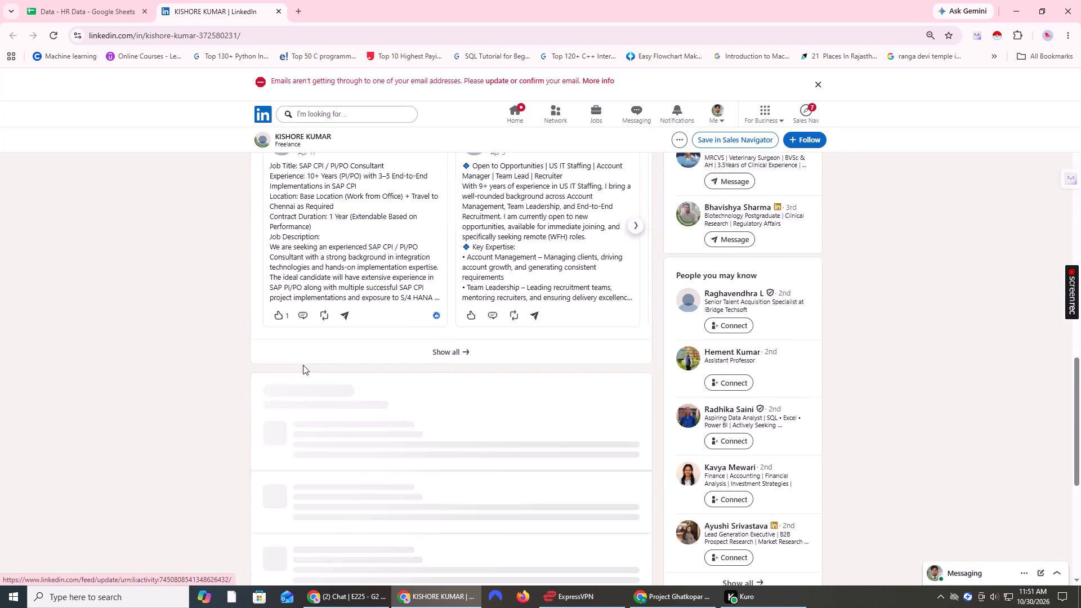
pyautogui.moveTo(347, 243); pyautogui.dragTo(312, 239)
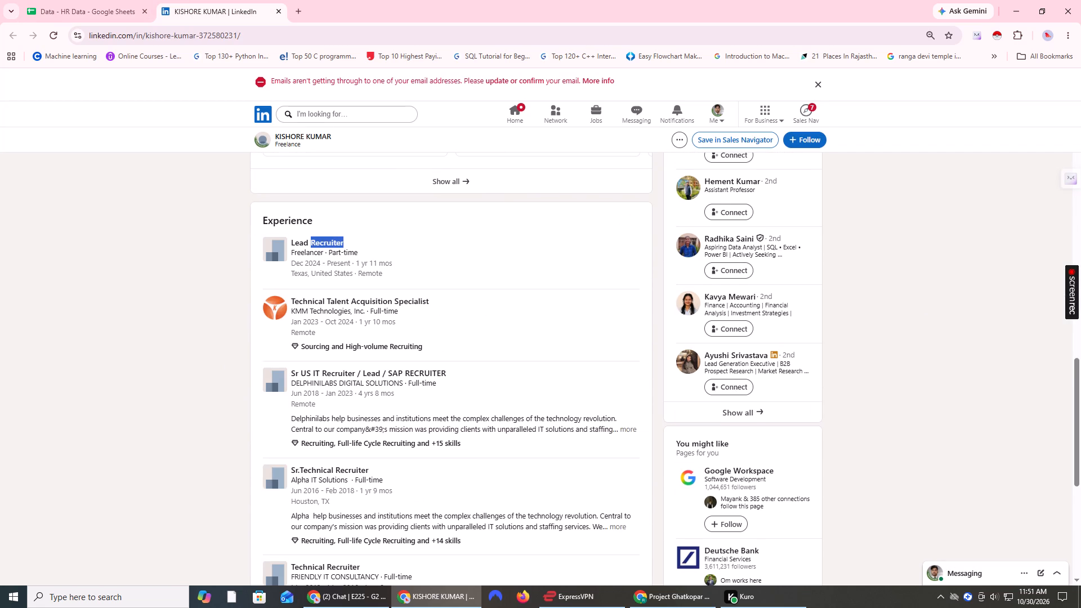
pyautogui.moveTo(312, 239); pyautogui.dragTo(290, 239)
pyautogui.hotkey('ctrl', 'c')
pyautogui.click(102, 16)
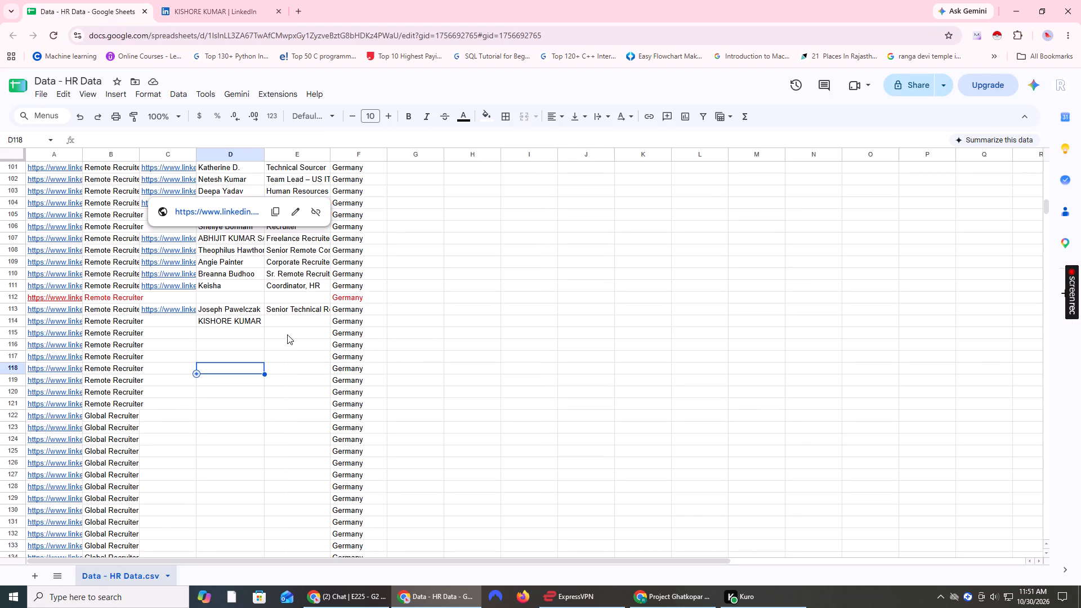
pyautogui.click(282, 315)
pyautogui.doubleClick(280, 318)
pyautogui.hotkey('ctrl', 'v')
pyautogui.keyDown('ctrl'); pyautogui.click(266, 341); pyautogui.keyUp('ctrl')
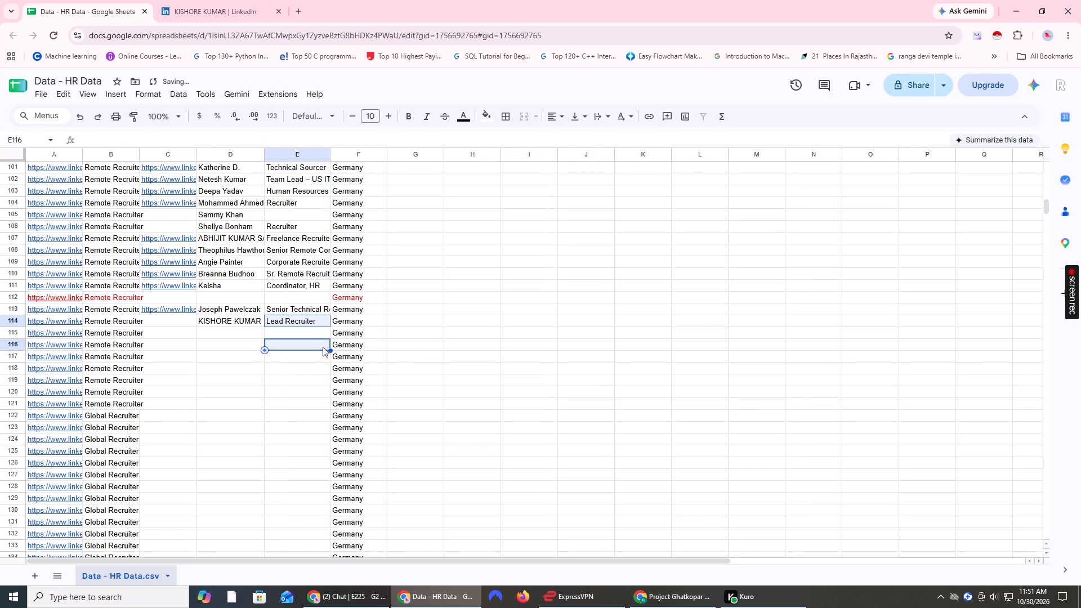
# Open the LinkedIn profile linked in row 115, close the row 114 tab, and copy the person's name into cell D115.
pyautogui.click(50, 332)
pyautogui.click(69, 350)
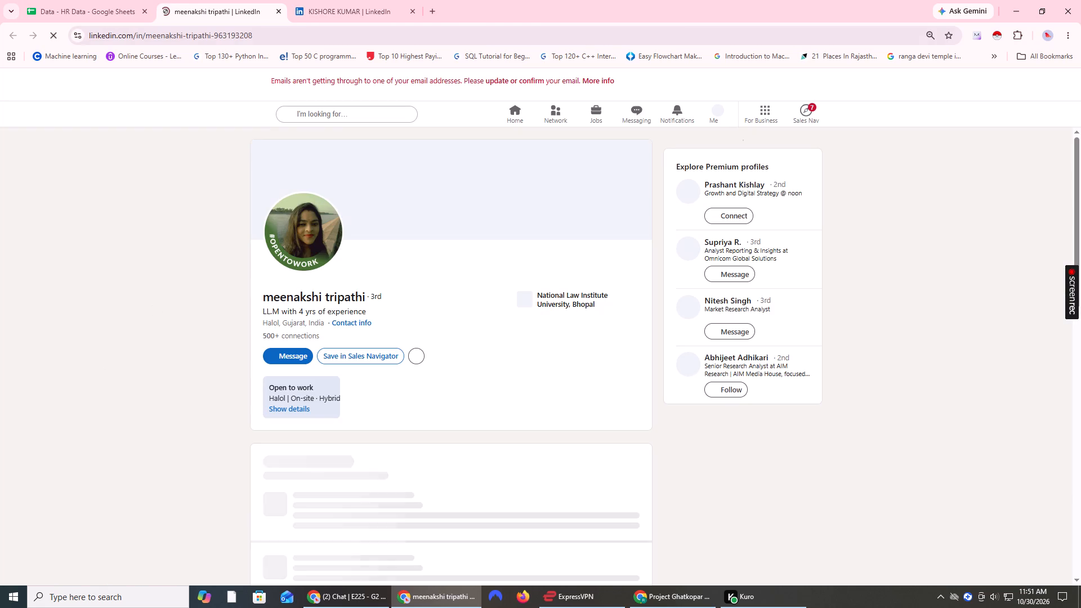
pyautogui.click(410, 11)
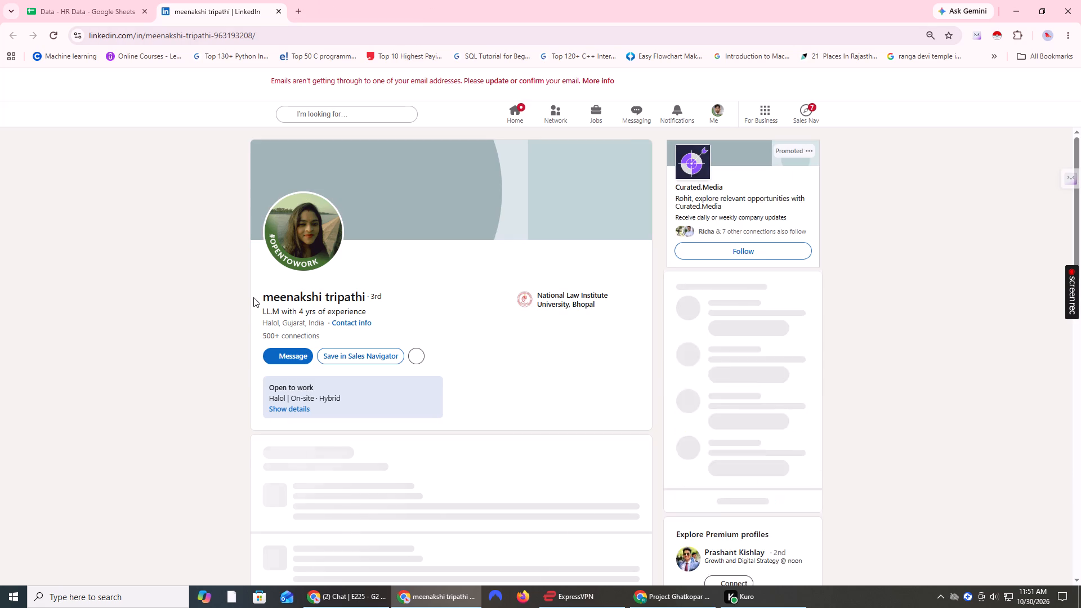
pyautogui.moveTo(253, 297); pyautogui.dragTo(365, 293)
pyautogui.hotkey('ctrl', 'c')
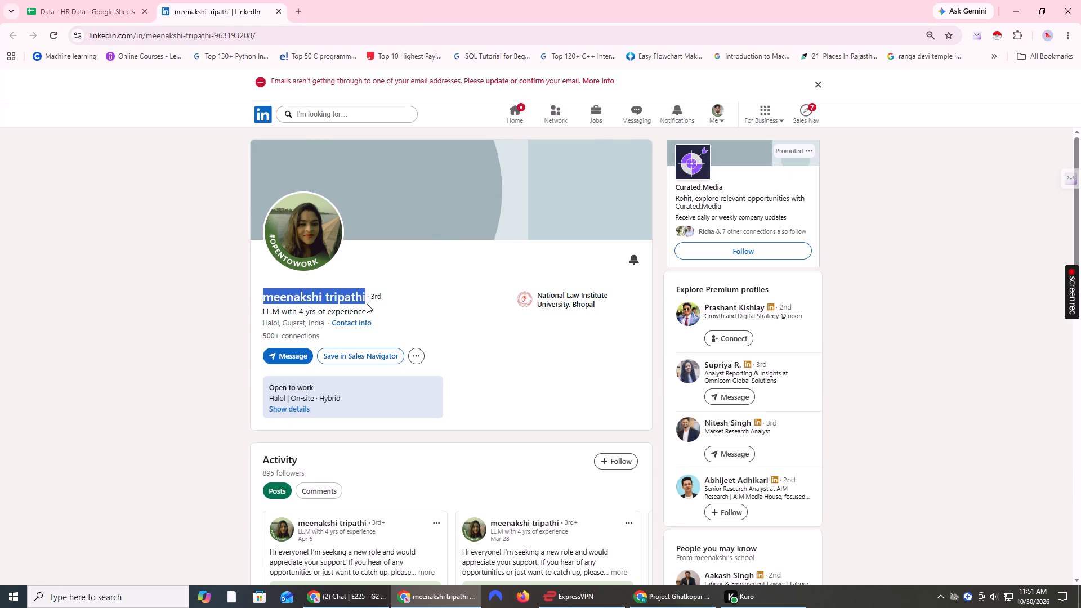
pyautogui.click(104, 0)
pyautogui.doubleClick(221, 334)
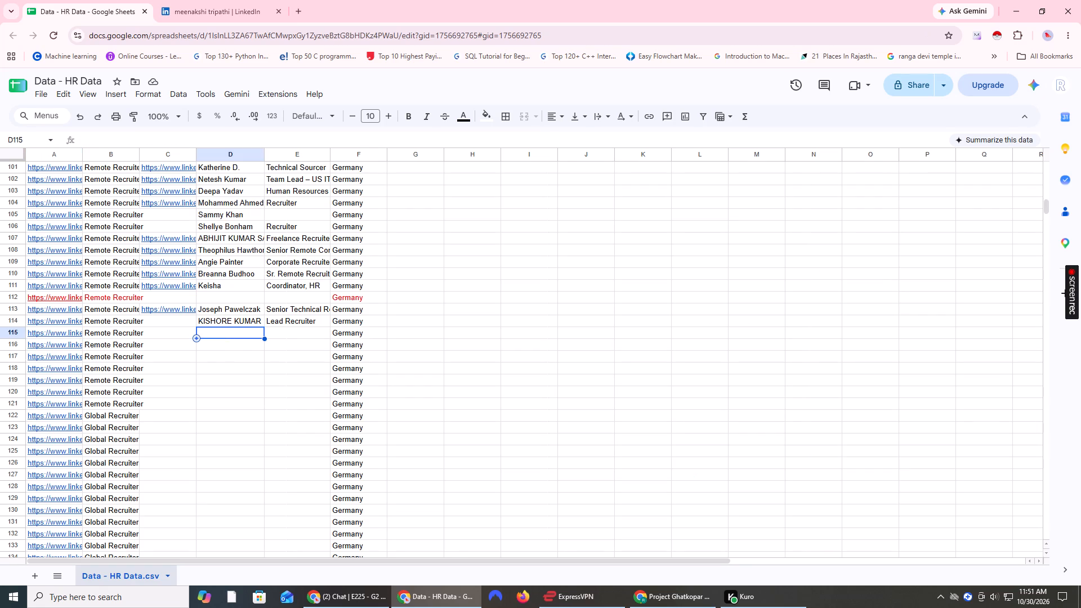
pyautogui.hotkey('ctrl', 'v')
pyautogui.click(206, 354)
# Open the QX Global Group company page from the profile's experience section and copy the job title "Recruiter" into cell E115.
pyautogui.click(191, 0)
pyautogui.scroll(-8, 263, 347)
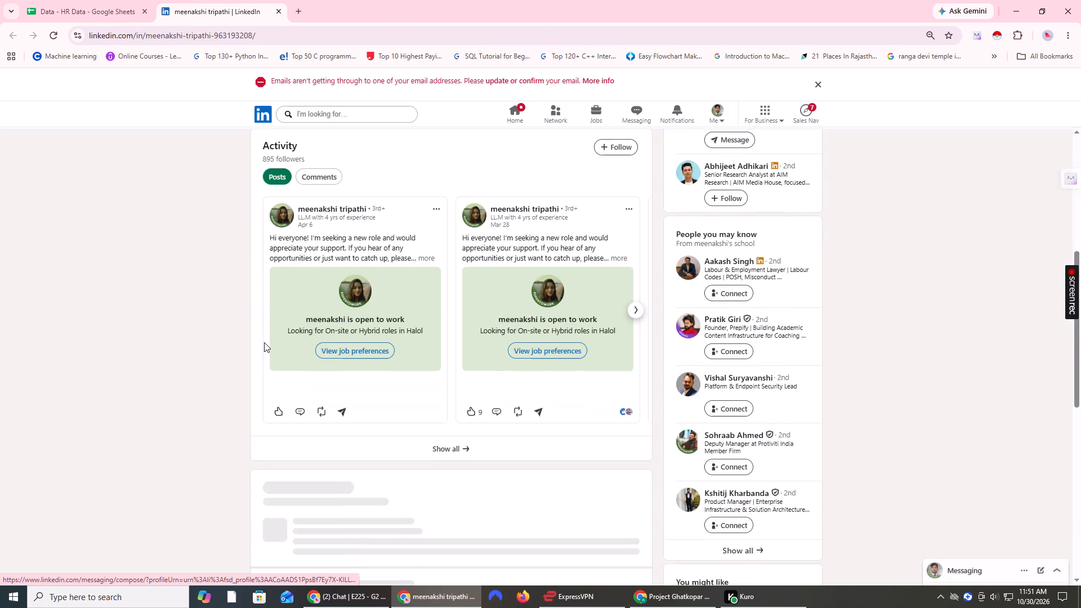
pyautogui.scroll(-4, 271, 338)
pyautogui.scroll(1, 271, 338)
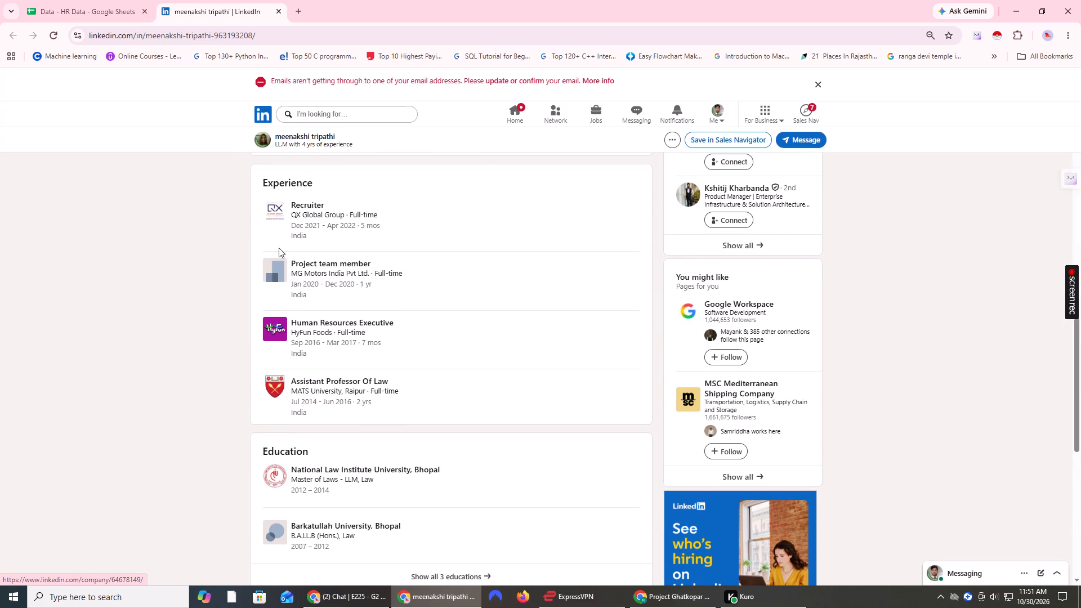
pyautogui.keyDown('ctrl'); pyautogui.click(267, 217); pyautogui.keyUp('ctrl')
pyautogui.moveTo(330, 203); pyautogui.dragTo(314, 201)
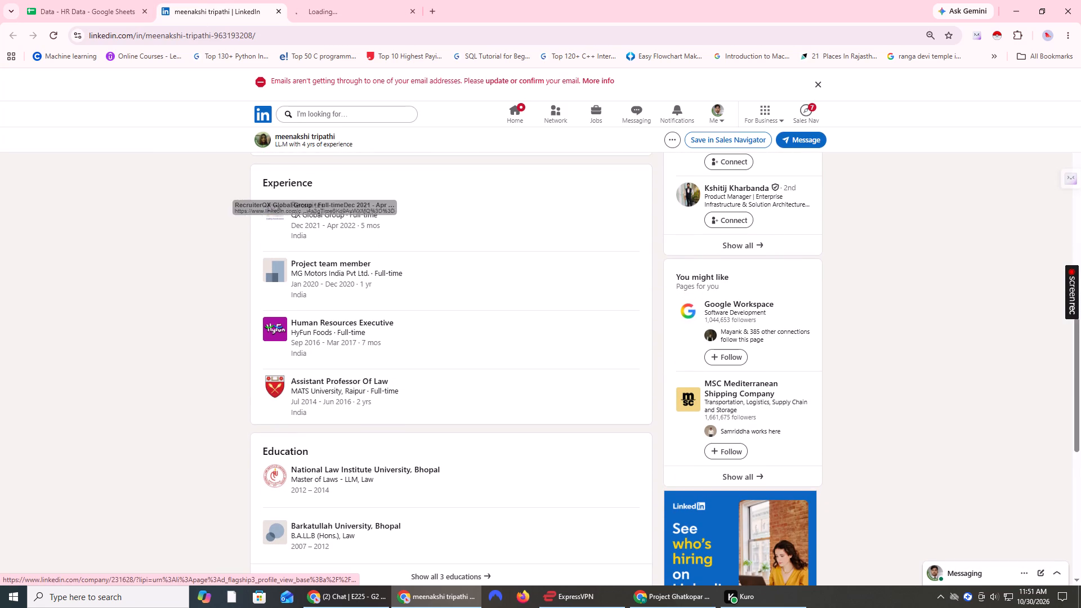
pyautogui.moveTo(314, 201); pyautogui.dragTo(306, 201)
pyautogui.moveTo(287, 204); pyautogui.dragTo(330, 205)
pyautogui.hotkey('ctrl', 'c')
pyautogui.click(77, 0)
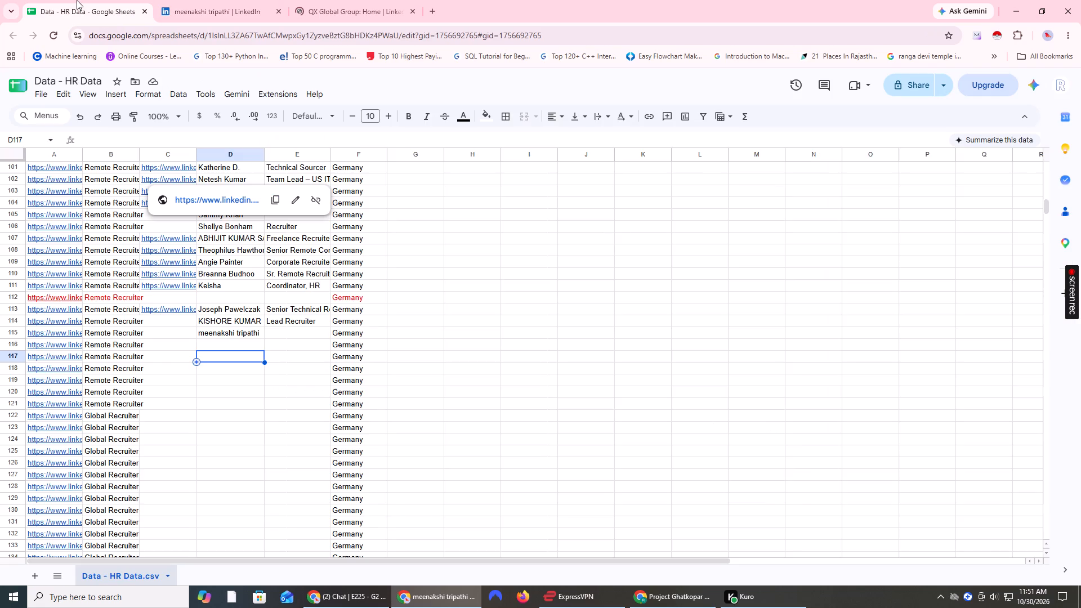
pyautogui.doubleClick(282, 336)
pyautogui.hotkey('ctrl', 'v')
pyautogui.click(272, 356)
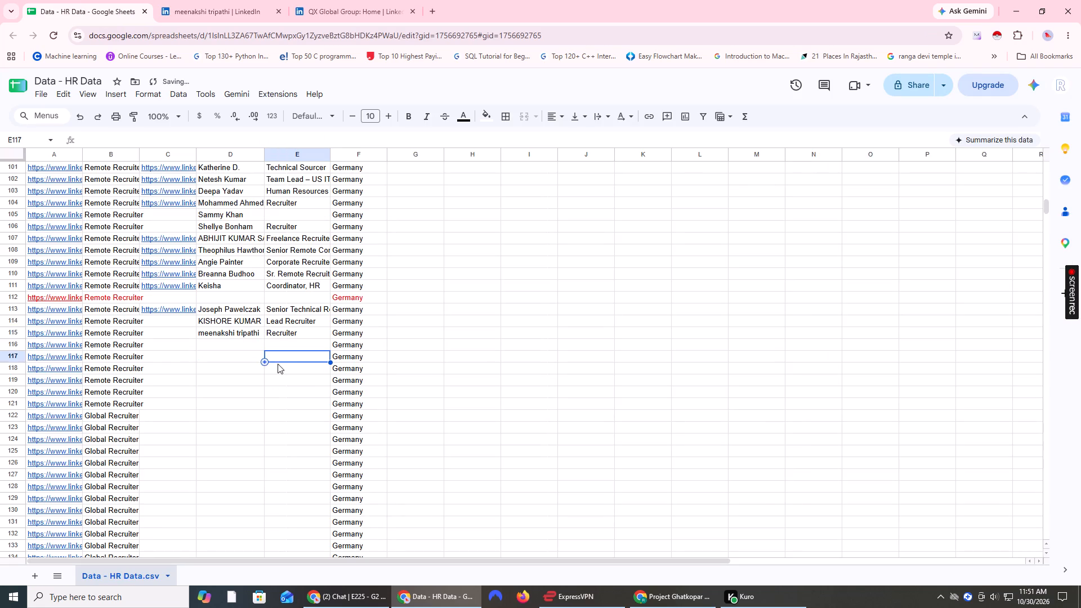
# Copy the QX Global Group LinkedIn company page URL into cell C115.
pyautogui.click(365, 0)
pyautogui.click(302, 37)
pyautogui.hotkey('ctrl', 'c')
pyautogui.click(87, 0)
pyautogui.click(179, 329)
pyautogui.hotkey('ctrl', 'v')
pyautogui.click(165, 351)
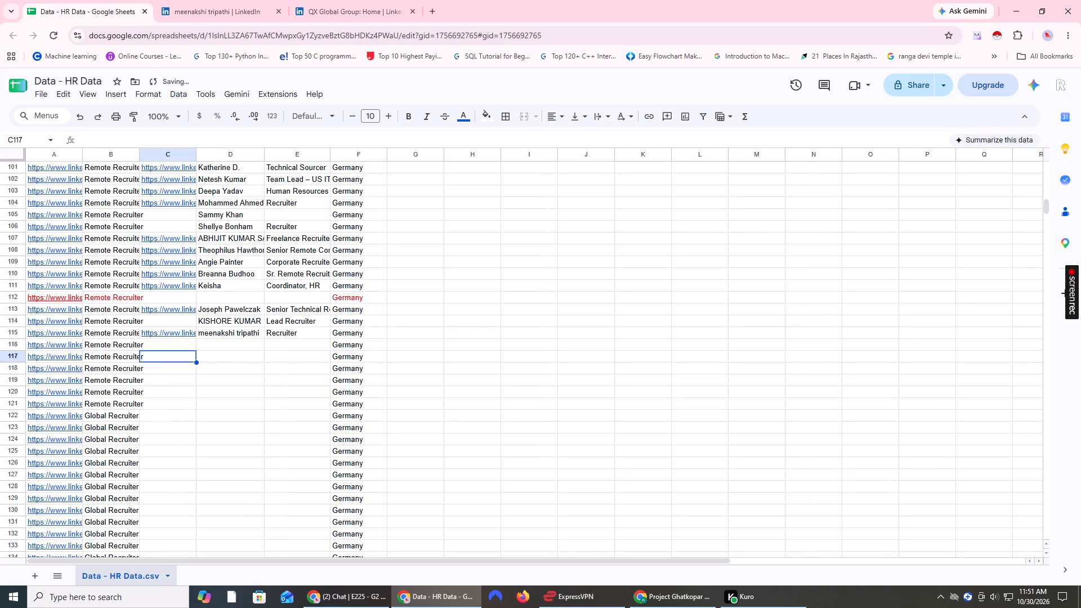
# Open the LinkedIn profile linked in row 116, close the row 115 tabs, and copy the person's name into cell D116.
pyautogui.click(75, 345)
pyautogui.click(84, 364)
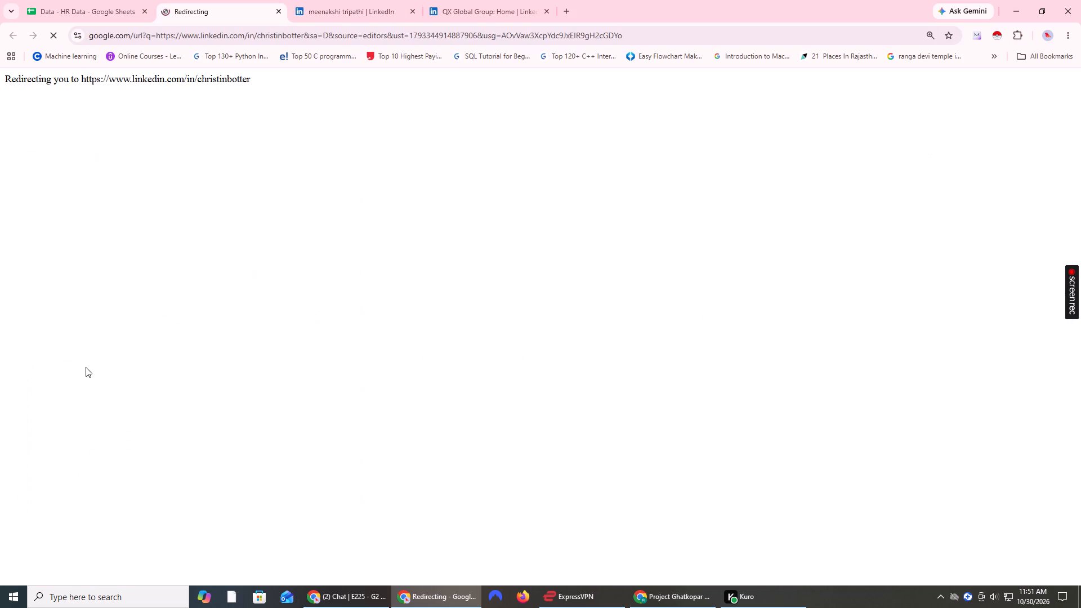
pyautogui.click(413, 15)
pyautogui.click(413, 15)
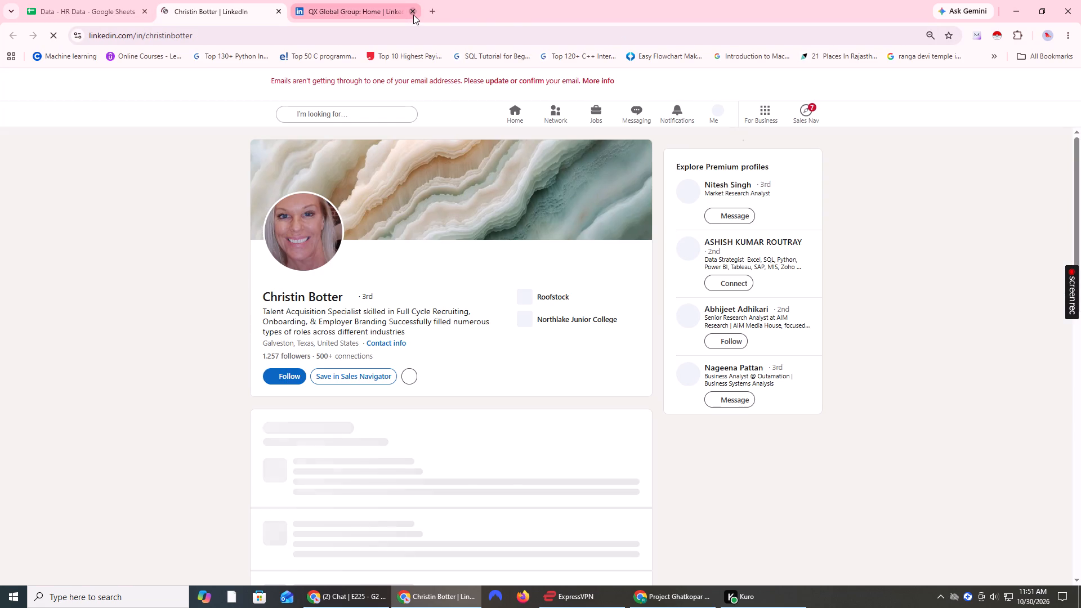
pyautogui.moveTo(257, 297); pyautogui.dragTo(328, 297)
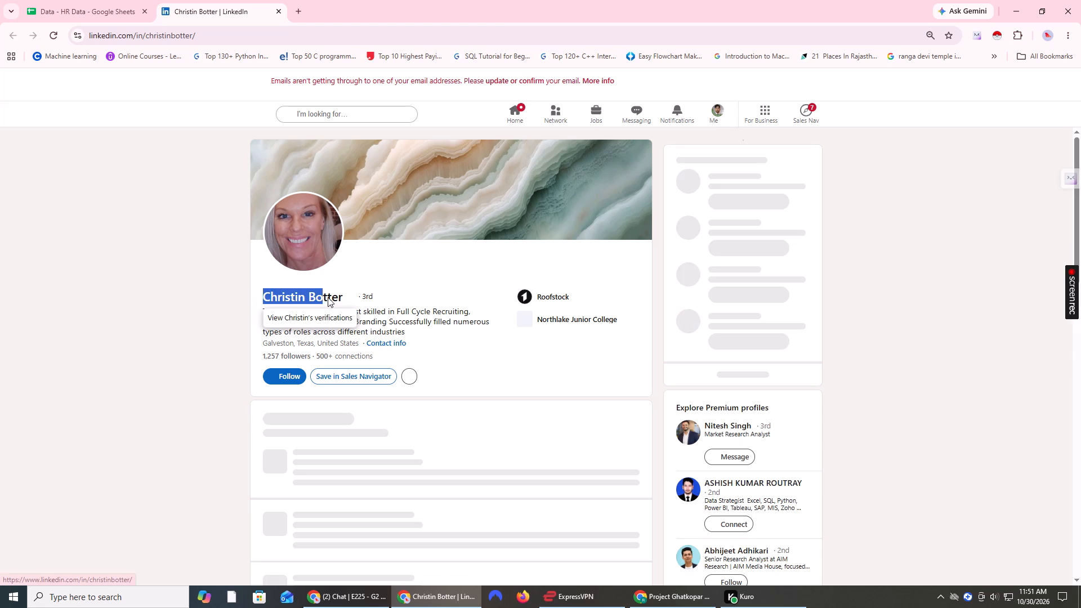
pyautogui.moveTo(328, 297); pyautogui.dragTo(342, 297)
pyautogui.hotkey('ctrl', 'c')
pyautogui.click(102, 0)
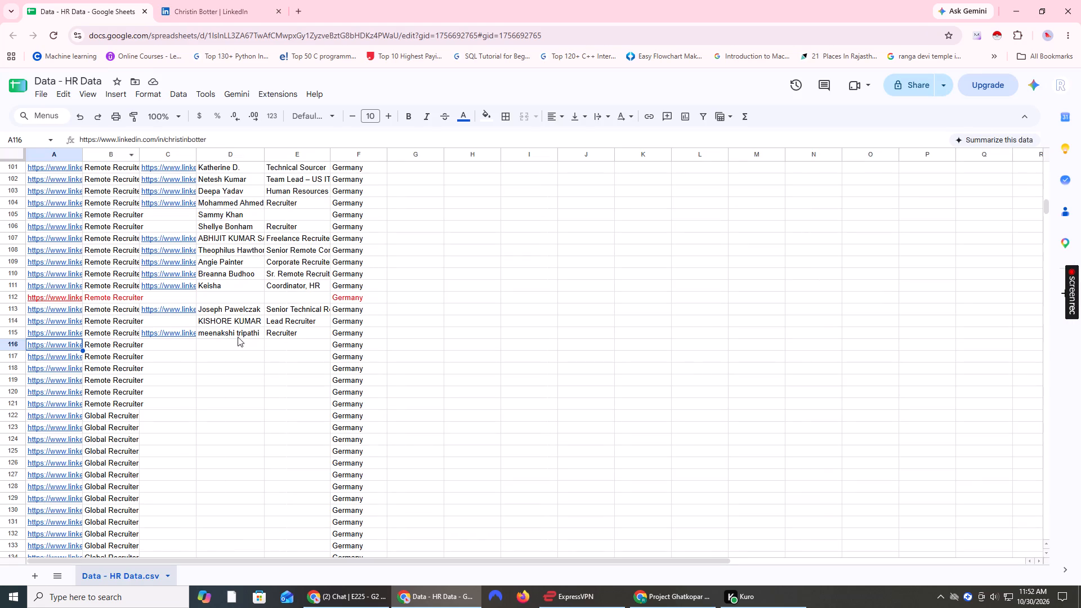
pyautogui.doubleClick(220, 347)
pyautogui.hotkey('ctrl', 'v')
pyautogui.press('Return')
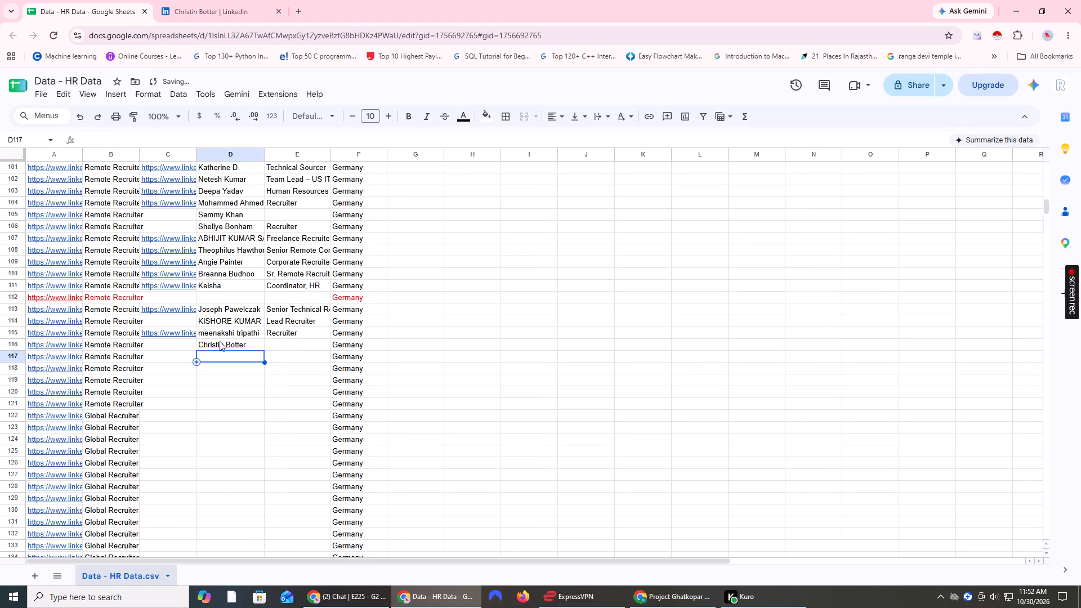
pyautogui.click(222, 413)
# Open the Roofstock company page from the profile's experience section and copy the job title "Recruiter" into cell E116.
pyautogui.click(185, 0)
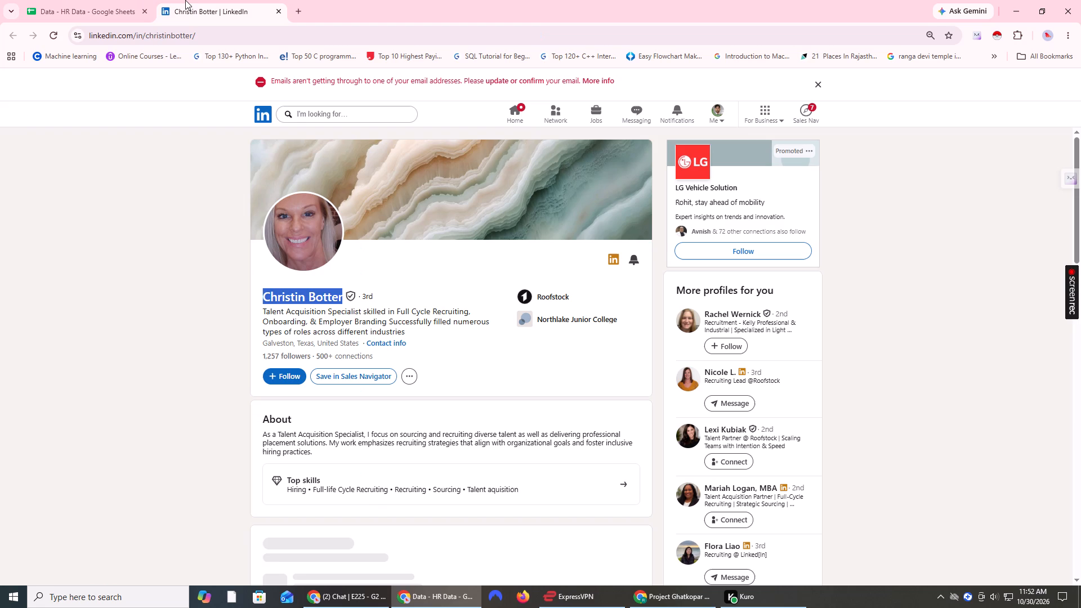
pyautogui.click(72, 2)
pyautogui.click(200, 0)
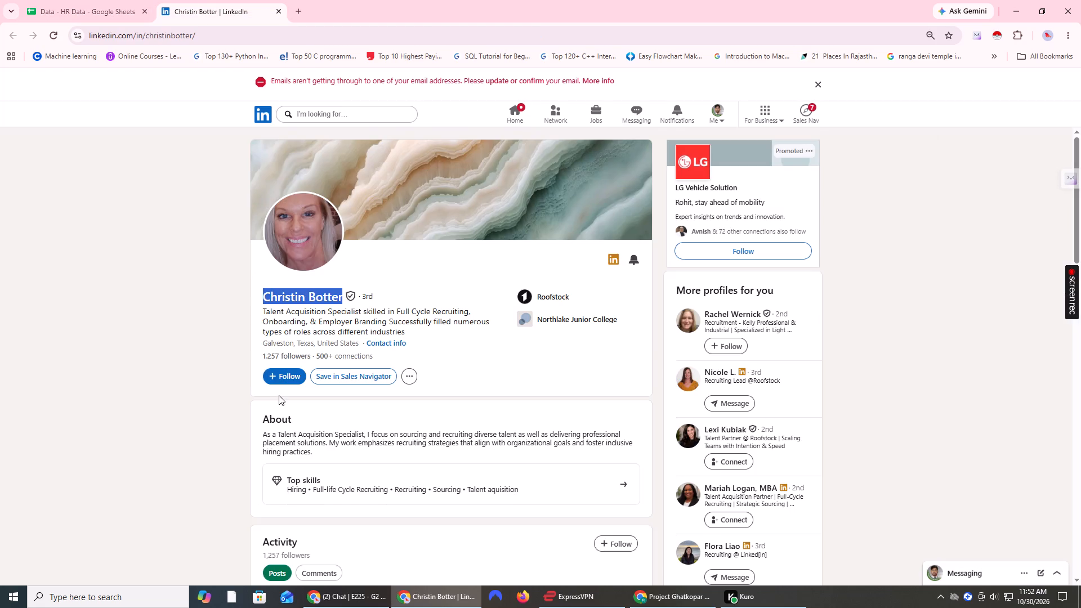
pyautogui.scroll(-11, 279, 395)
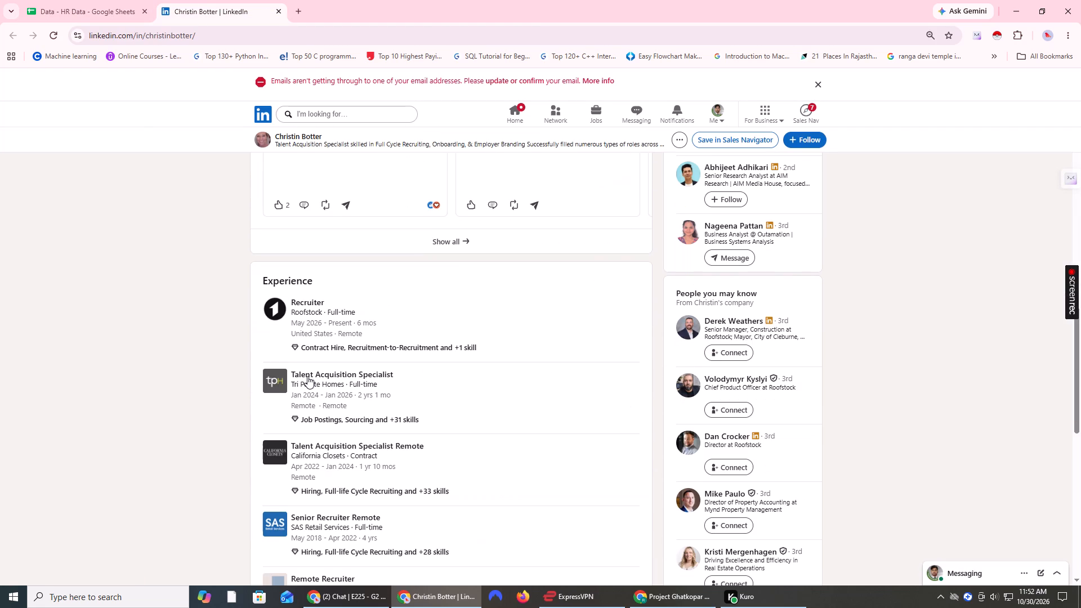
pyautogui.keyDown('ctrl'); pyautogui.click(271, 307); pyautogui.keyUp('ctrl')
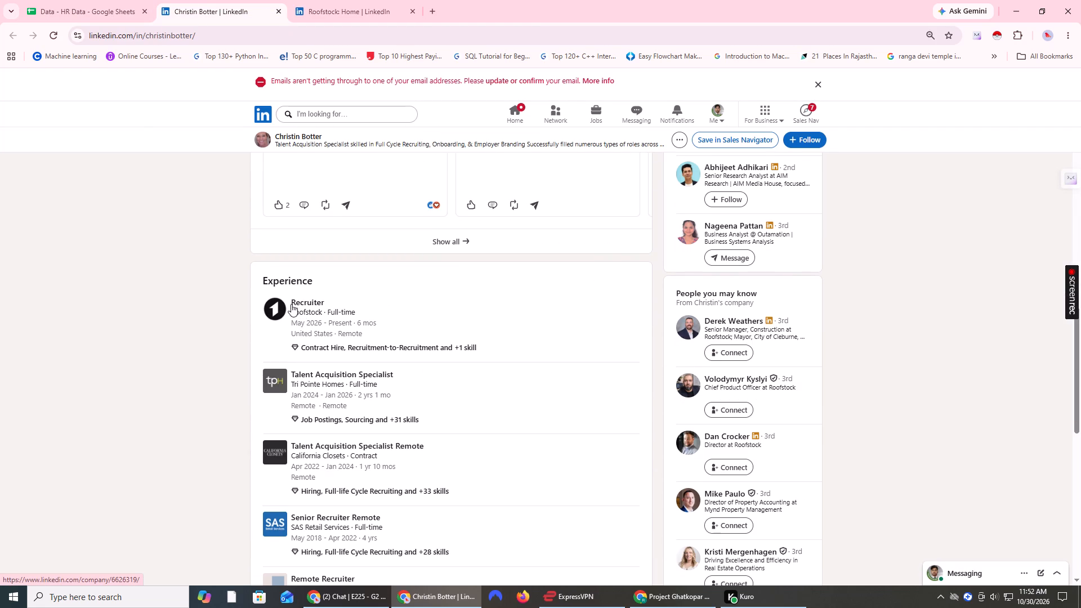
pyautogui.moveTo(288, 302); pyautogui.dragTo(332, 299)
pyautogui.hotkey('ctrl', 'c')
pyautogui.click(135, 0)
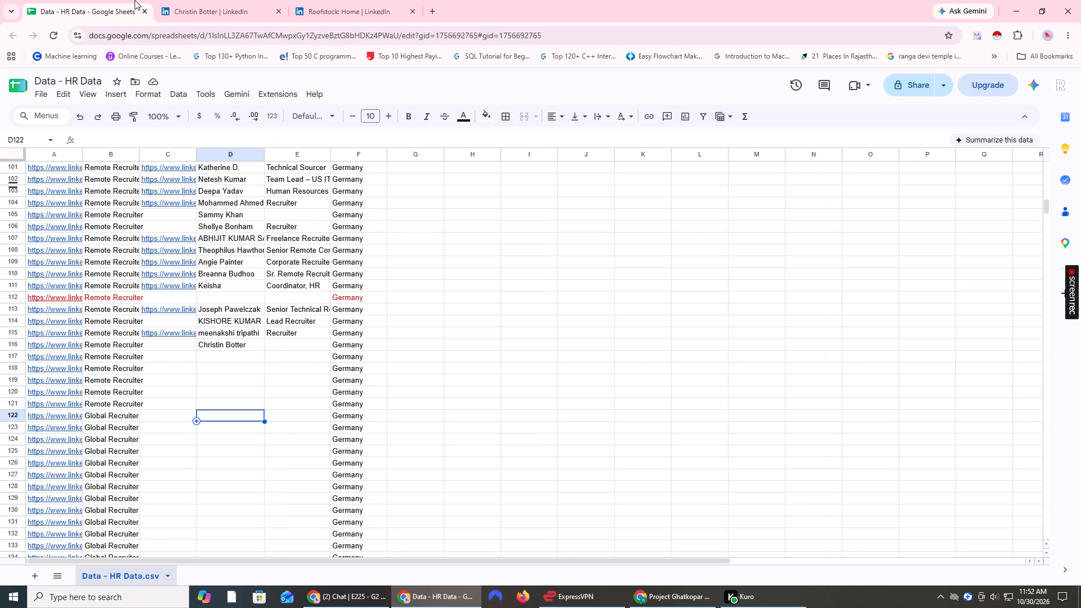
pyautogui.doubleClick(285, 345)
pyautogui.hotkey('ctrl', 'v')
pyautogui.click(267, 364)
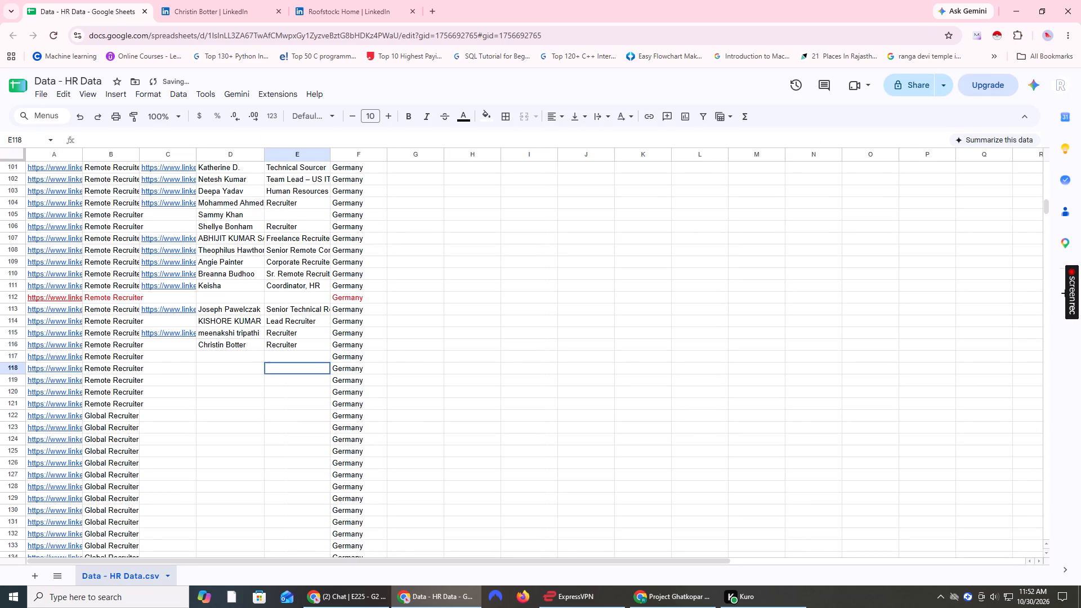
# Copy the Roofstock LinkedIn company page URL into cell C116.
pyautogui.click(325, 0)
pyautogui.click(294, 35)
pyautogui.hotkey('ctrl', 'c')
pyautogui.click(57, 0)
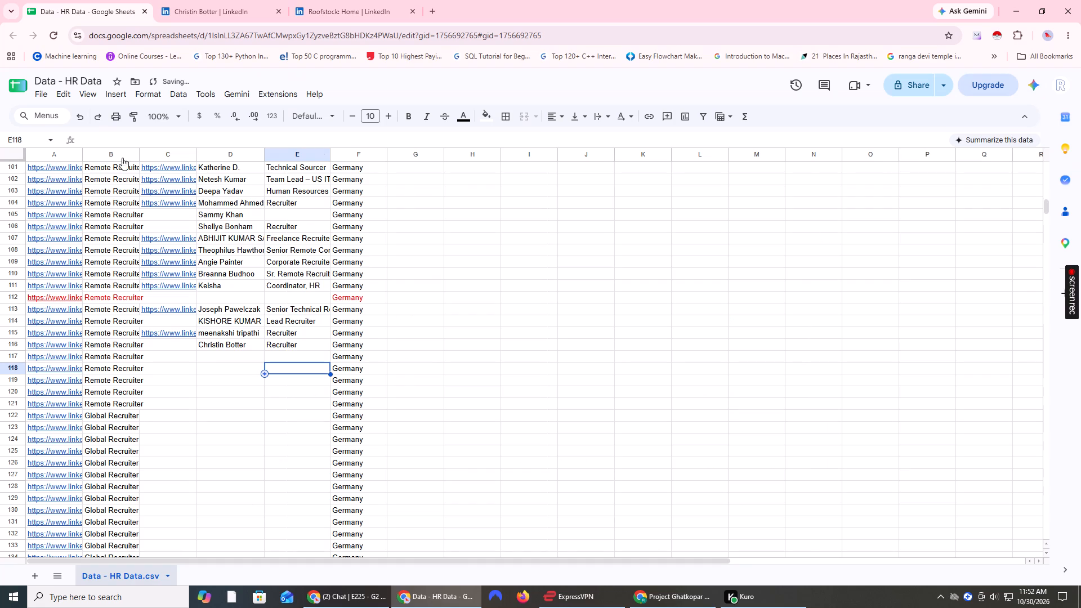
pyautogui.click(177, 342)
pyautogui.hotkey('ctrl', 'v')
pyautogui.click(160, 378)
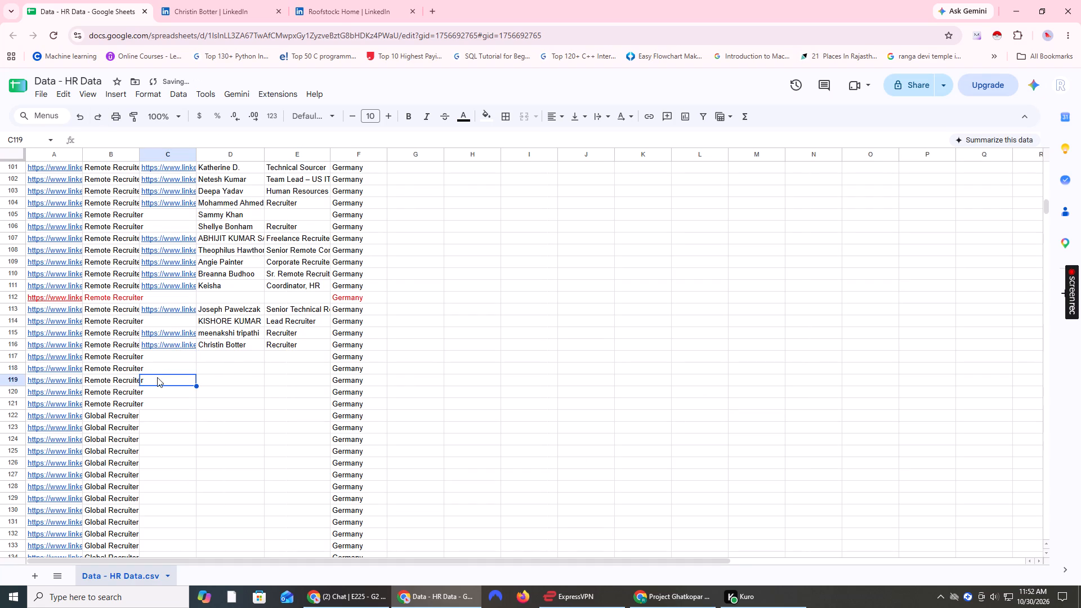
# Open the LinkedIn profile linked in row 117, close the row 116 tabs, and copy the person's name into cell D117.
pyautogui.click(63, 354)
pyautogui.click(65, 375)
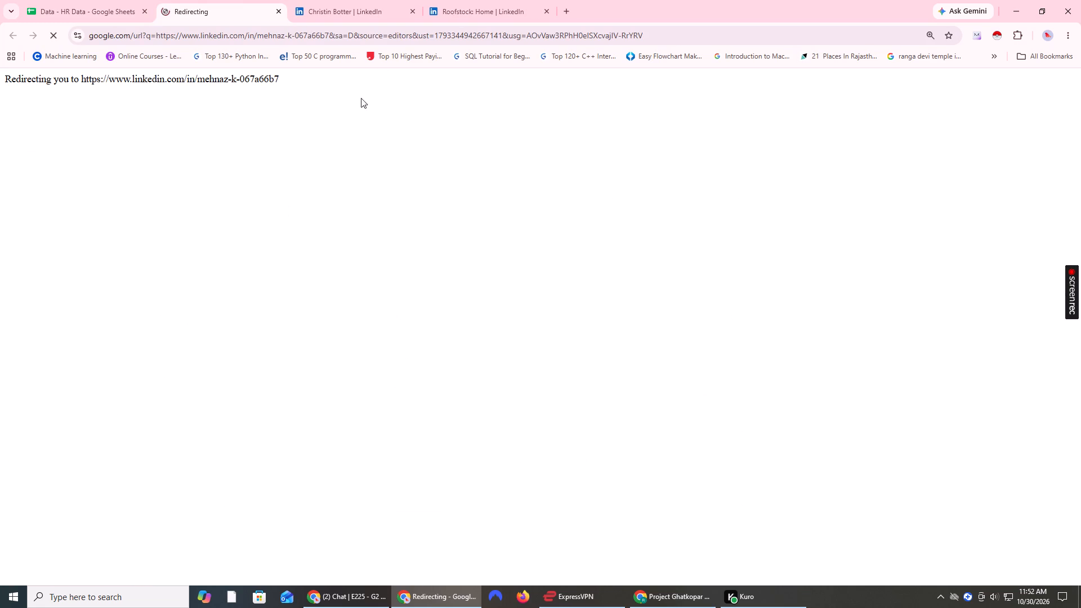
pyautogui.click(416, 10)
pyautogui.click(416, 10)
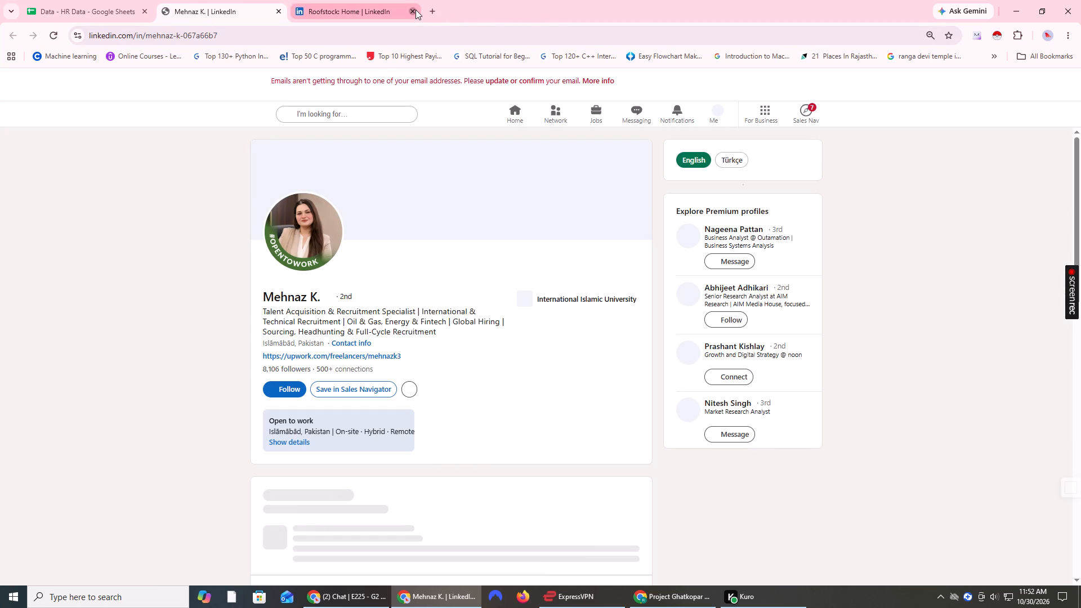
pyautogui.moveTo(258, 296); pyautogui.dragTo(319, 294)
pyautogui.hotkey('ctrl', 'c')
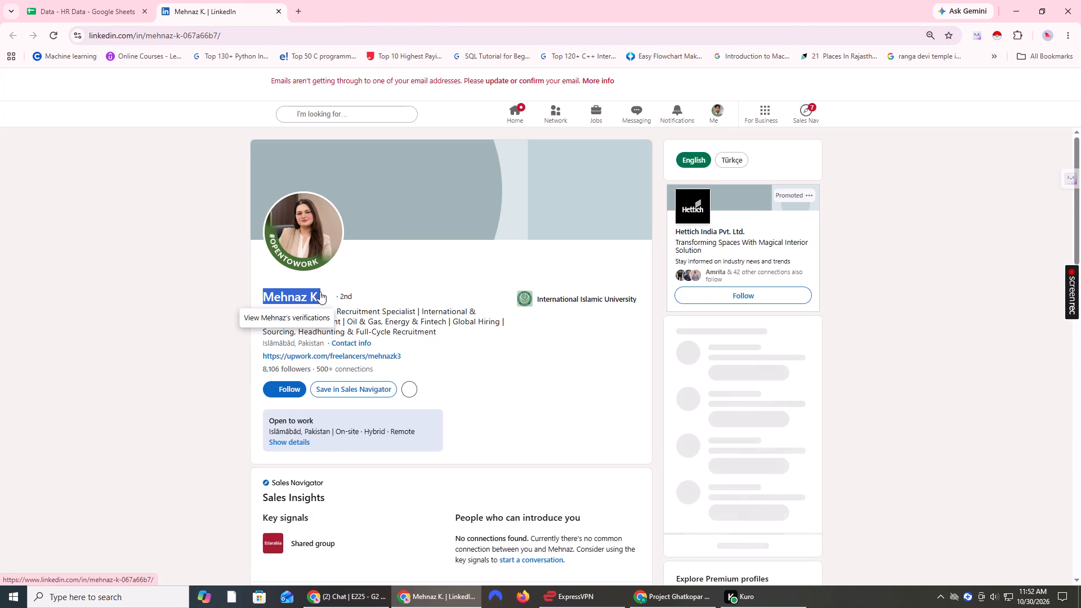
pyautogui.click(110, 0)
pyautogui.doubleClick(222, 355)
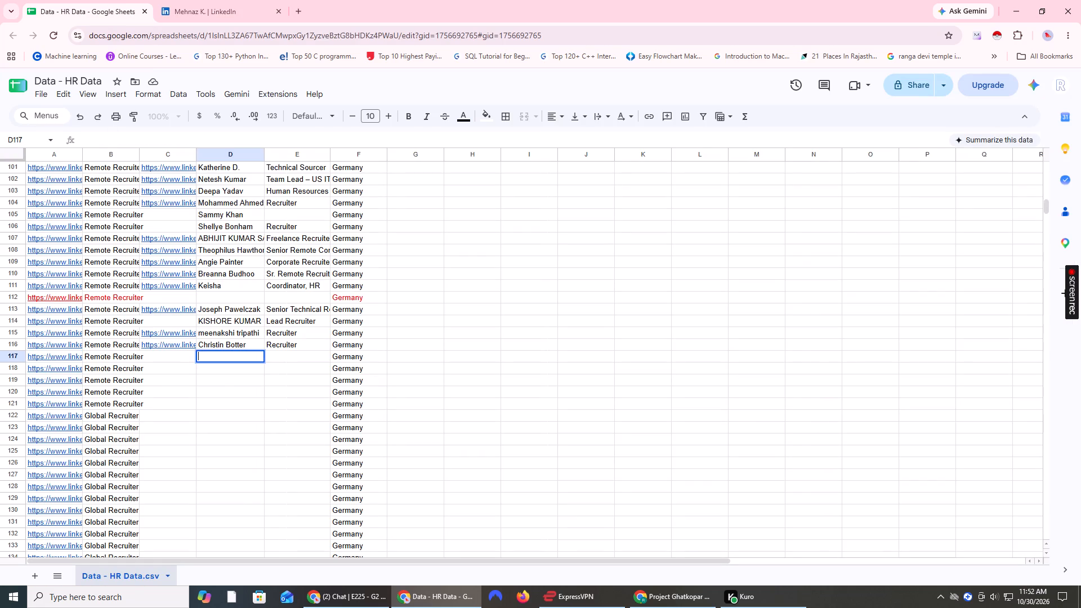
pyautogui.hotkey('ctrl', 'v')
pyautogui.keyDown('ctrl'); pyautogui.click(212, 375); pyautogui.keyUp('ctrl')
# Copy the job title "Onboarding & Recruitment Specialist" from the profile's experience section into cell E117.
pyautogui.click(270, 0)
pyautogui.scroll(-4, 278, 410)
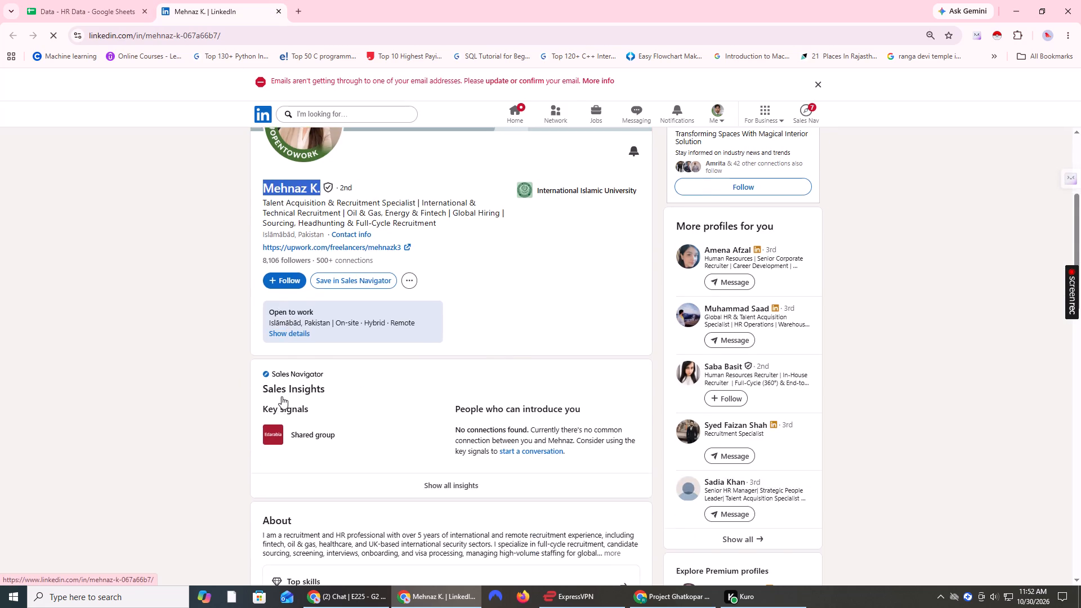
pyautogui.scroll(-10, 282, 396)
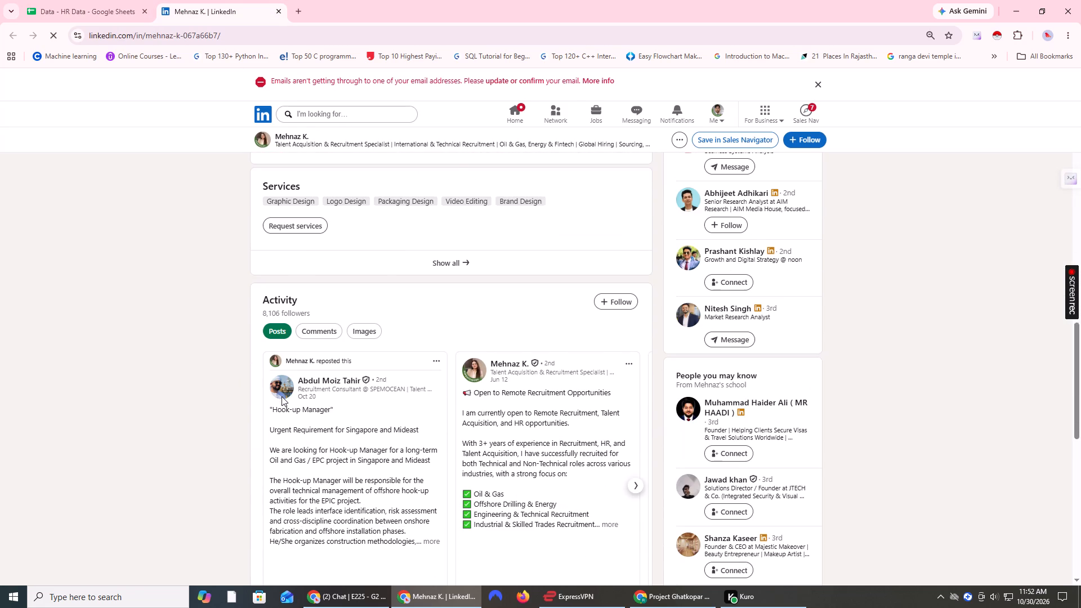
pyautogui.scroll(-2, 282, 396)
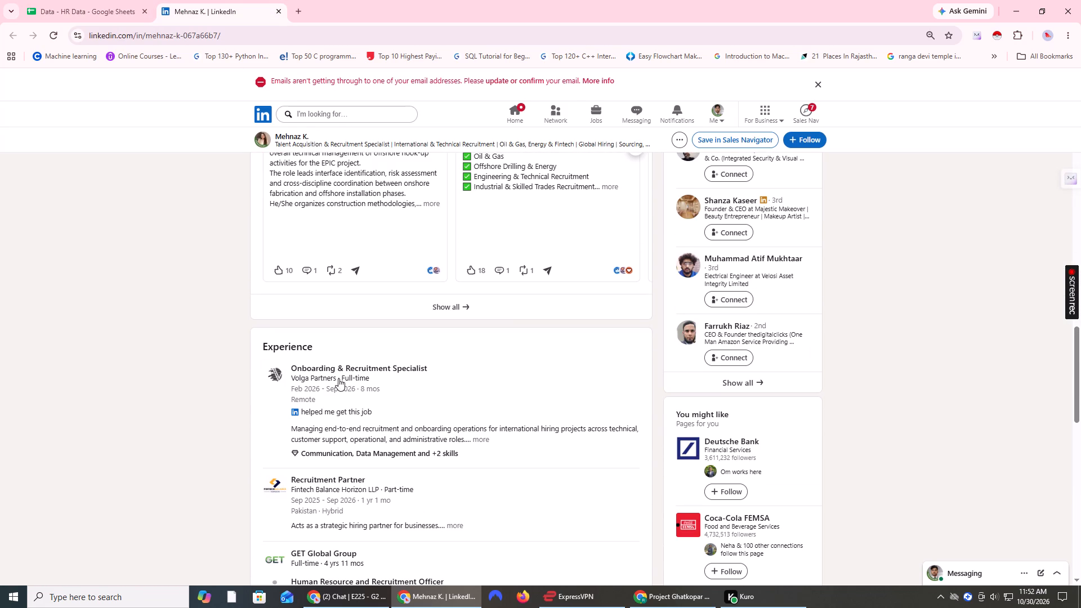
pyautogui.moveTo(289, 364); pyautogui.dragTo(434, 371)
pyautogui.hotkey('ctrl', 'c')
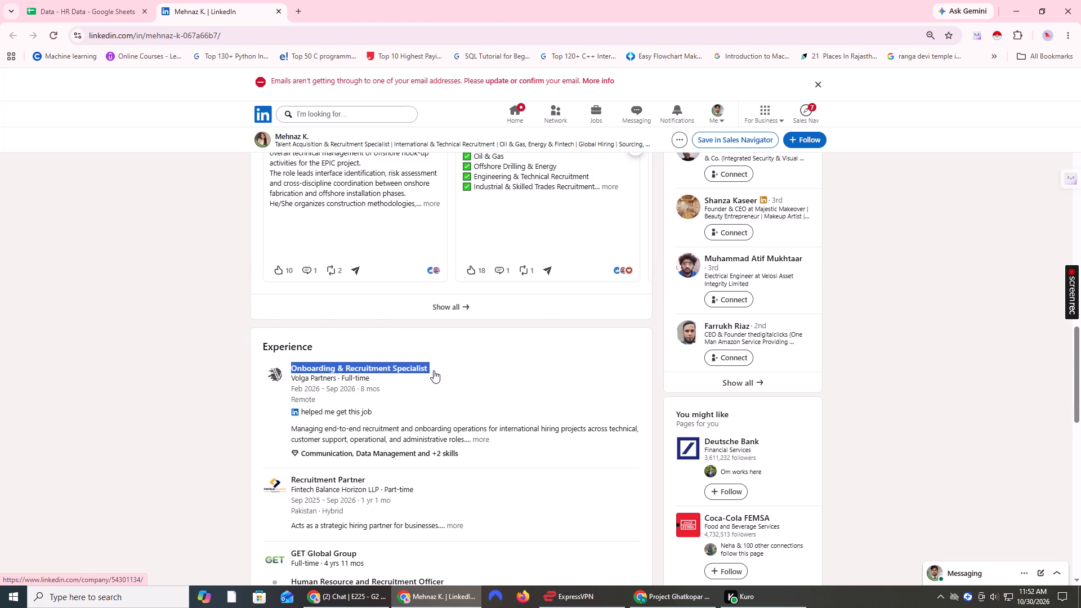
pyautogui.click(74, 0)
pyautogui.doubleClick(280, 356)
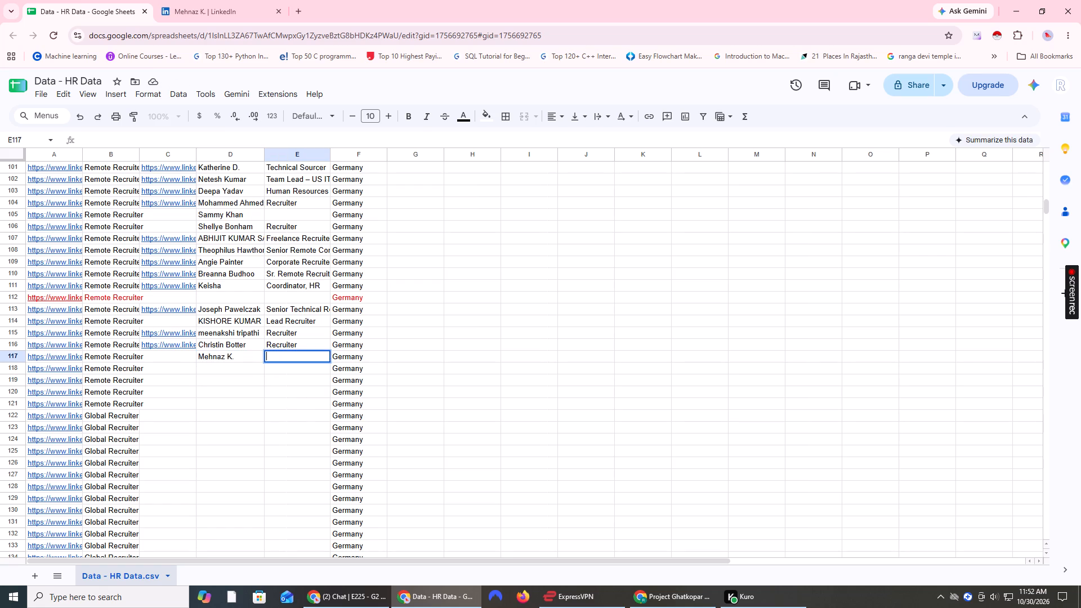
pyautogui.hotkey('ctrl', 'v')
pyautogui.click(269, 386)
# Open the Volga Partners company page from the profile's experience section and copy its LinkedIn URL into cell C117.
pyautogui.click(283, 0)
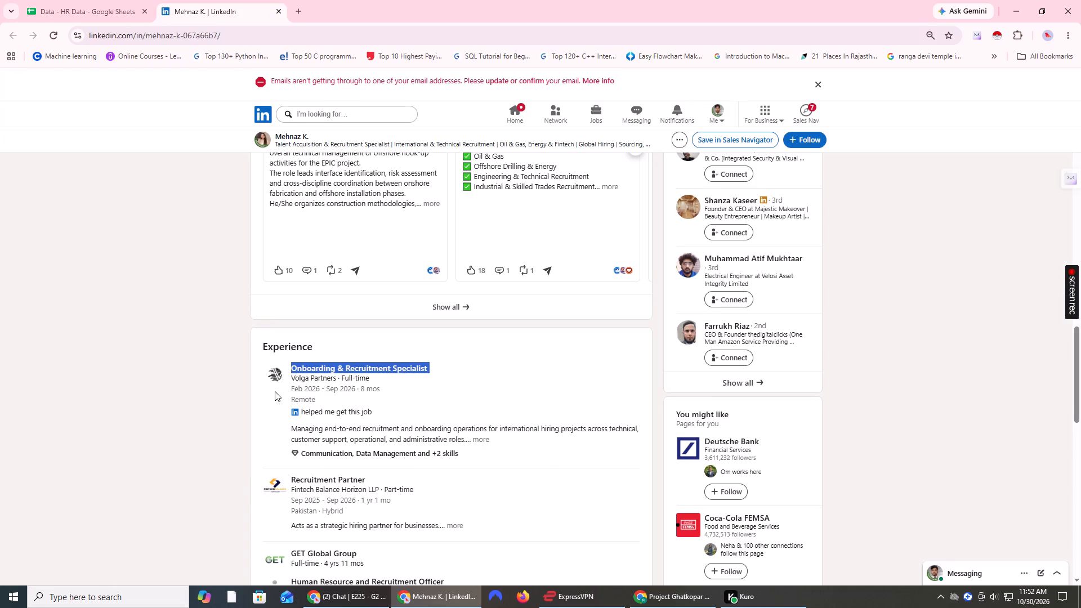
pyautogui.keyDown('ctrl'); pyautogui.click(267, 377); pyautogui.keyUp('ctrl')
pyautogui.click(335, 0)
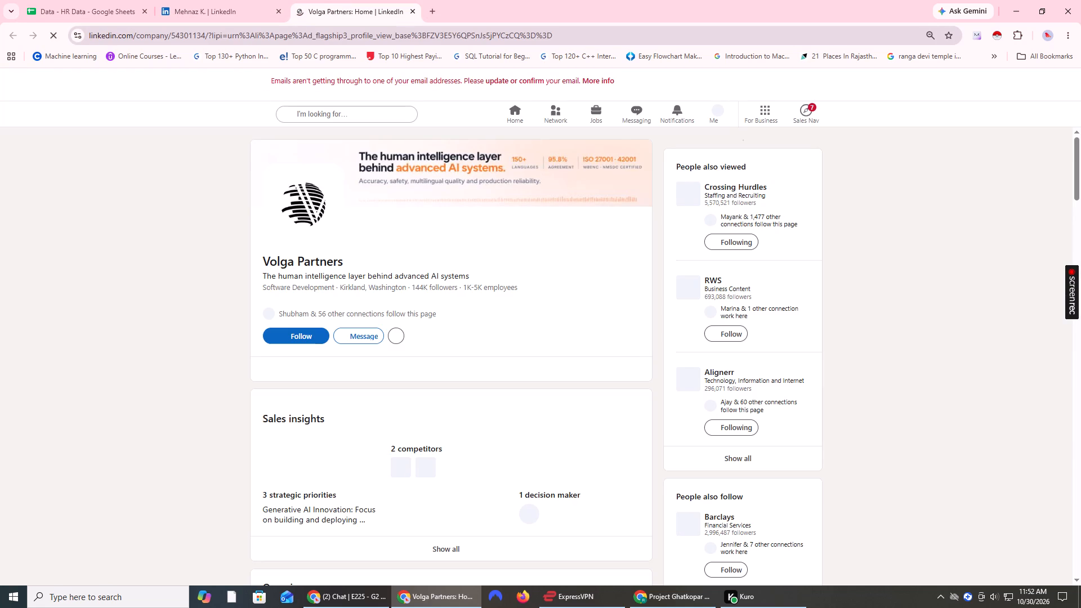
pyautogui.click(300, 36)
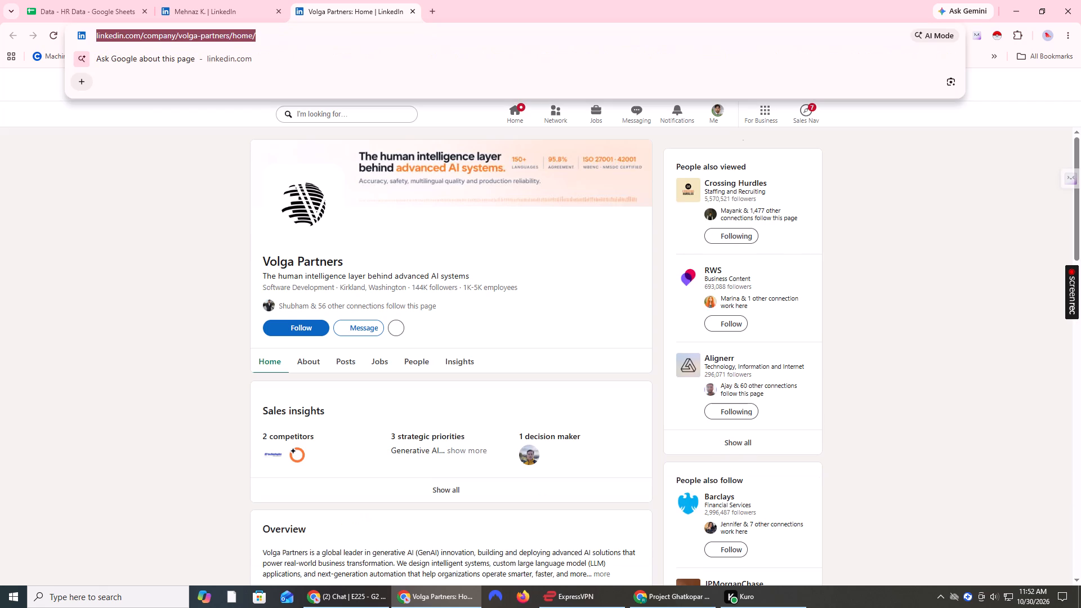
pyautogui.hotkey('ctrl', 'c')
pyautogui.click(52, 0)
pyautogui.click(185, 363)
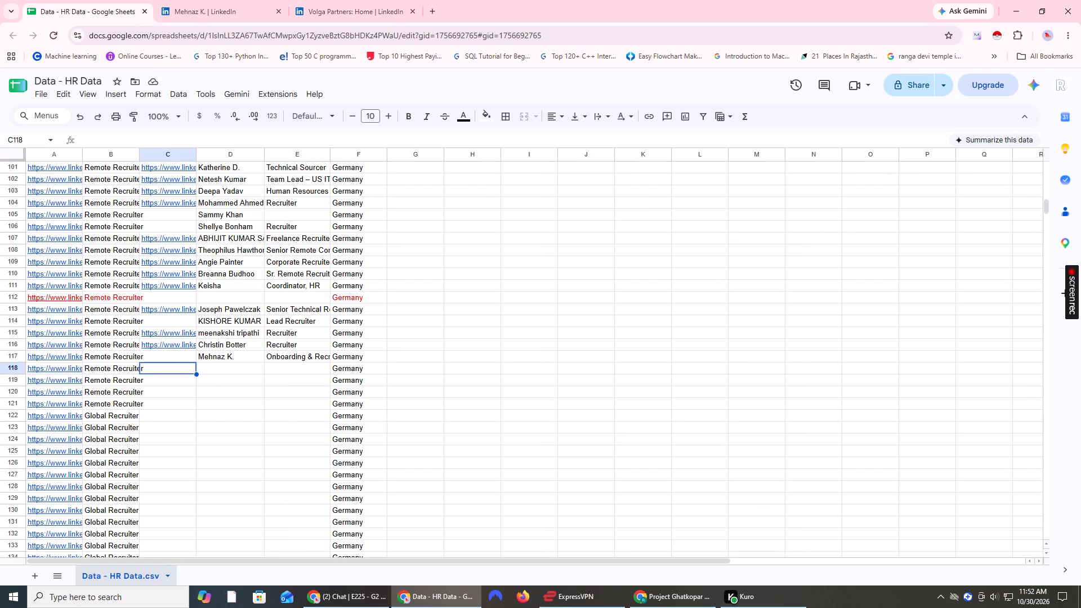
pyautogui.click(180, 359)
pyautogui.hotkey('ctrl', 'v')
pyautogui.click(178, 397)
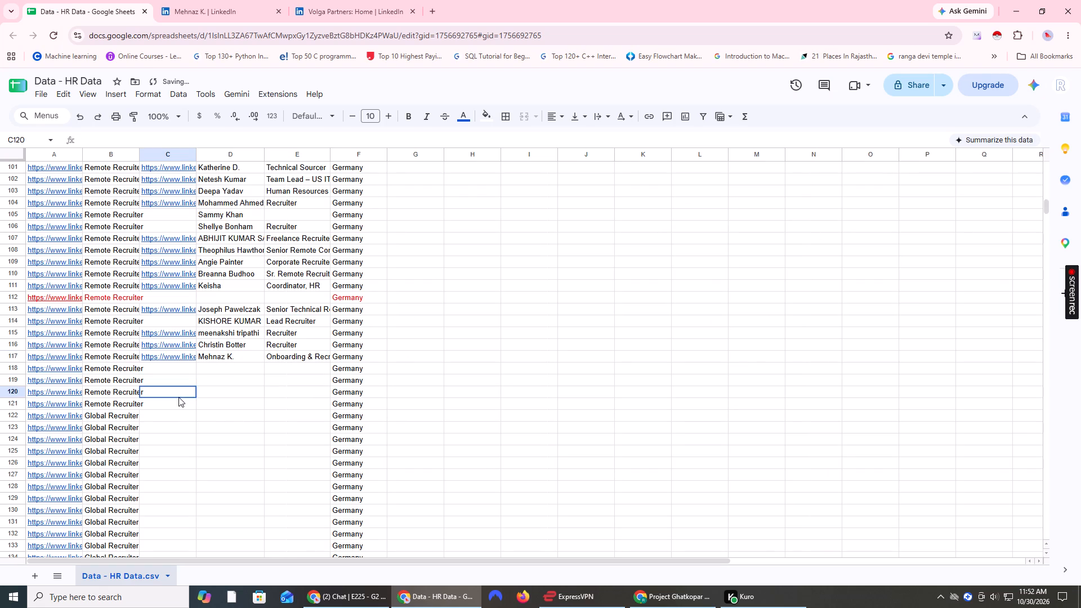
# Open the LinkedIn profile linked in row 118, close the row 117 tabs, and copy the person's name into cell D118.
pyautogui.click(71, 366)
pyautogui.click(85, 390)
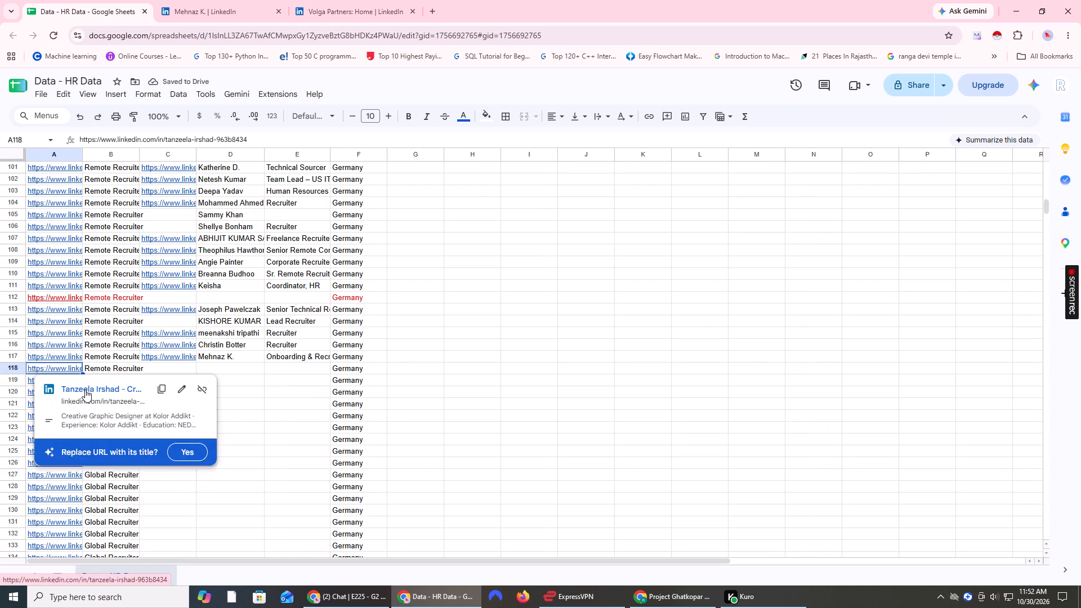
pyautogui.click(414, 12)
pyautogui.click(414, 14)
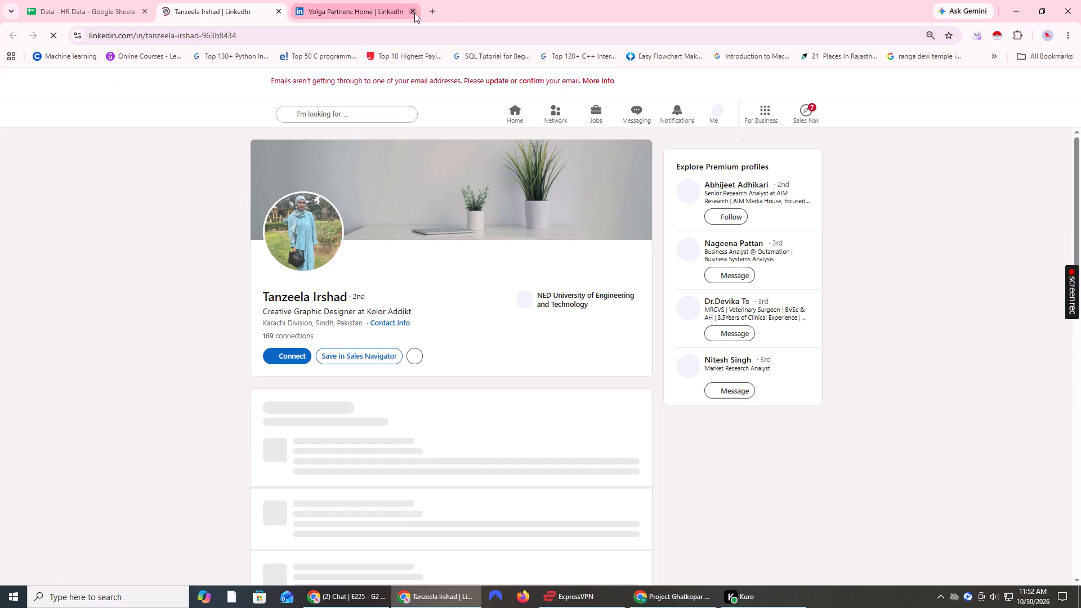
pyautogui.moveTo(251, 299); pyautogui.dragTo(342, 298)
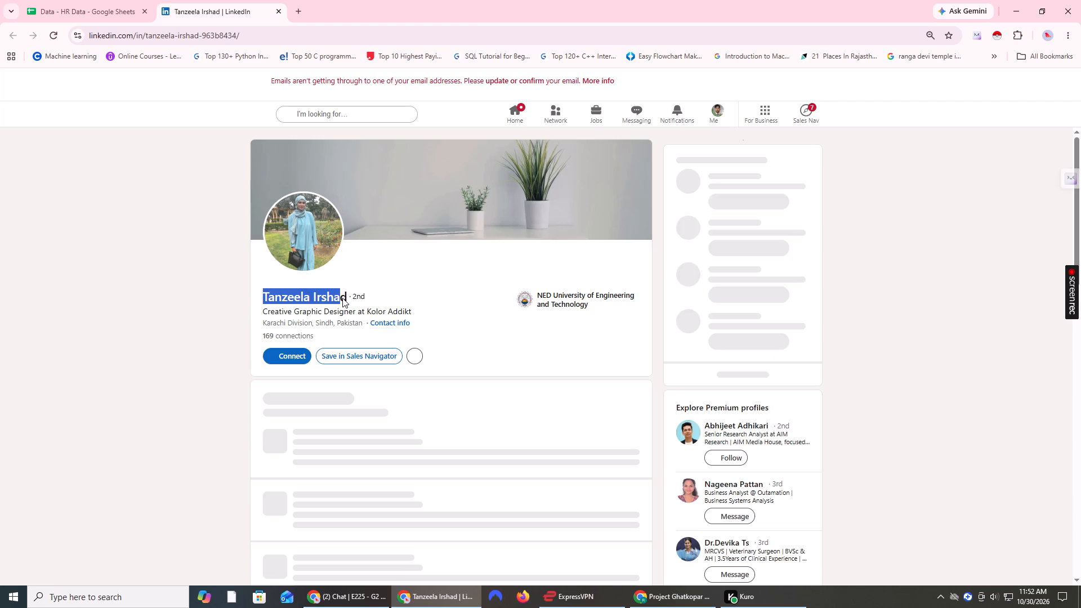
pyautogui.moveTo(342, 298); pyautogui.dragTo(347, 298)
pyautogui.hotkey('ctrl', 'c')
pyautogui.click(80, 0)
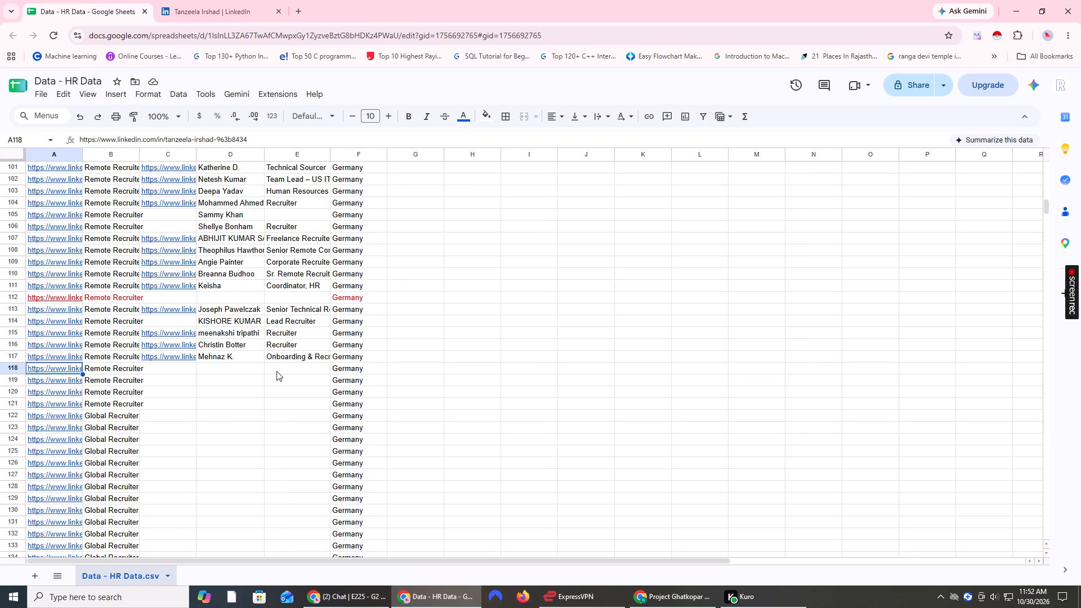
pyautogui.doubleClick(221, 368)
pyautogui.hotkey('ctrl', 'v')
pyautogui.keyDown('ctrl'); pyautogui.click(211, 400); pyautogui.keyUp('ctrl')
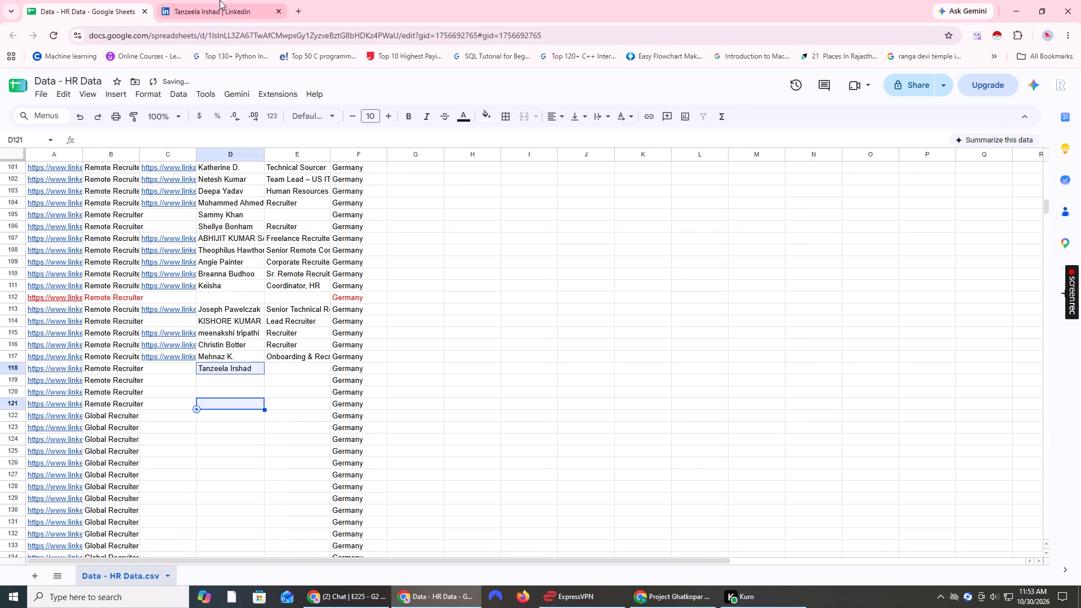
# Open the Kolor Addikt company page from the profile's experience section and copy the job title "Creative Graphic Designer" into cell E118.
pyautogui.click(220, 0)
pyautogui.scroll(-8, 308, 376)
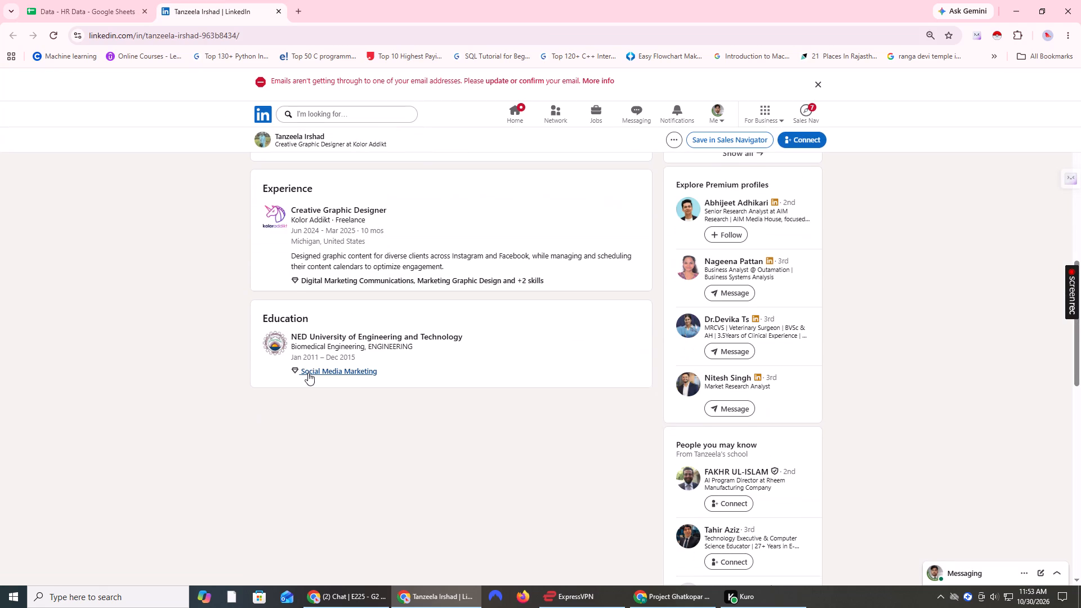
pyautogui.keyDown('ctrl'); pyautogui.click(270, 216); pyautogui.keyUp('ctrl')
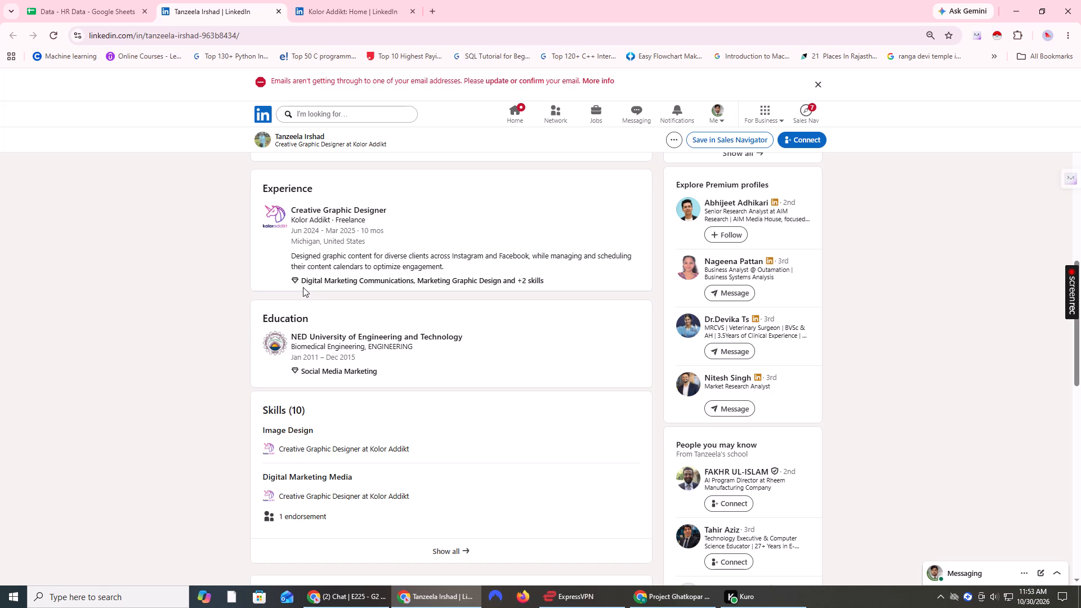
pyautogui.moveTo(288, 211); pyautogui.dragTo(392, 212)
pyautogui.hotkey('ctrl', 'c')
pyautogui.click(36, 0)
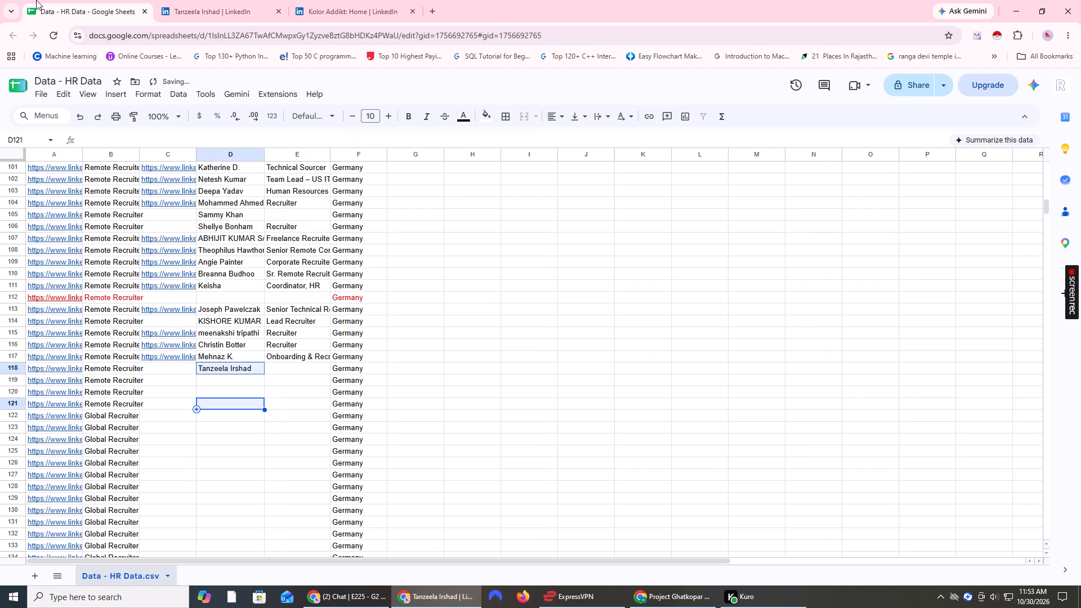
pyautogui.doubleClick(288, 368)
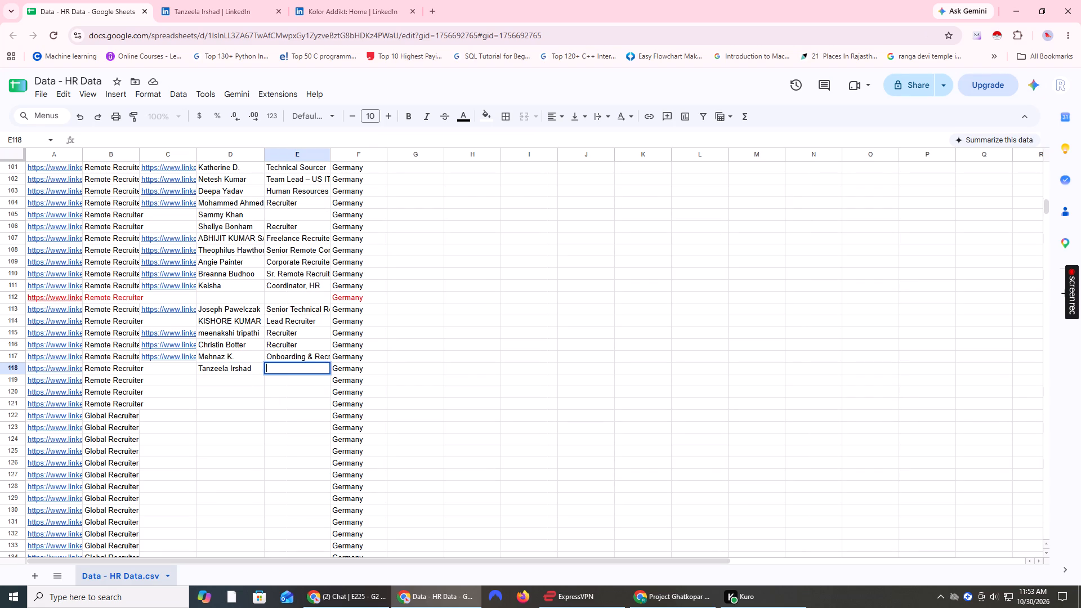
pyautogui.hotkey('ctrl', 'v')
pyautogui.click(275, 391)
# Copy the Kolor Addikt LinkedIn company page URL into cell C118.
pyautogui.click(285, 0)
pyautogui.click(345, 0)
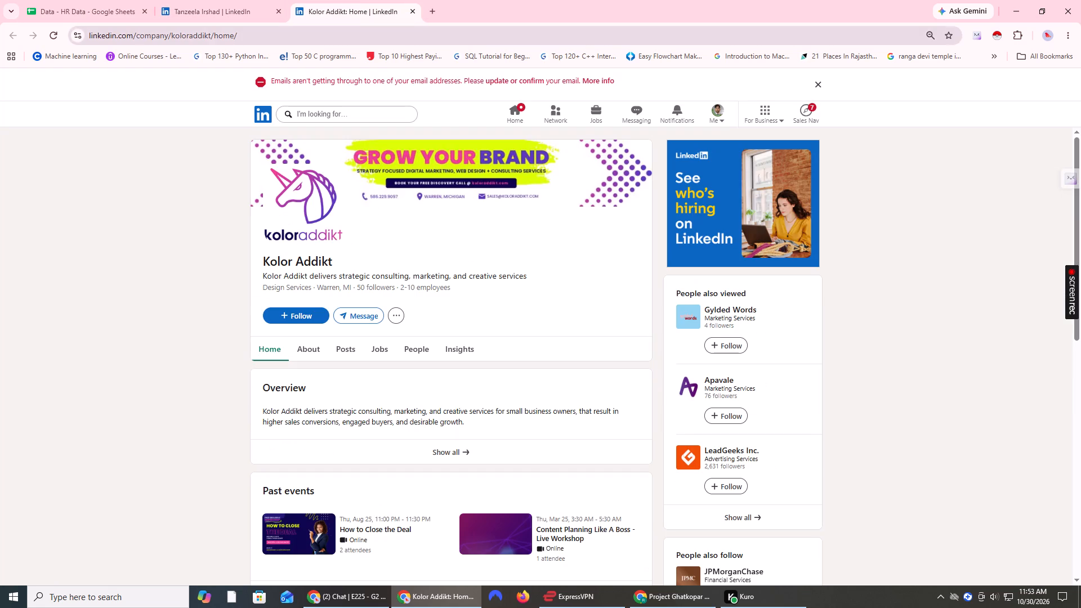
pyautogui.click(304, 34)
pyautogui.hotkey('ctrl', 'c')
pyautogui.click(77, 0)
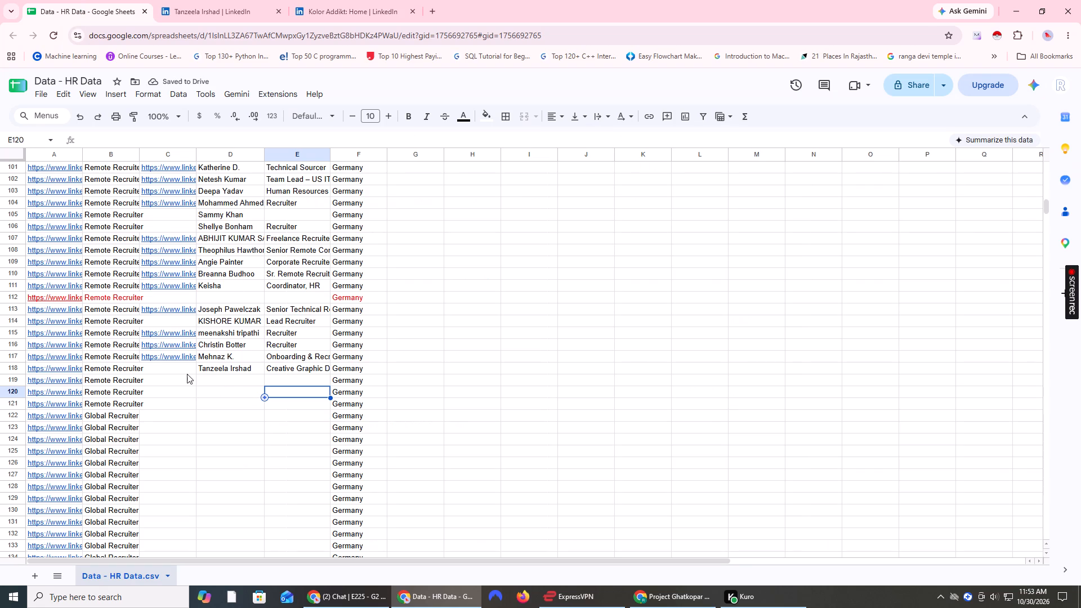
pyautogui.click(181, 372)
pyautogui.hotkey('ctrl', 'v')
pyautogui.click(166, 387)
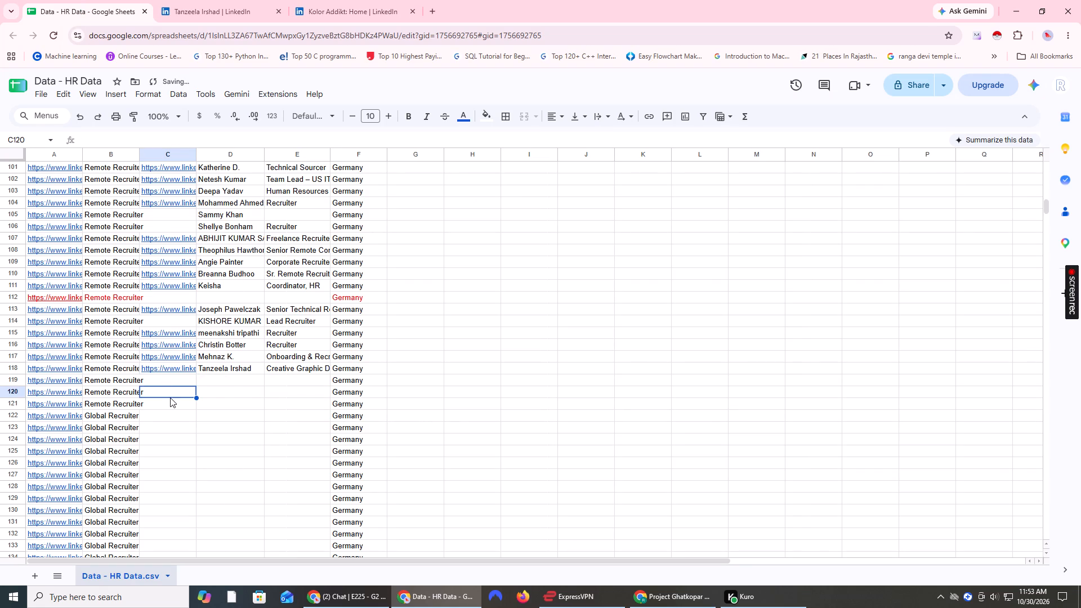
pyautogui.click(454, 387)
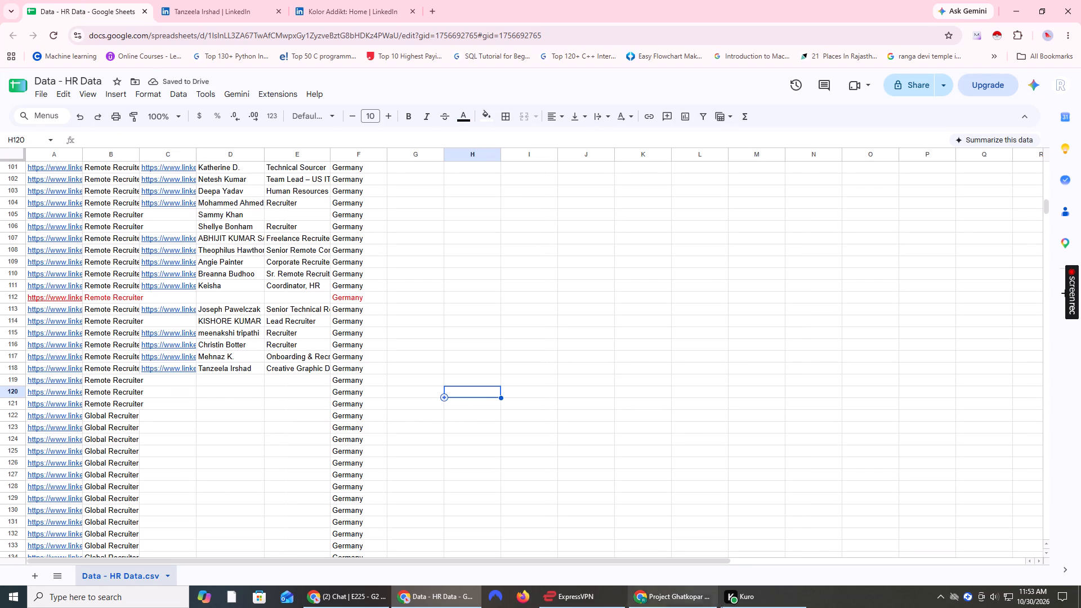
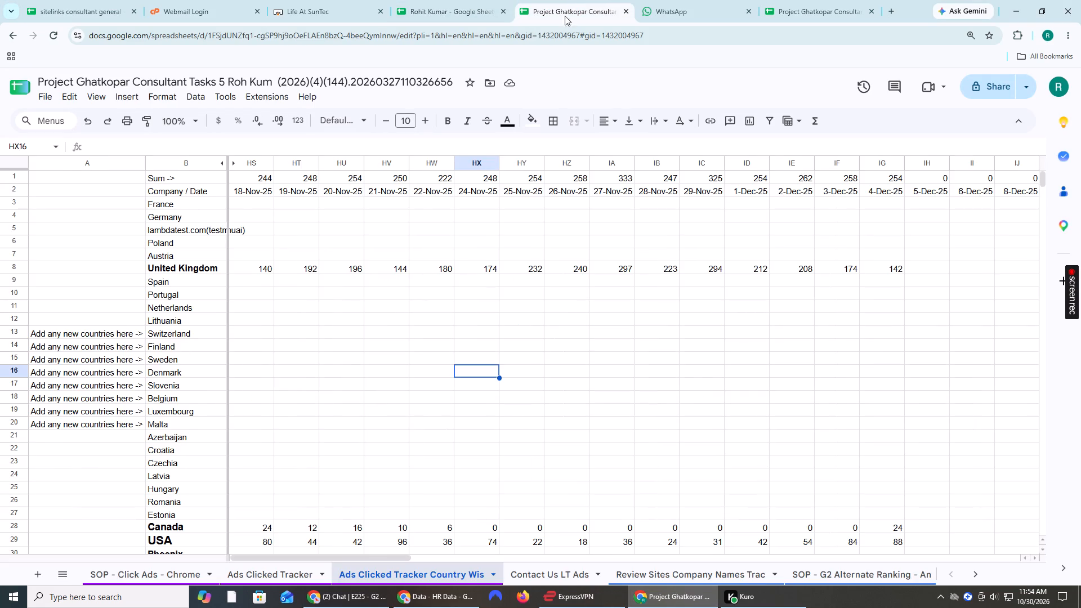
# In the Project Ghatkopar Consultant spreadsheet, open the Ads Clicked Tracker sheet and examine the latest date columns around 29-Oct-26.
pyautogui.click(256, 575)
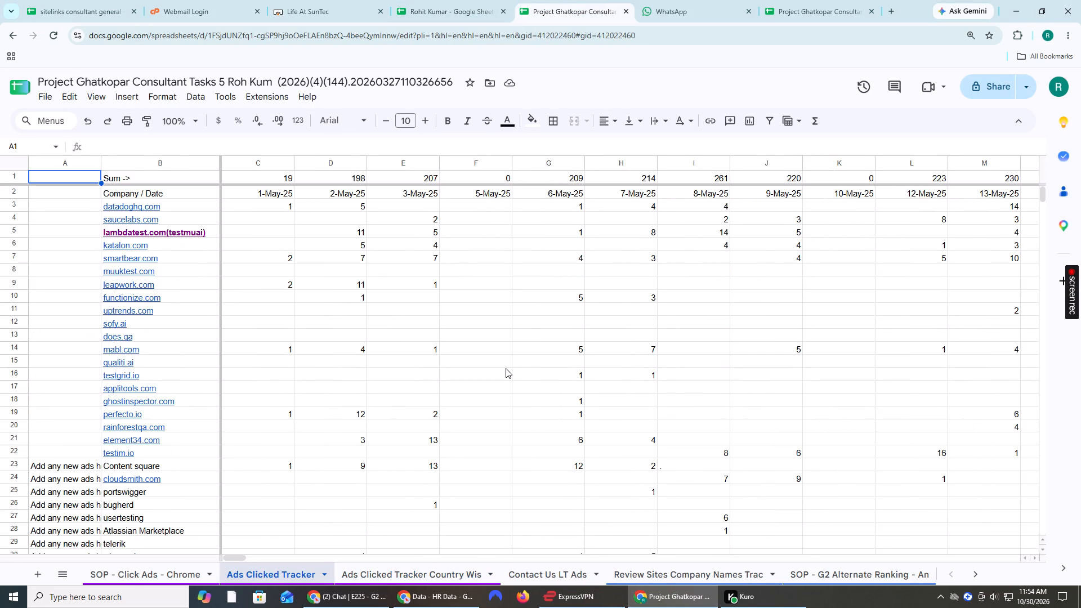
pyautogui.click(506, 368)
pyautogui.moveTo(235, 557); pyautogui.dragTo(796, 551)
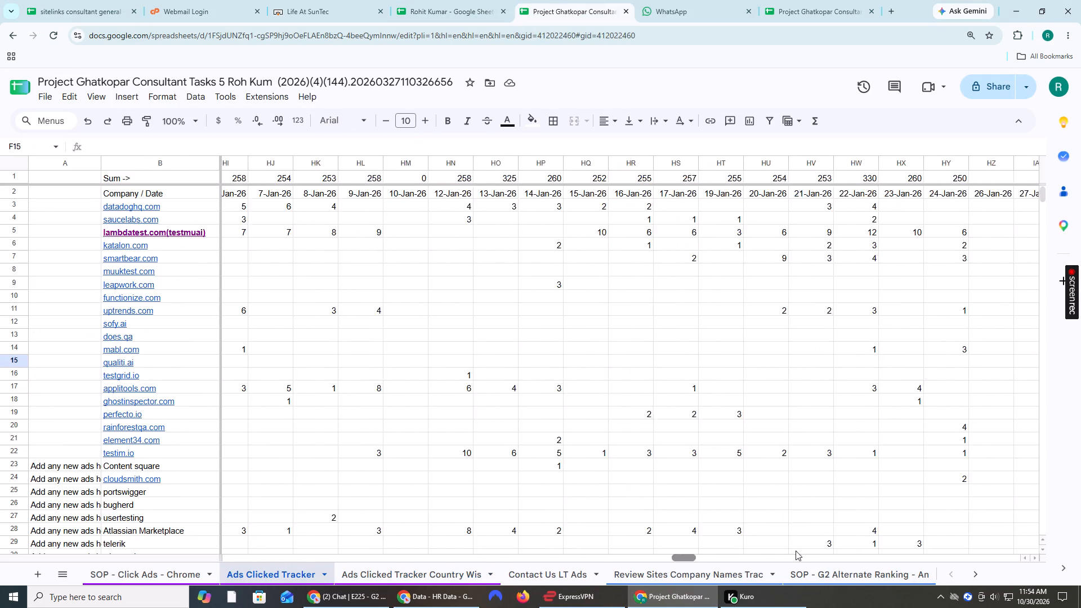
pyautogui.moveTo(796, 551); pyautogui.dragTo(1043, 532)
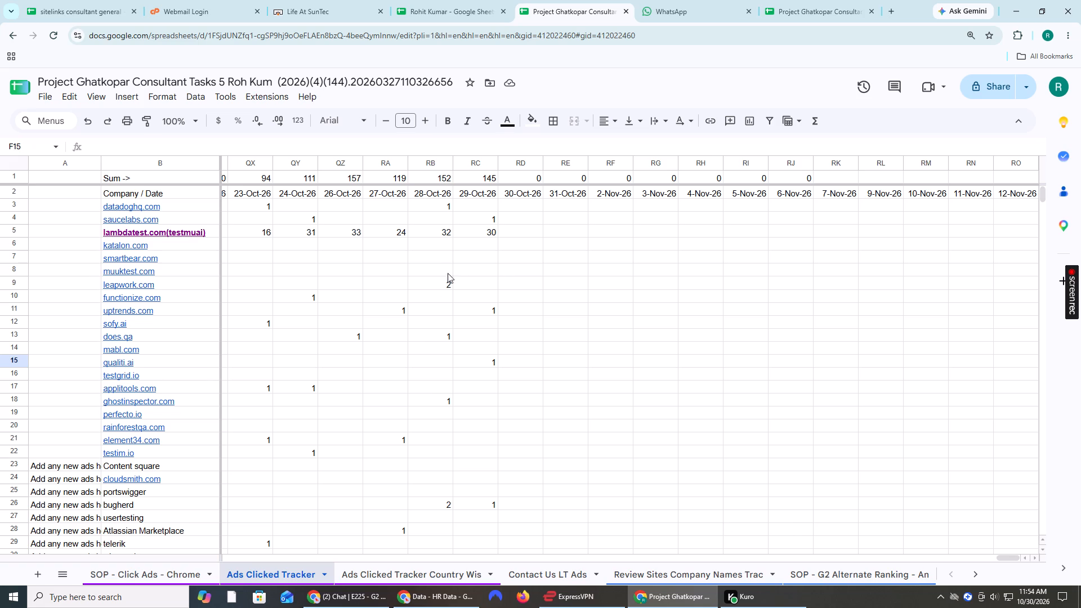
pyautogui.click(458, 266)
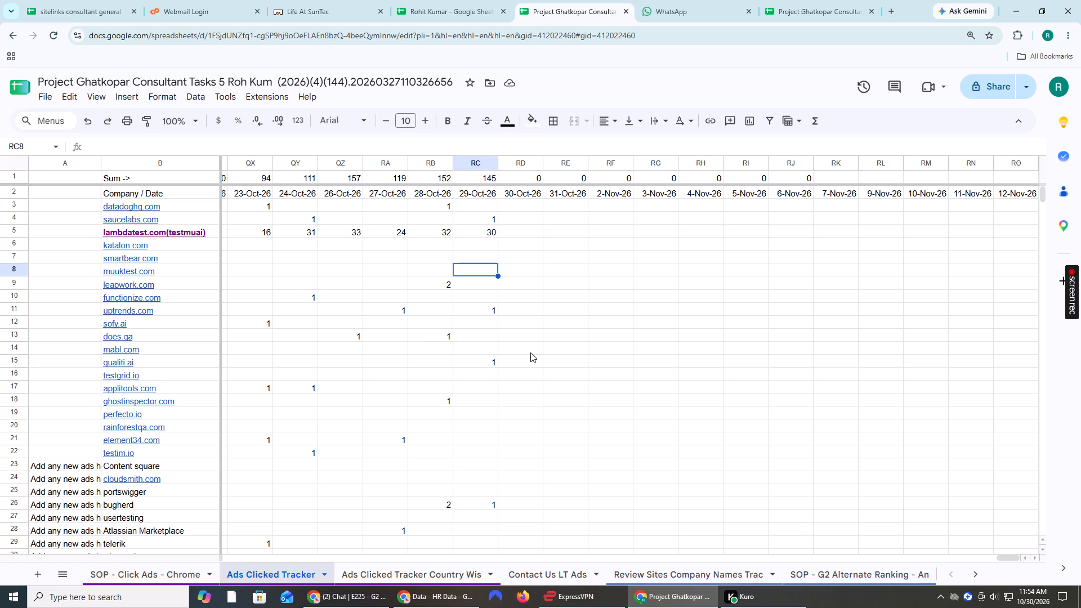